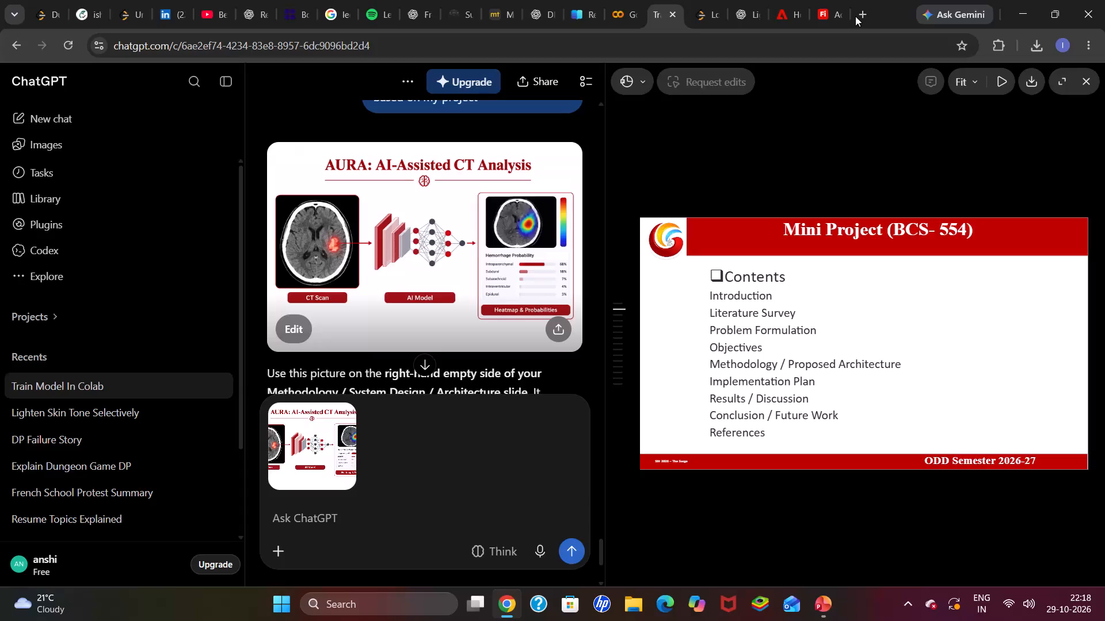
Open a new blank browser tab.
click(855, 16)
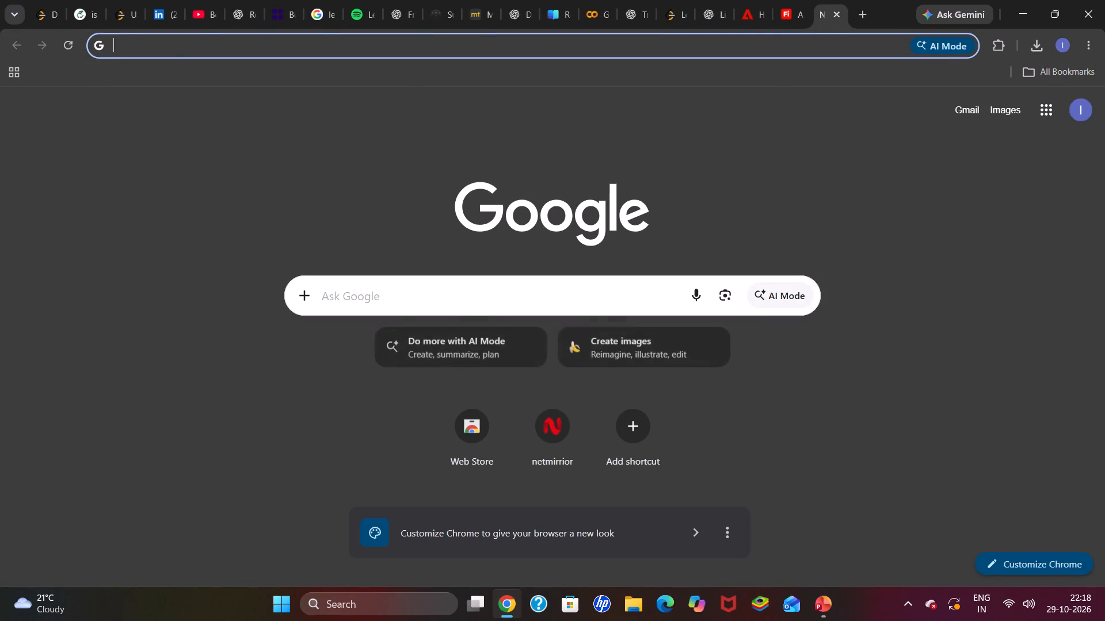
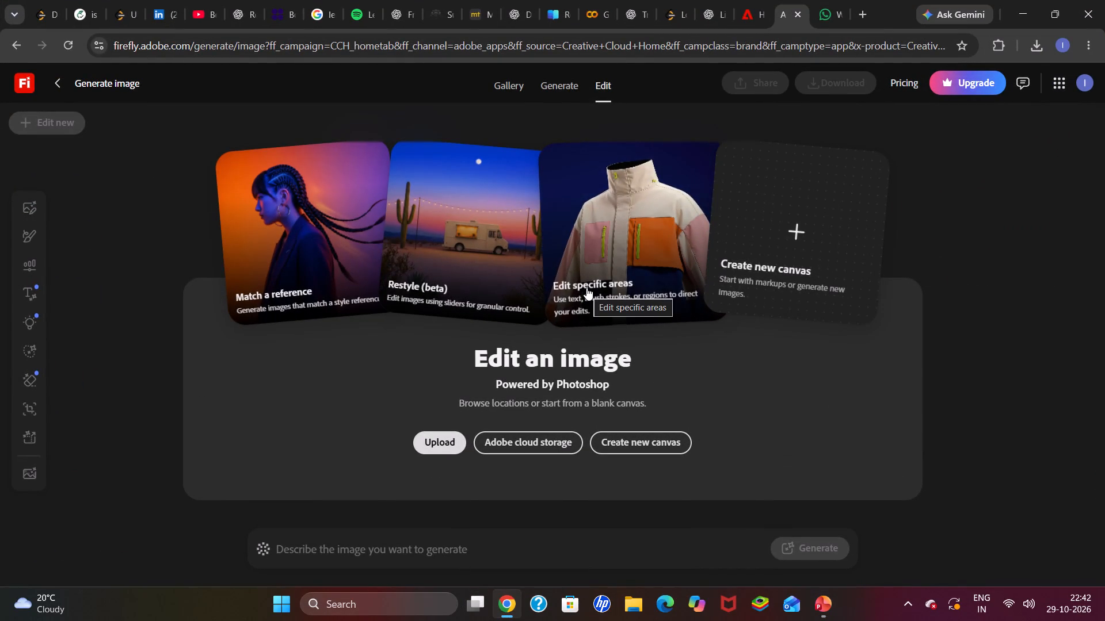
Switch from the Firefly image editor to the SIH_The_Surge_Final_Review presentation in PowerPoint.
click(647, 312)
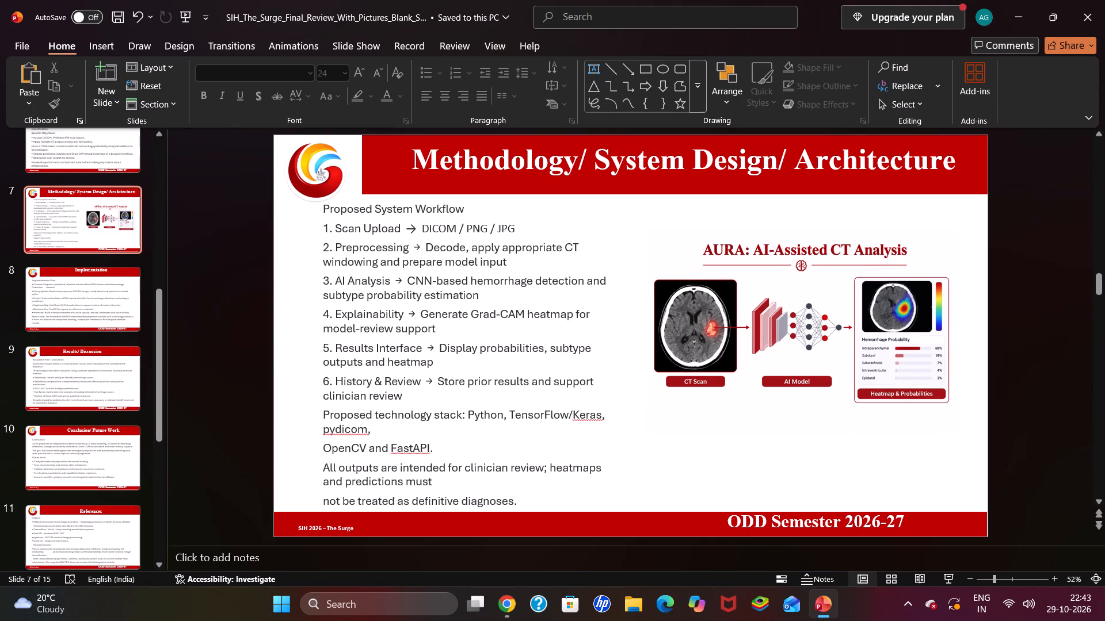
Go to the Implementation slide to review its content.
click(78, 283)
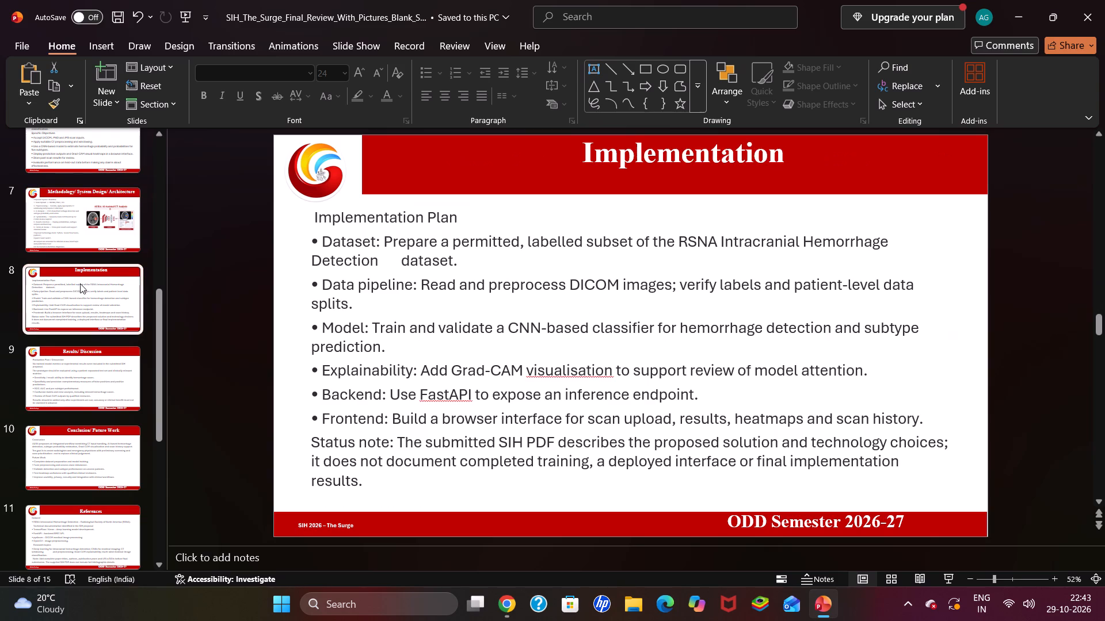
Look through the Results/Discussion, Conclusion/Future Work and References slides in turn to review their content.
click(110, 381)
click(94, 453)
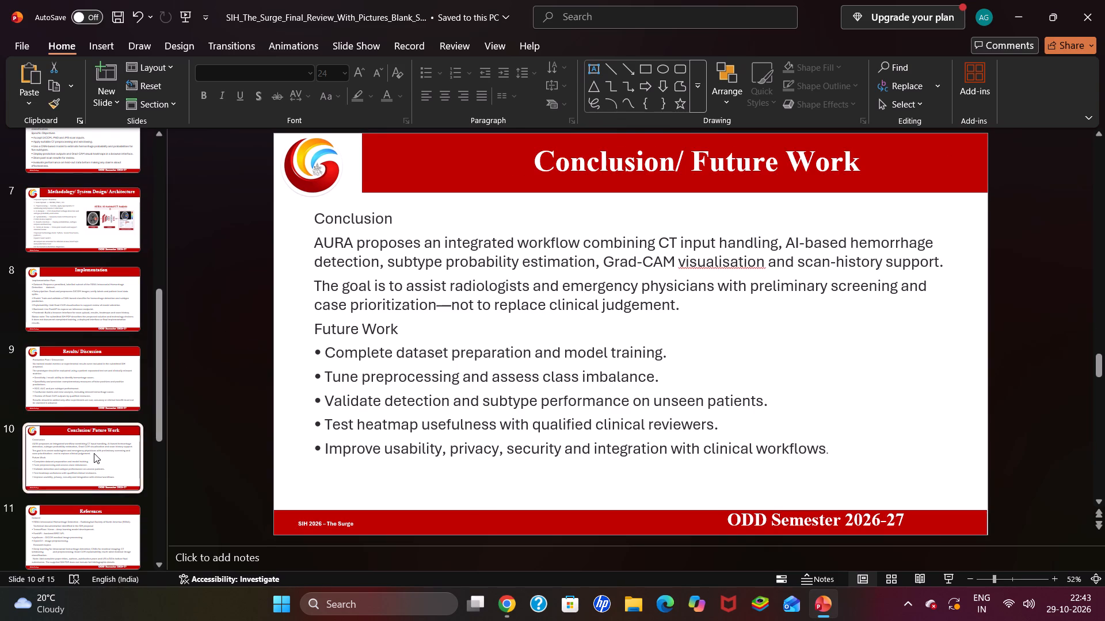
click(81, 523)
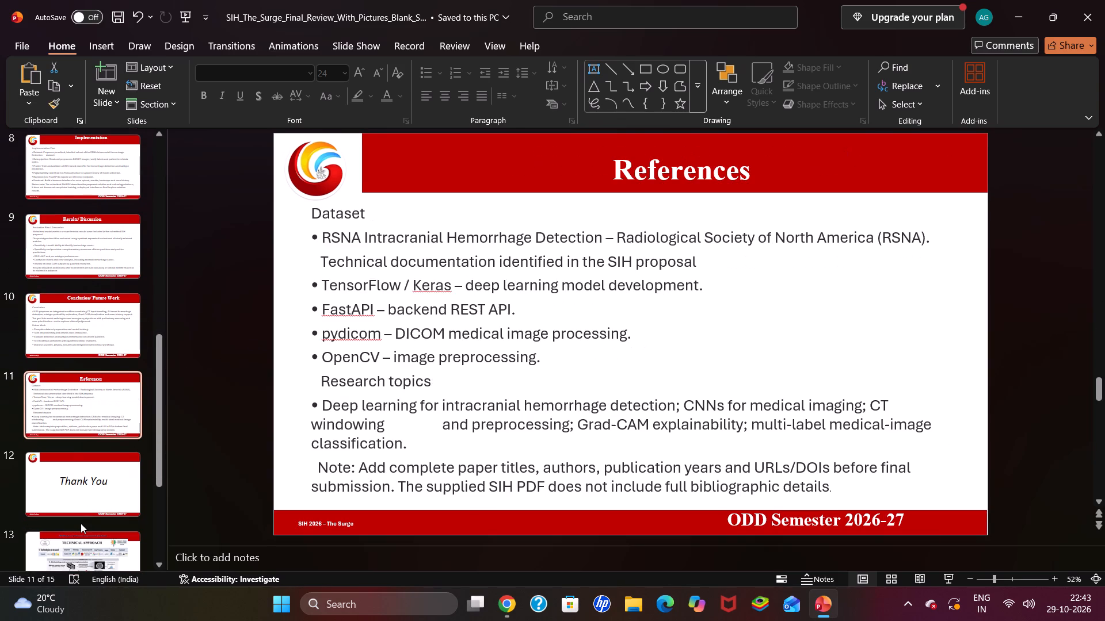
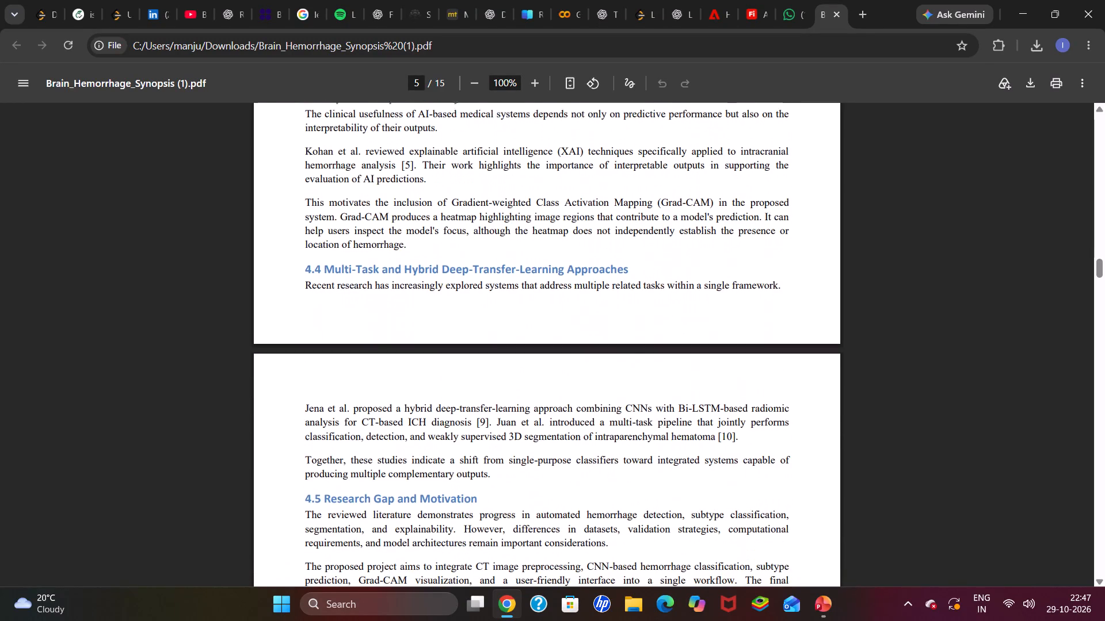
Look through the brain hemorrhage synopsis PDF from the literature review, past the Methodology section, to the References list on page 15.
scroll(662, 355, down, 11)
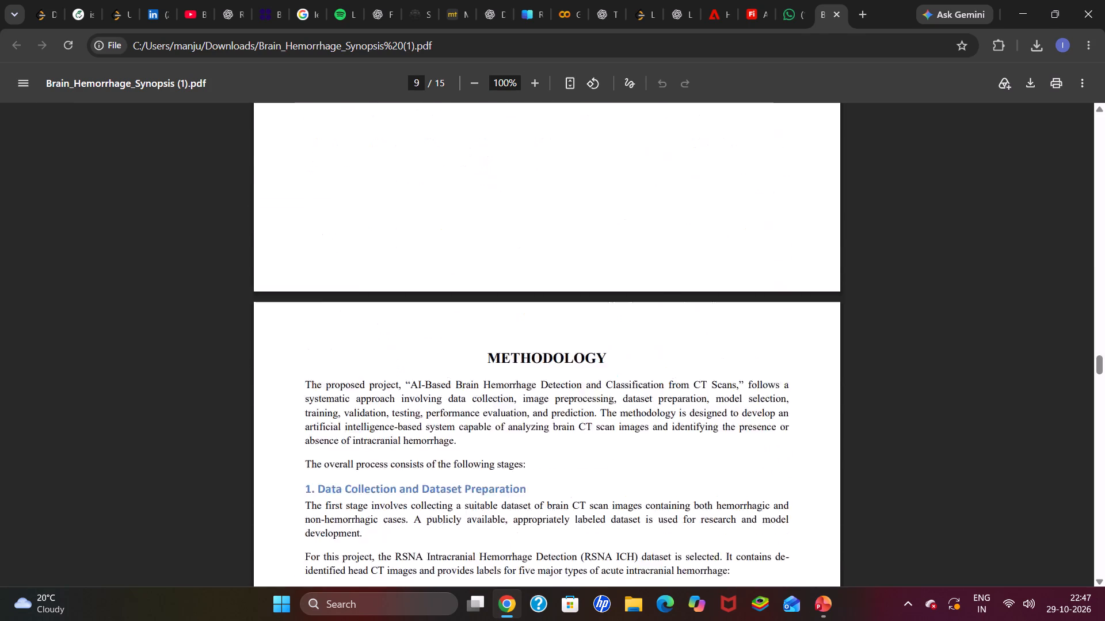
scroll(662, 355, down, 18)
scroll(662, 355, up, 2)
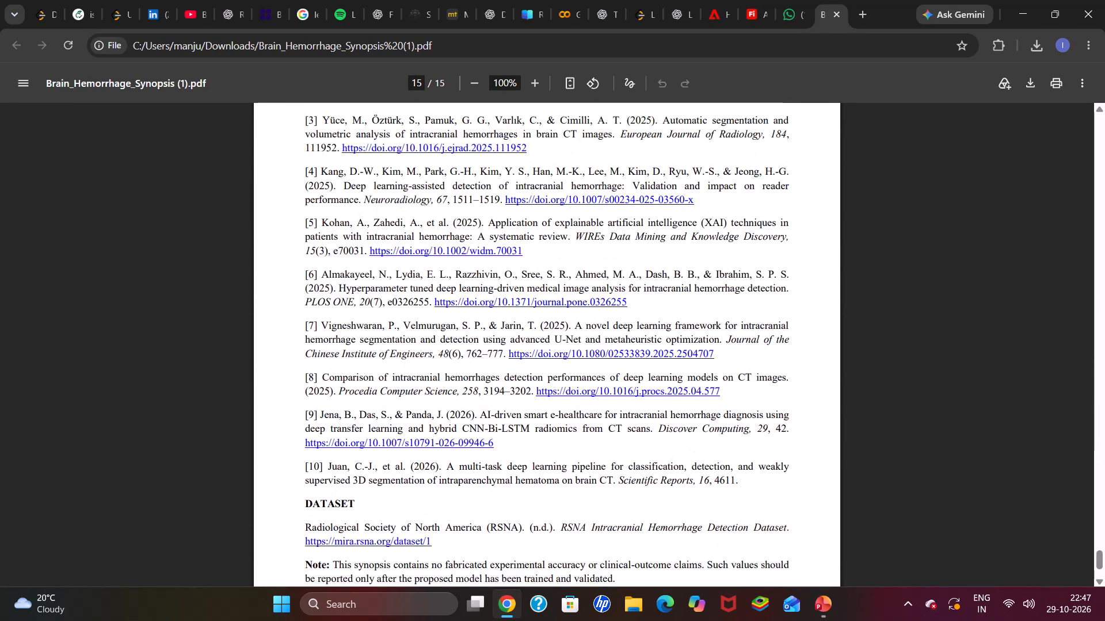
scroll(662, 355, up, 2)
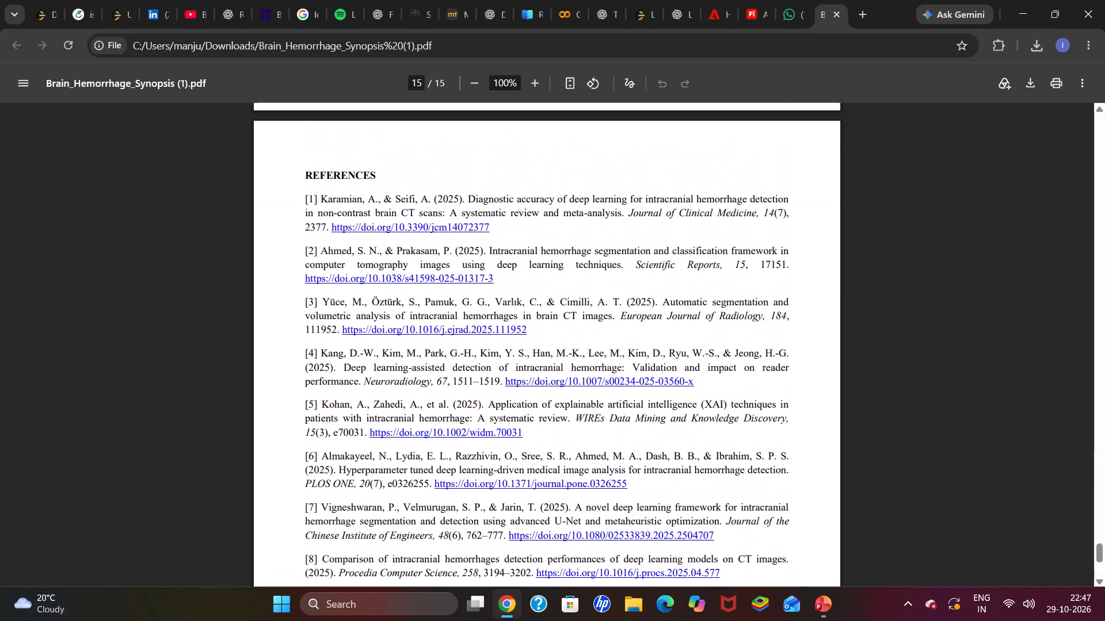
Open the RSNA dataset link under DATASET on the synopsis PDF's last page, and return to the PDF.
scroll(662, 355, down, 3)
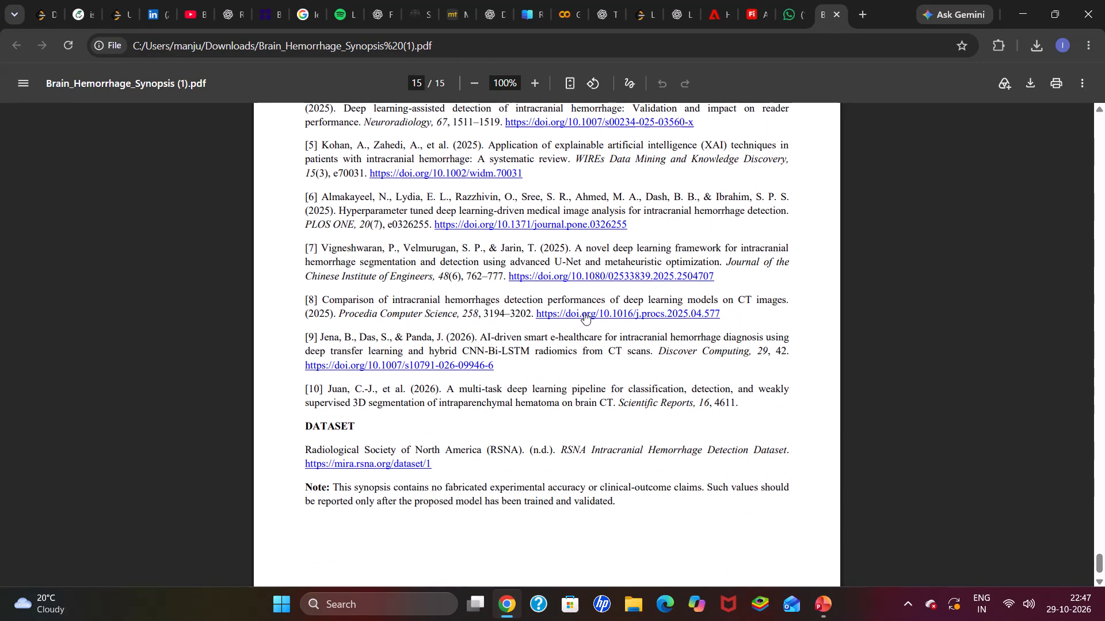
click(383, 466)
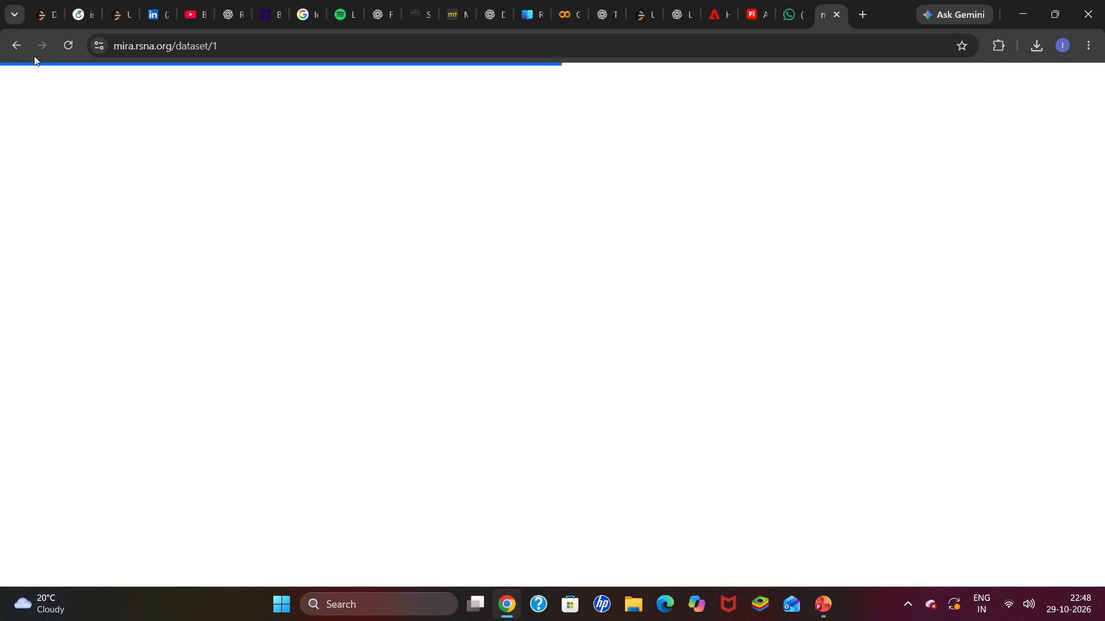
click(14, 34)
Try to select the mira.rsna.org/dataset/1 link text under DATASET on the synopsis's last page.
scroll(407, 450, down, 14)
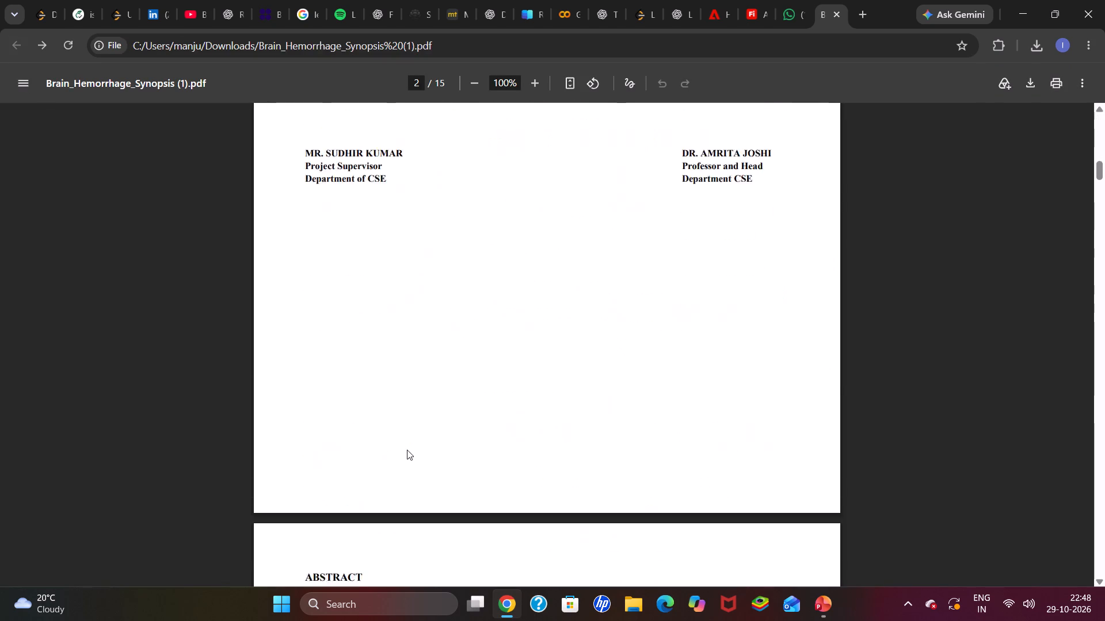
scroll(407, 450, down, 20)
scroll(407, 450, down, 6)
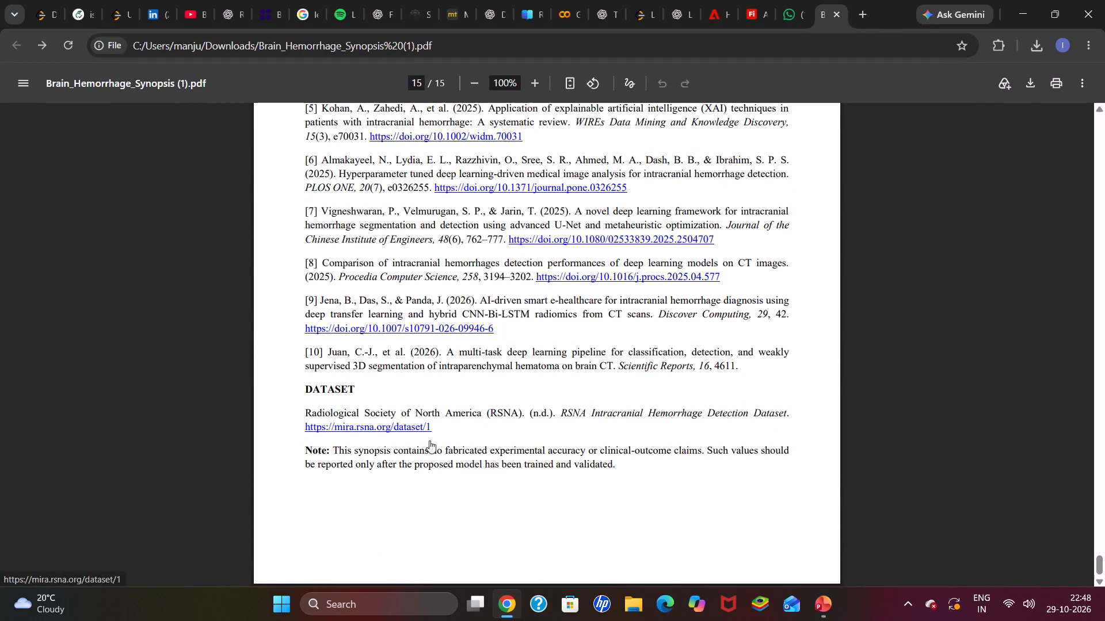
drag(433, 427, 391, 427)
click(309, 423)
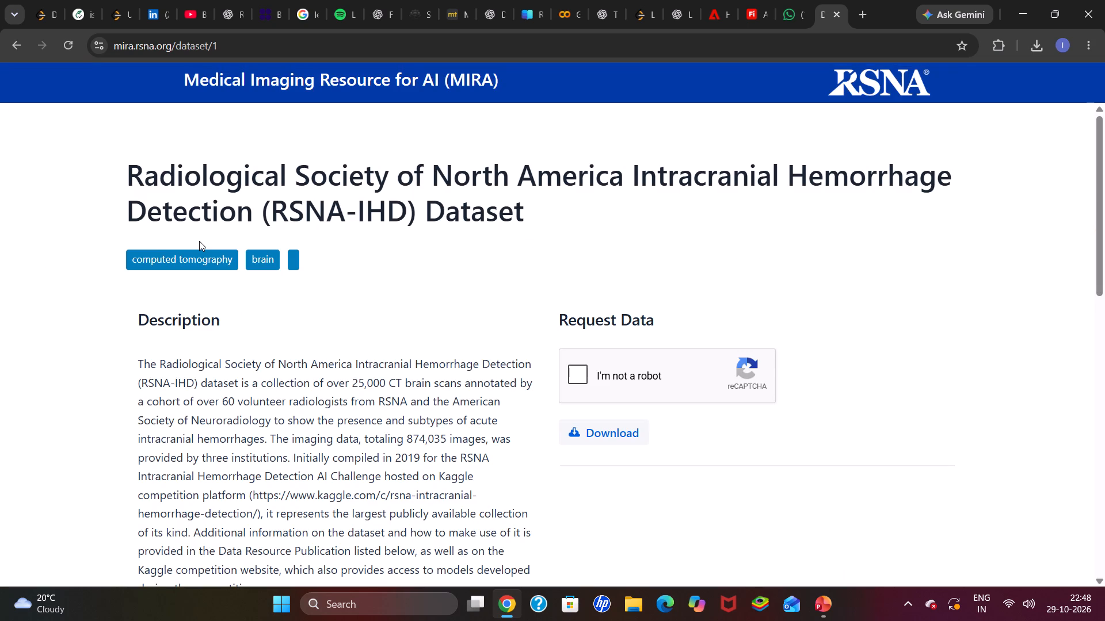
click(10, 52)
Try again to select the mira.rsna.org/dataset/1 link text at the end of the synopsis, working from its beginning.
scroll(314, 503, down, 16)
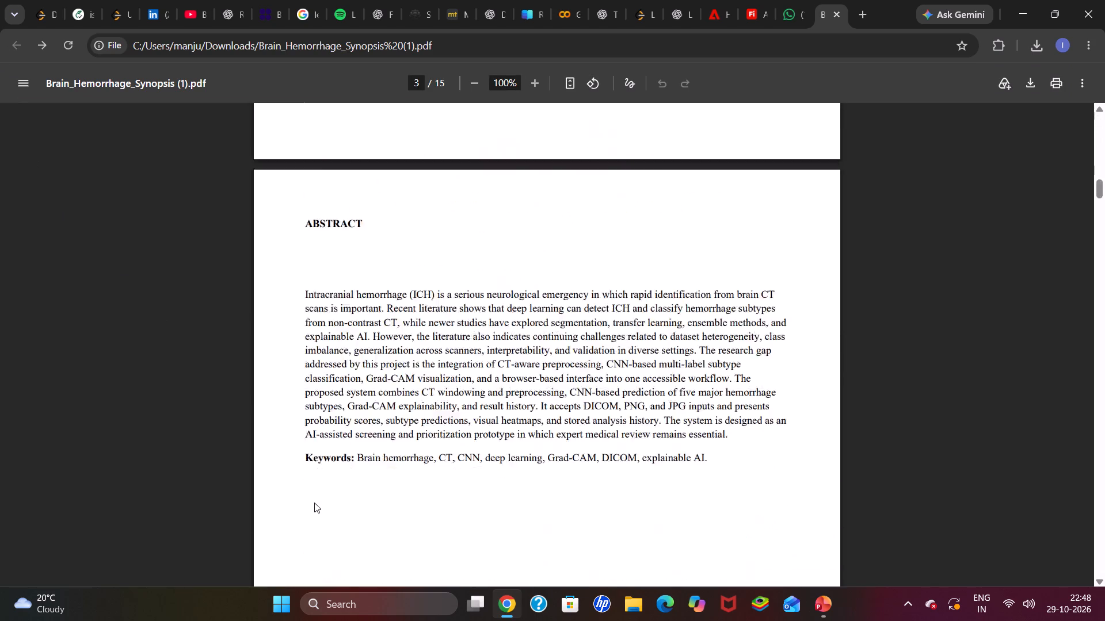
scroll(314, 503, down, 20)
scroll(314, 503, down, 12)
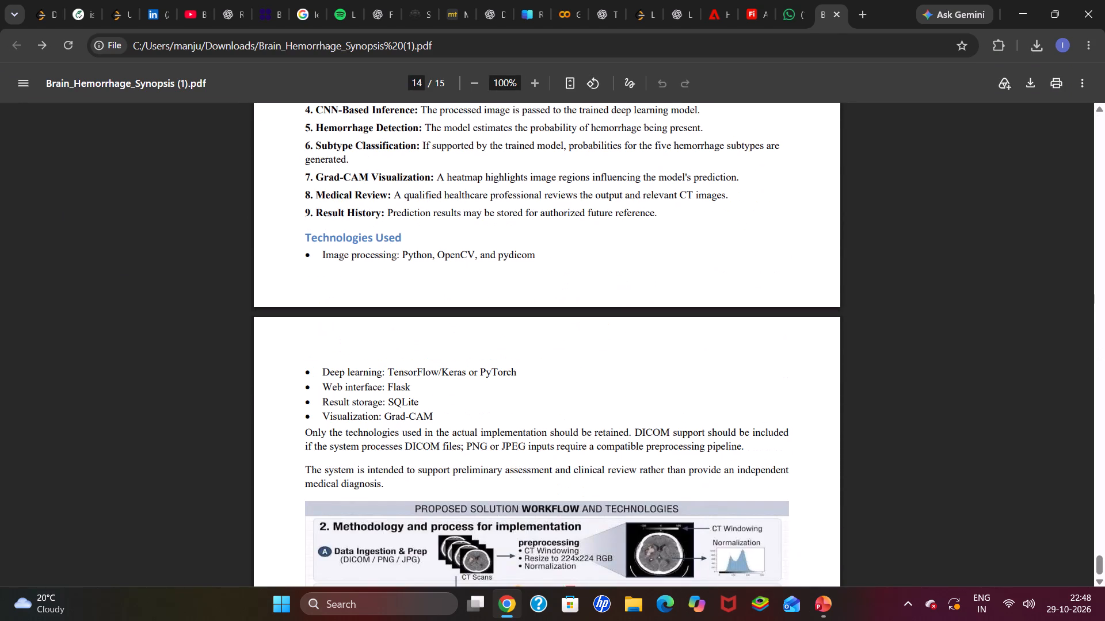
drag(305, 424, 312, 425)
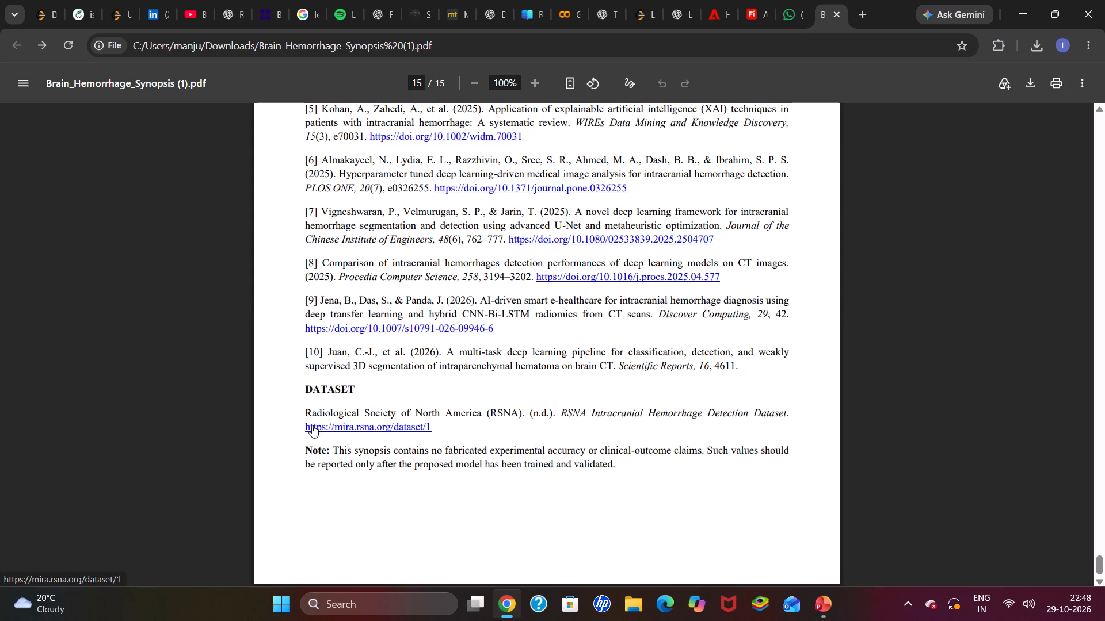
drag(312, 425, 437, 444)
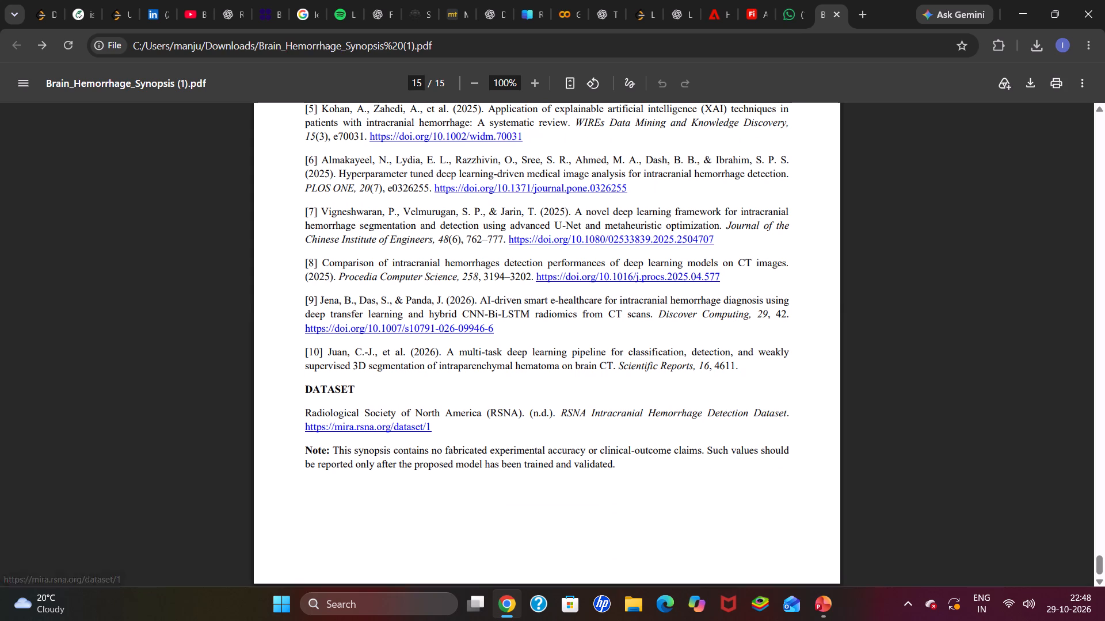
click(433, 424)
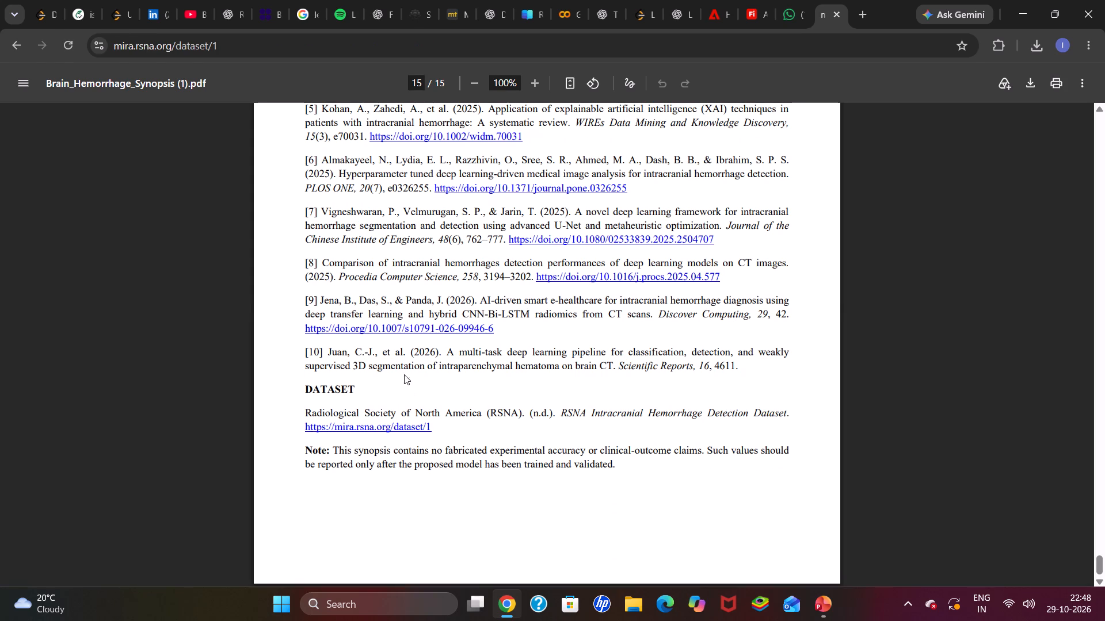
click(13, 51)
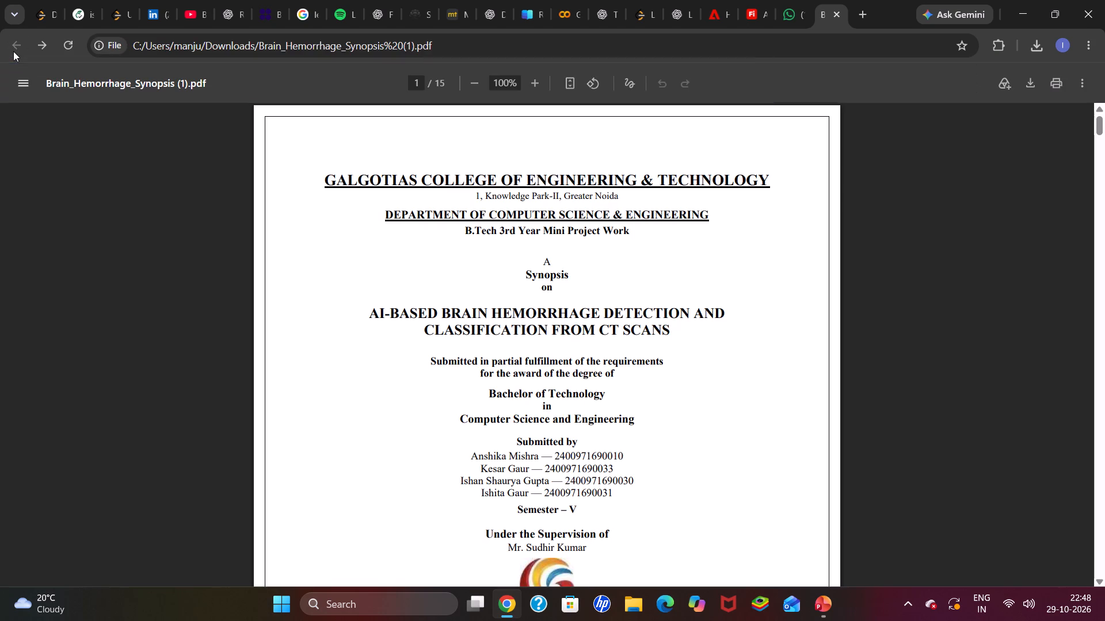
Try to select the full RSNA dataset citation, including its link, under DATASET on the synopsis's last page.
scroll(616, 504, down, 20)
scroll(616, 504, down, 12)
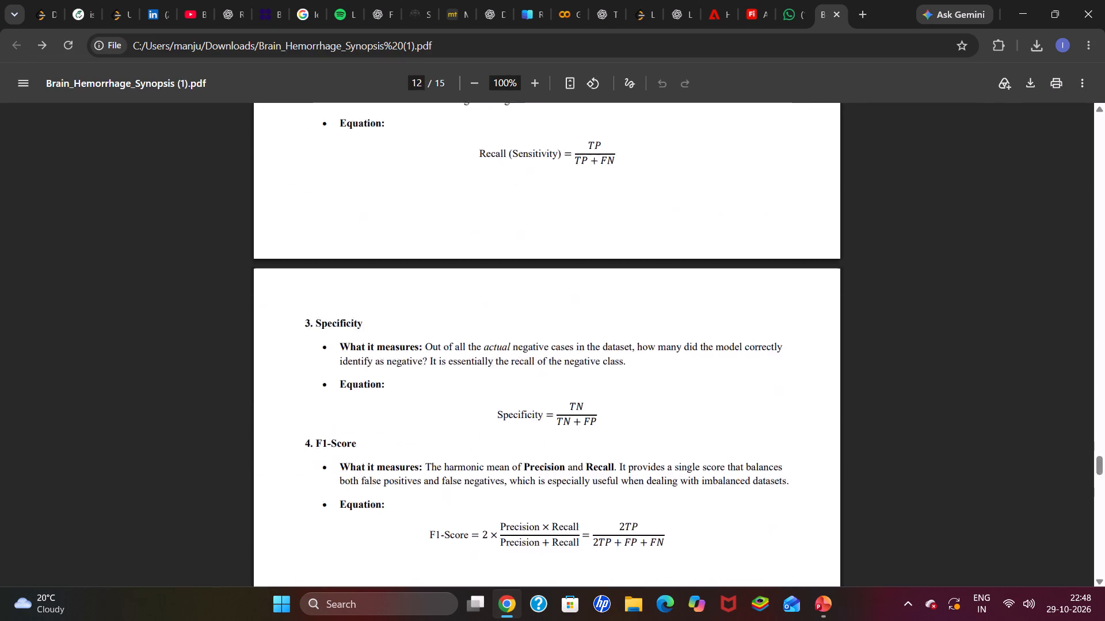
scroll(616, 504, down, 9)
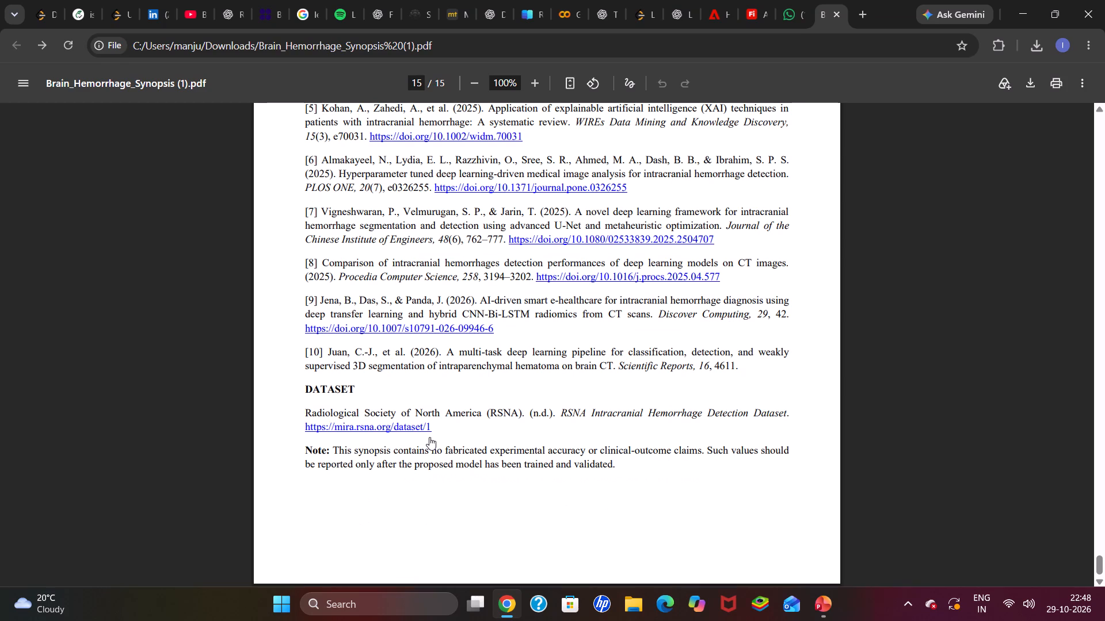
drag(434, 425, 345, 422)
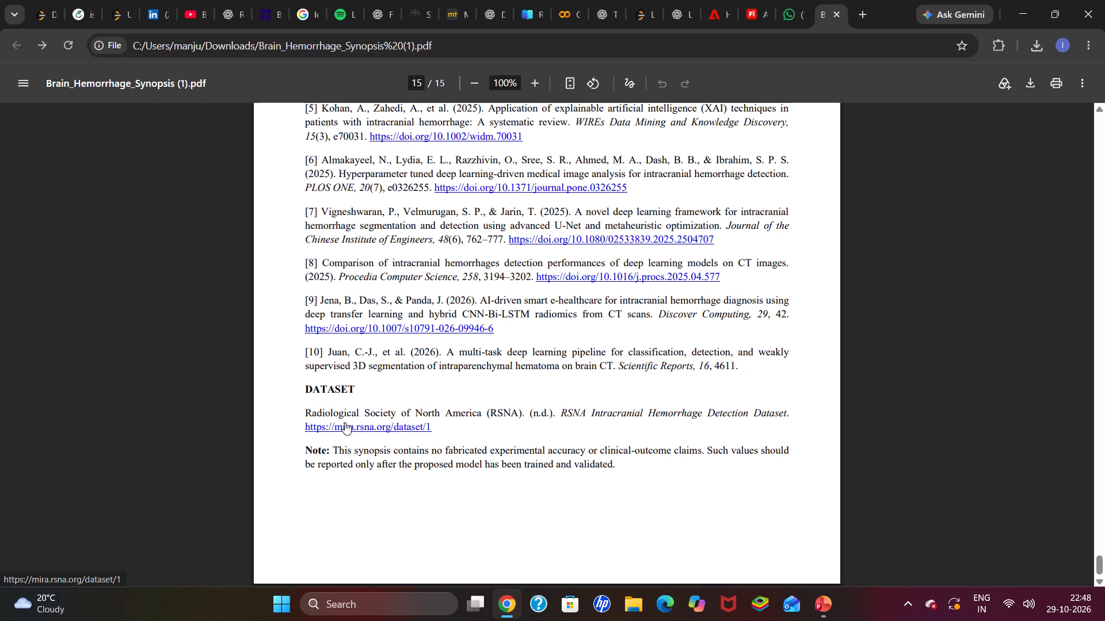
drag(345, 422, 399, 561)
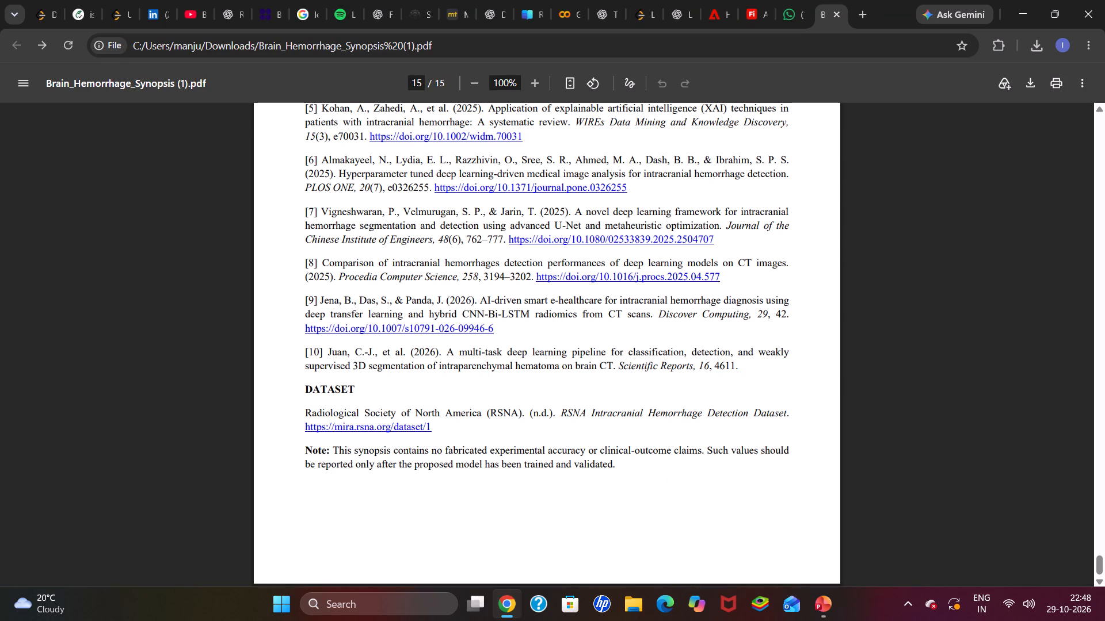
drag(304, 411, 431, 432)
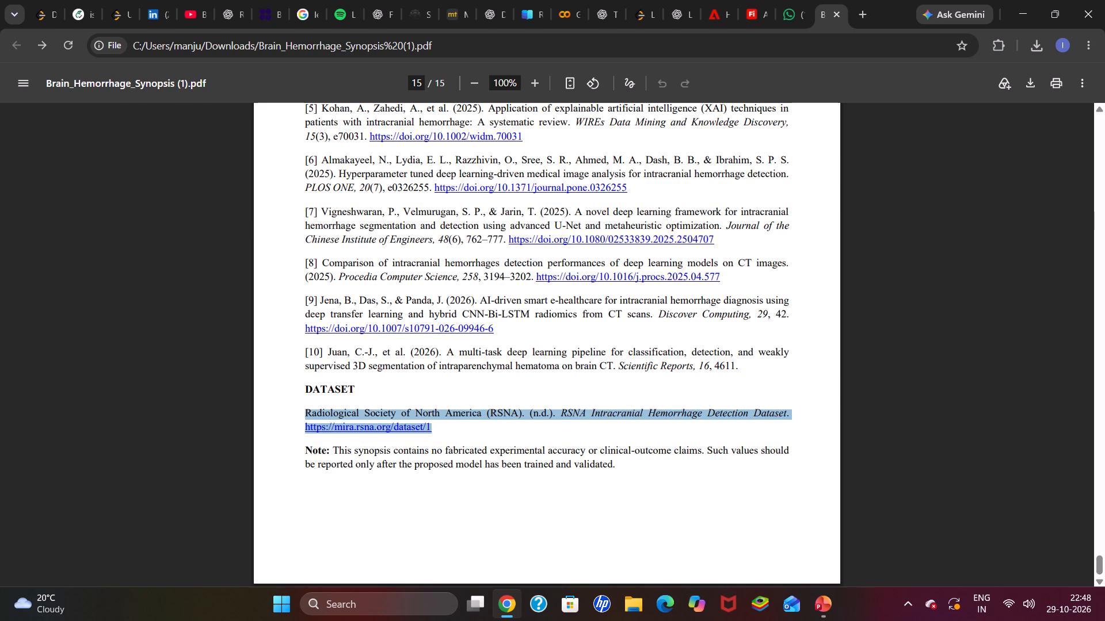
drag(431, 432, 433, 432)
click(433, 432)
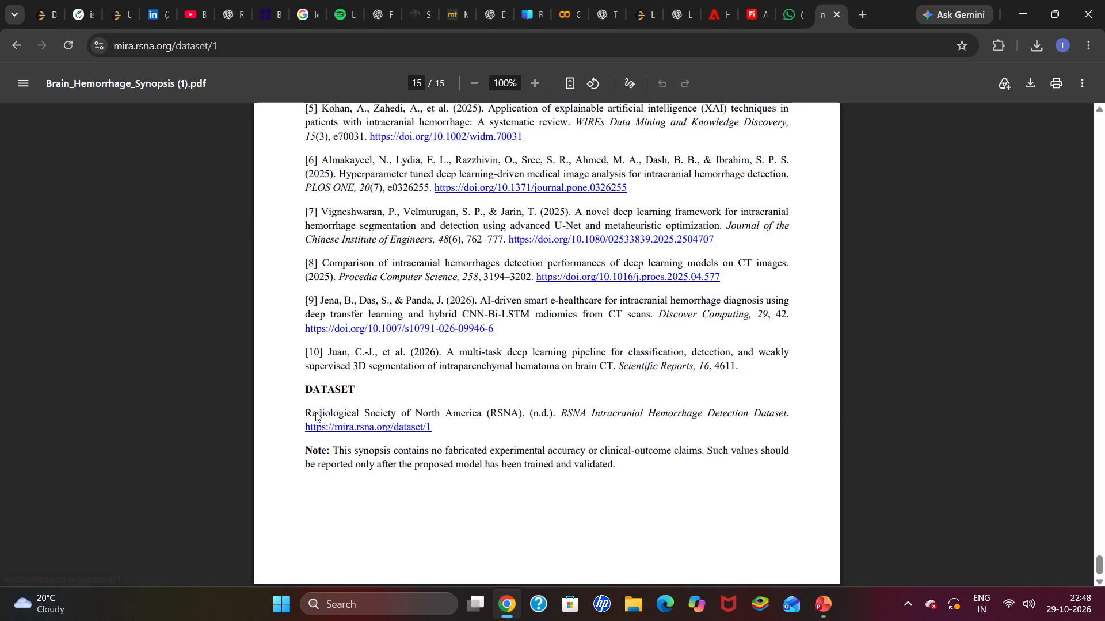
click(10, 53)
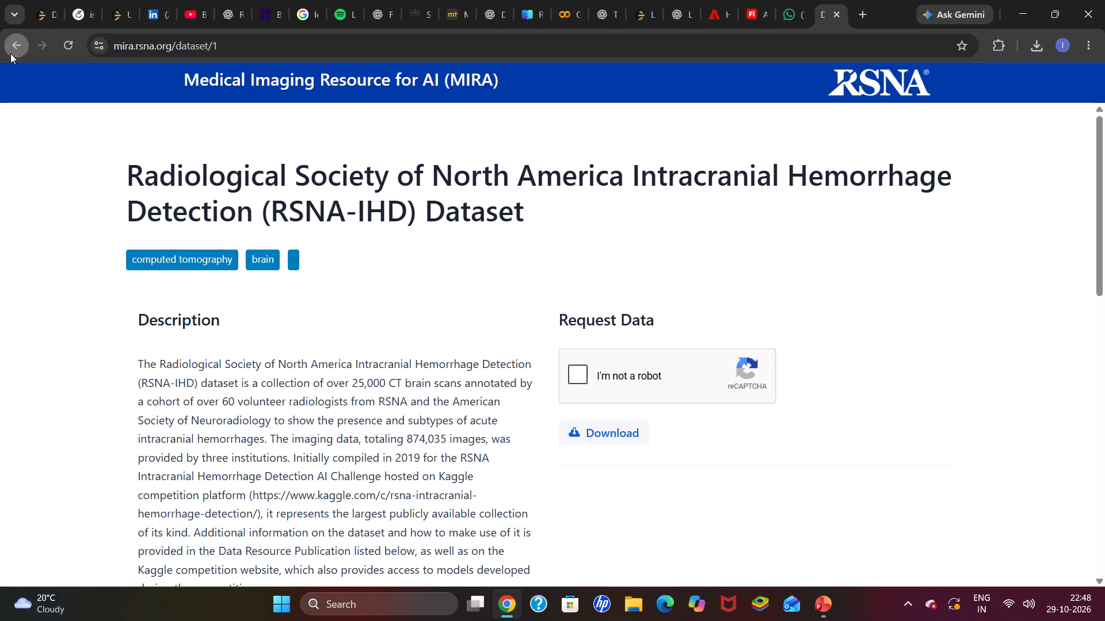
Copy the full RSNA Intracranial Hemorrhage Detection Dataset citation with its mira.rsna.org/dataset/1 link from the synopsis's last page.
scroll(611, 318, down, 20)
scroll(611, 318, down, 7)
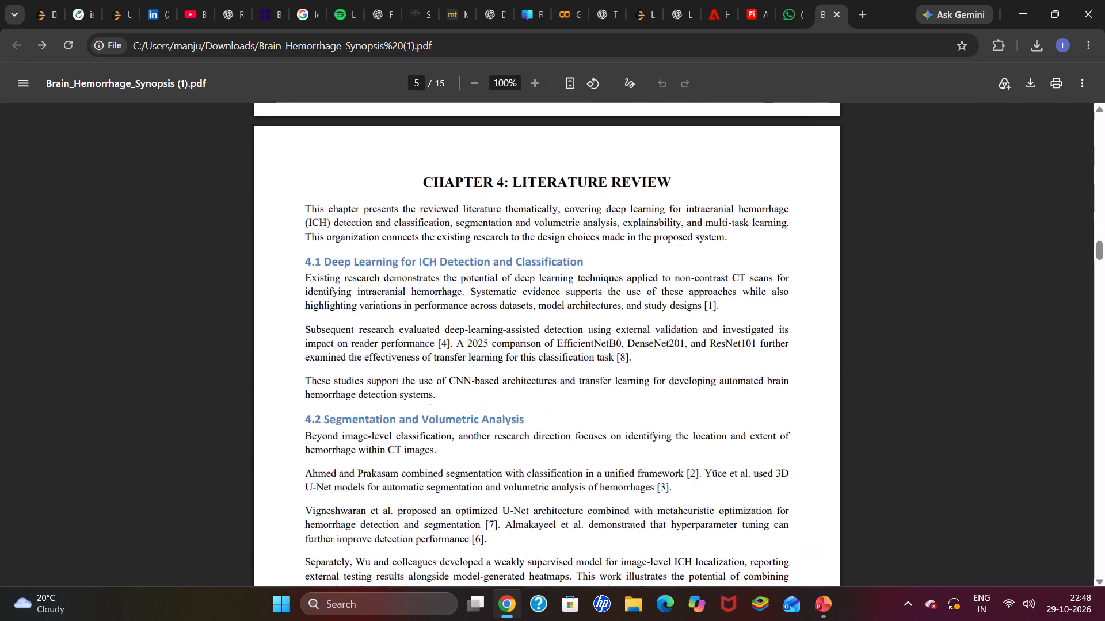
scroll(611, 318, down, 19)
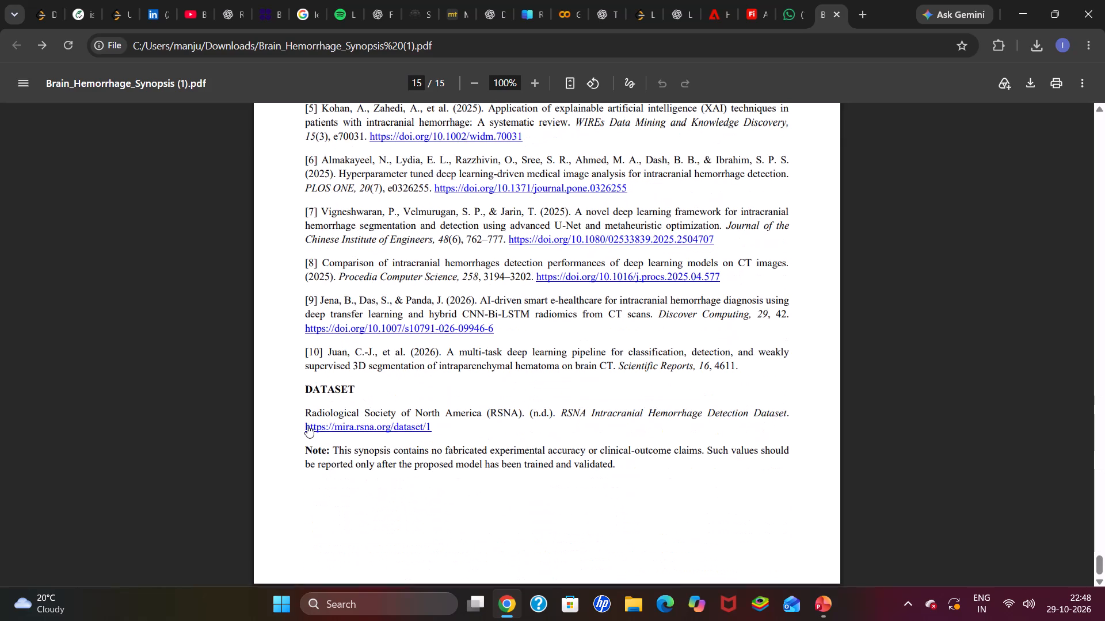
drag(305, 420, 540, 466)
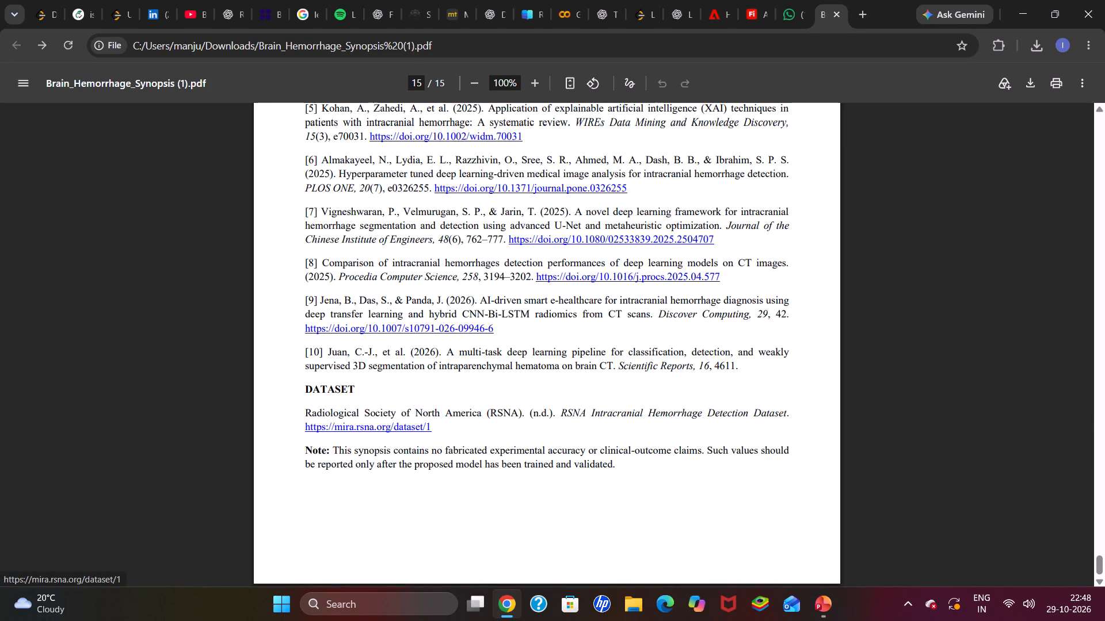
drag(308, 408, 326, 411)
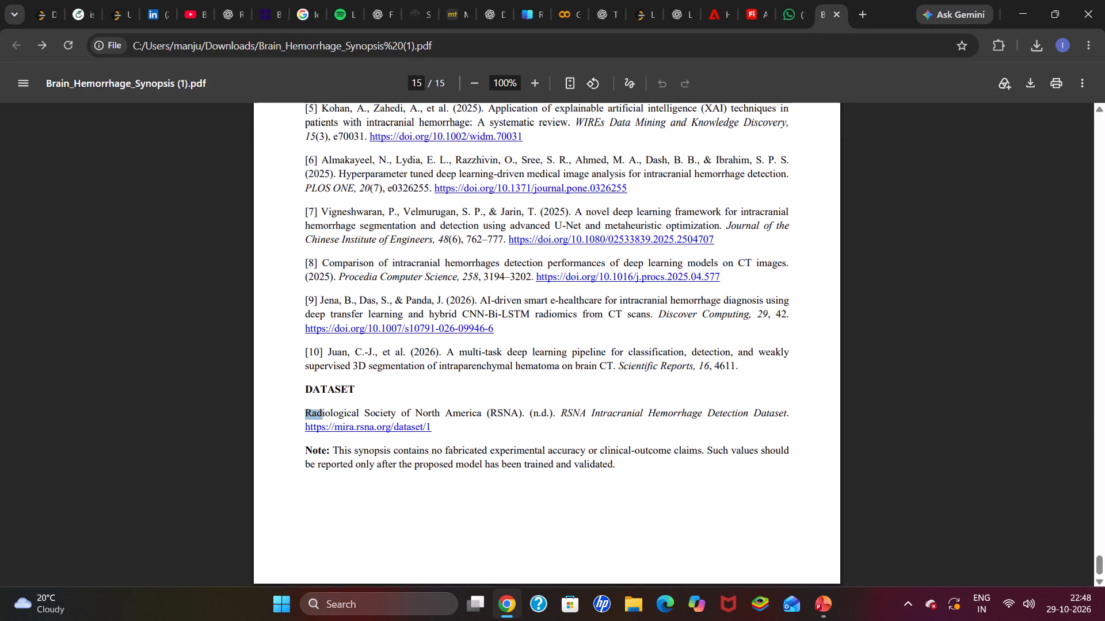
drag(326, 411, 439, 427)
key(ctrl+c)
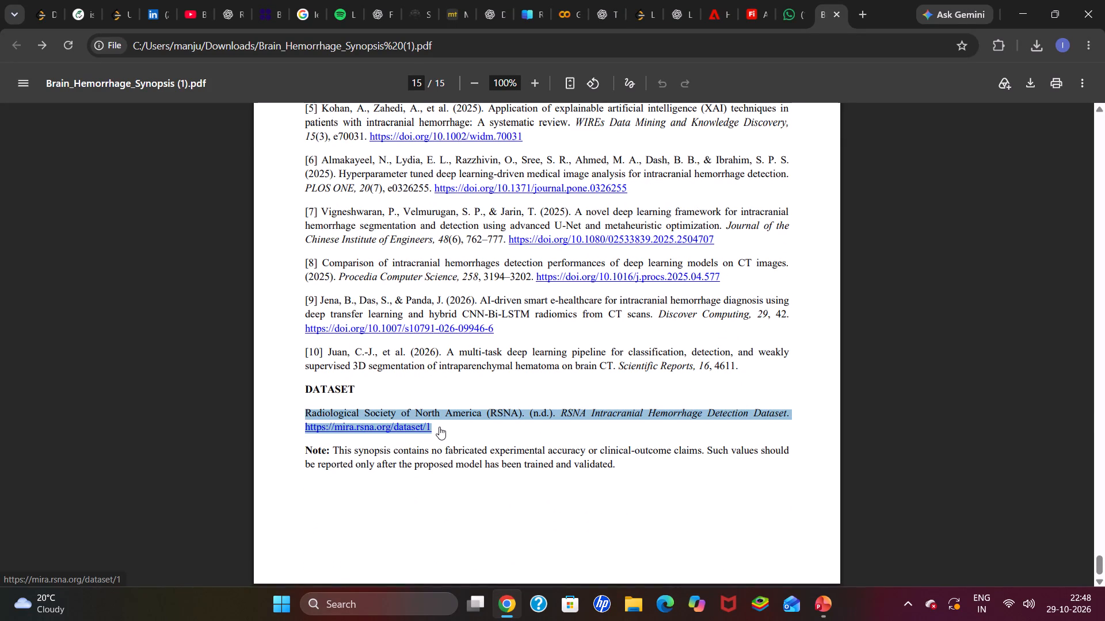
Switch to the PowerPoint presentation at its References slide.
click(645, 279)
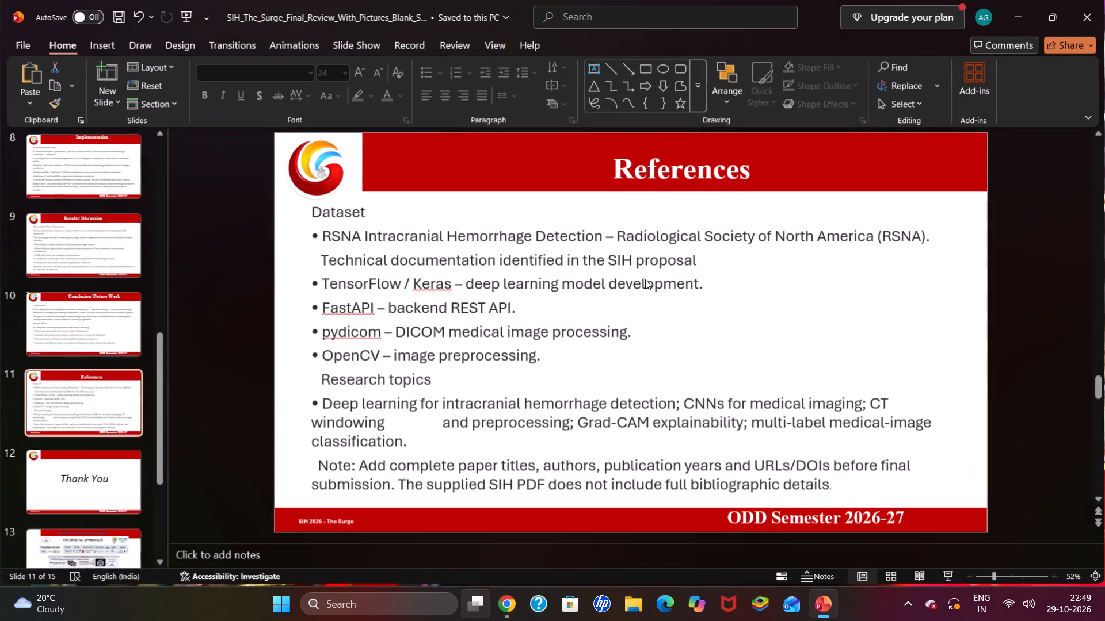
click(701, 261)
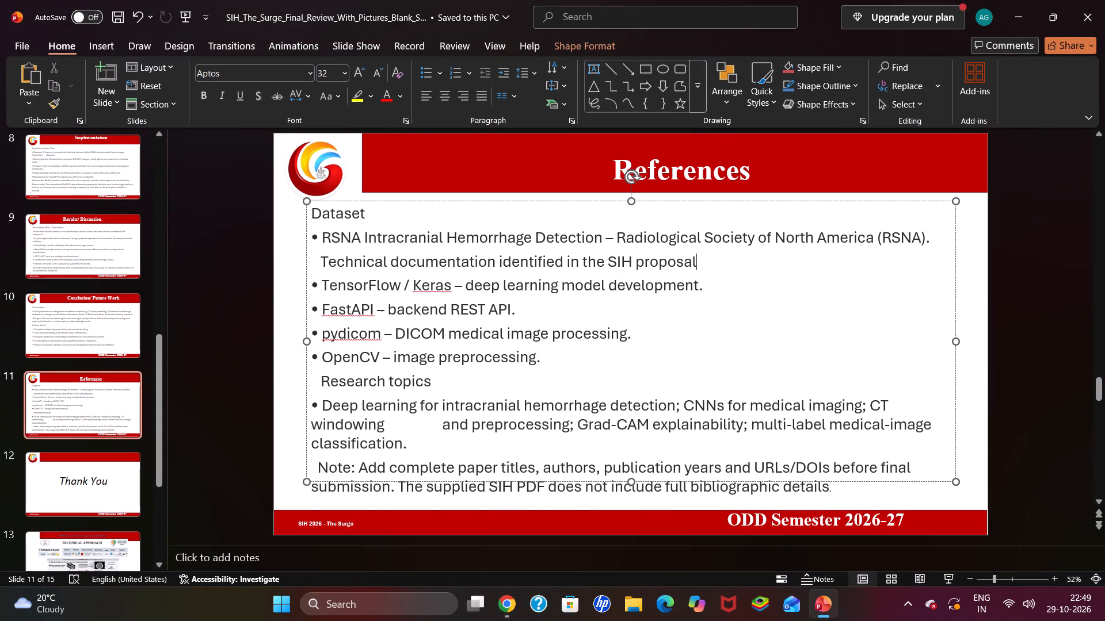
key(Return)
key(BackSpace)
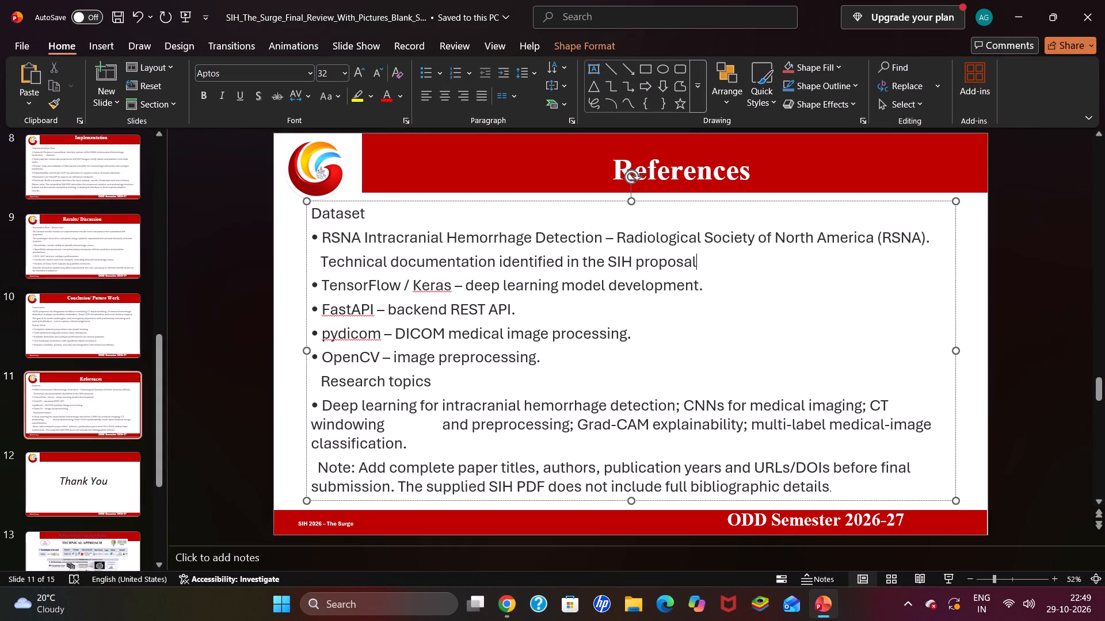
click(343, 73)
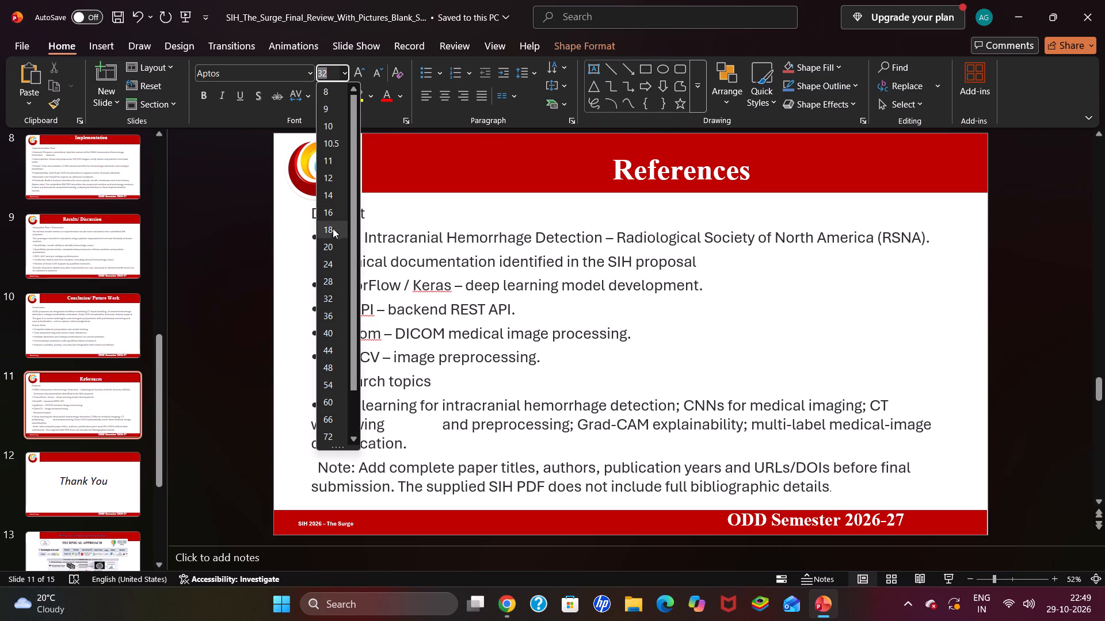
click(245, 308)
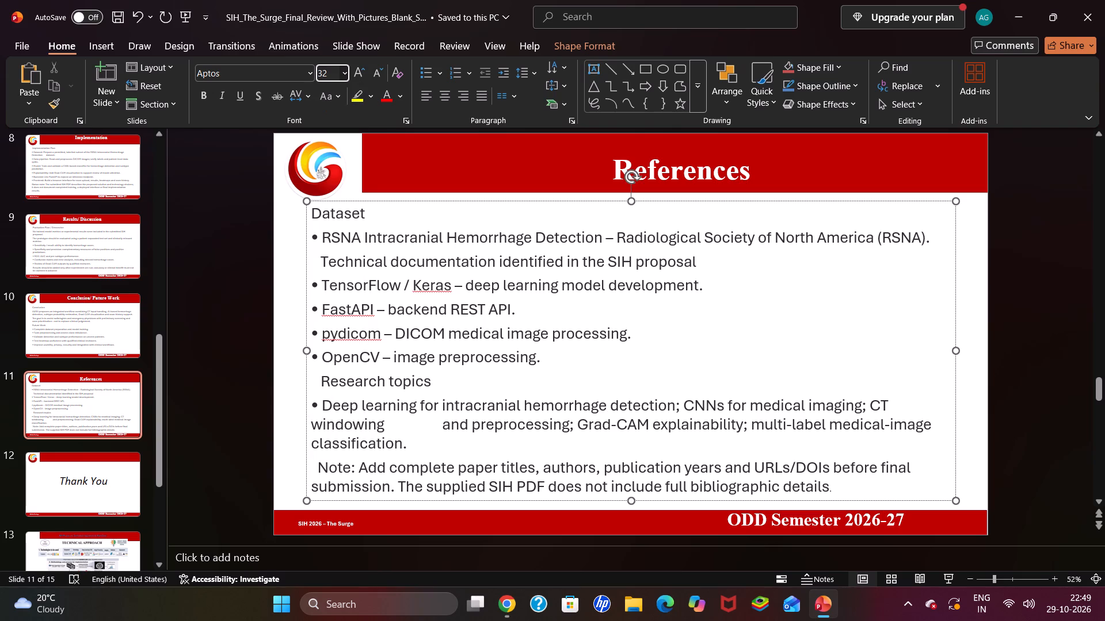
Copy all the body text of the References slide, from Dataset through the closing bibliographic note.
drag(312, 213, 360, 264)
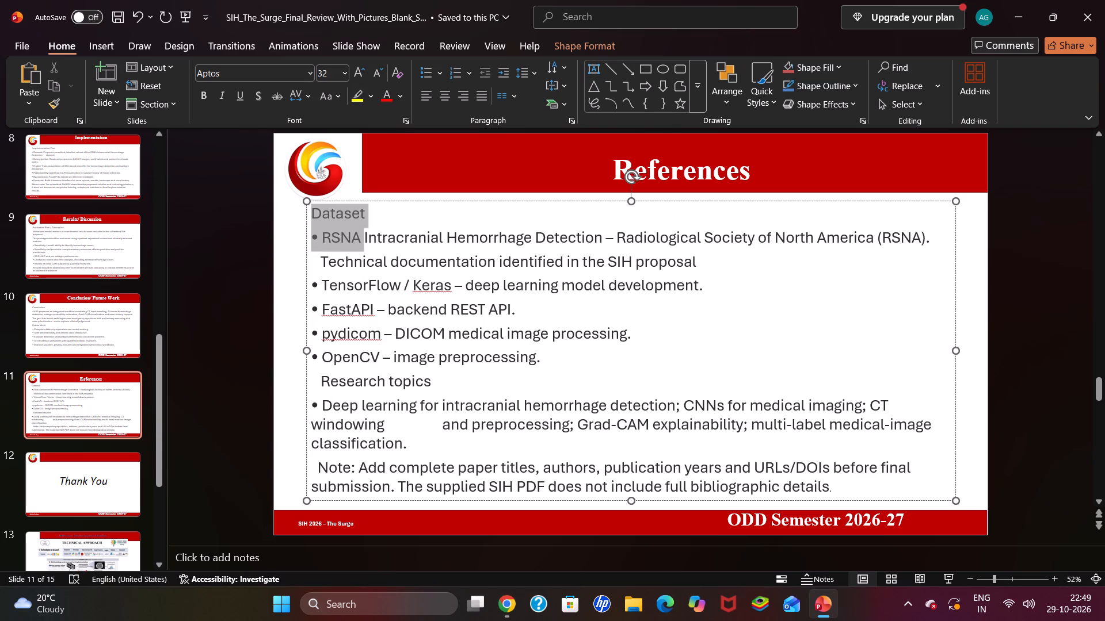
drag(360, 264, 796, 489)
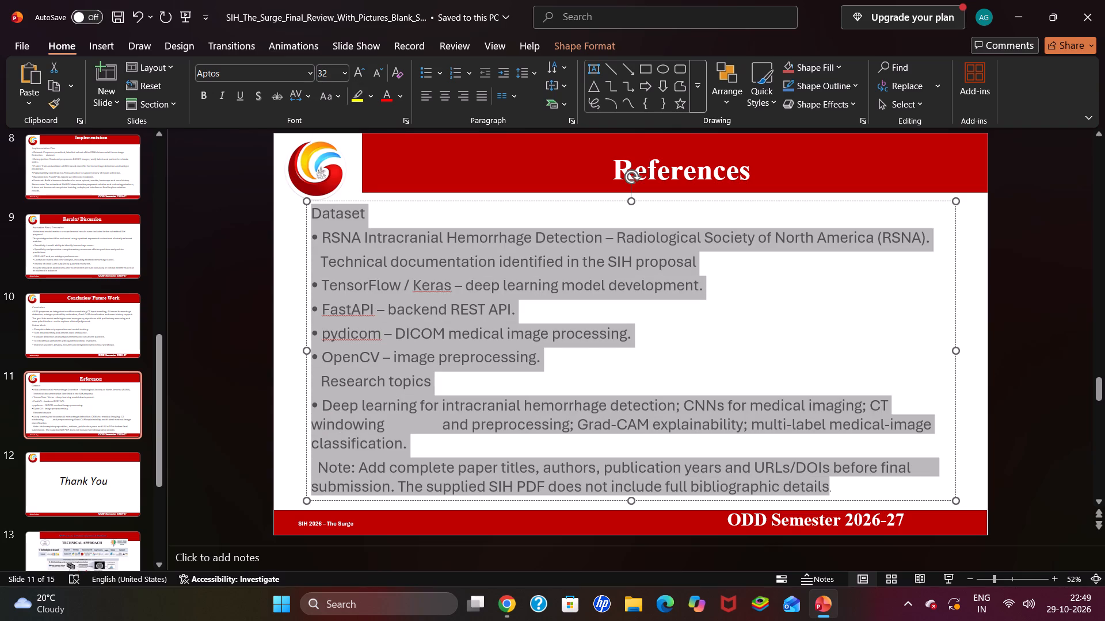
drag(796, 489, 868, 486)
key(ctrl+c)
Set all the body text on the References slide, from Dataset through the closing note, to font size 24.
drag(858, 480, 409, 222)
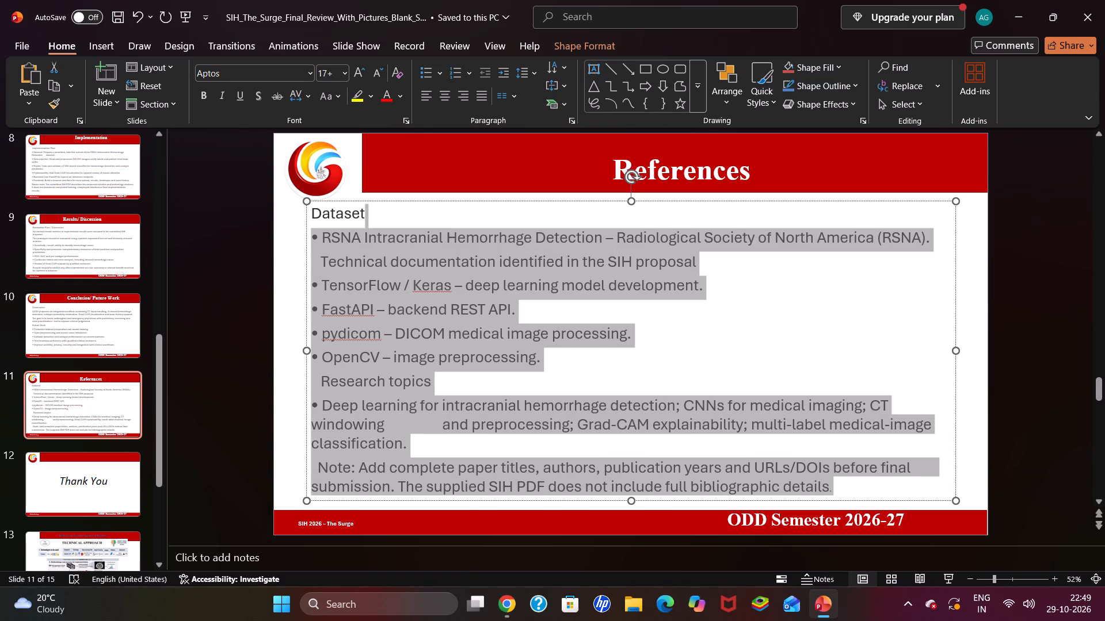
drag(409, 222, 320, 213)
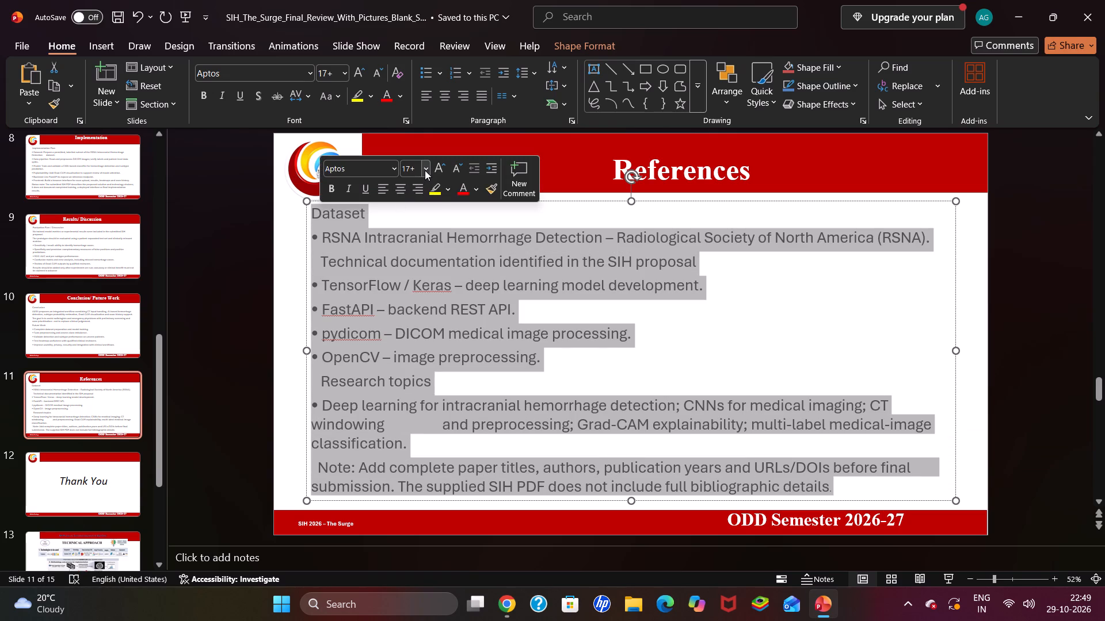
click(425, 170)
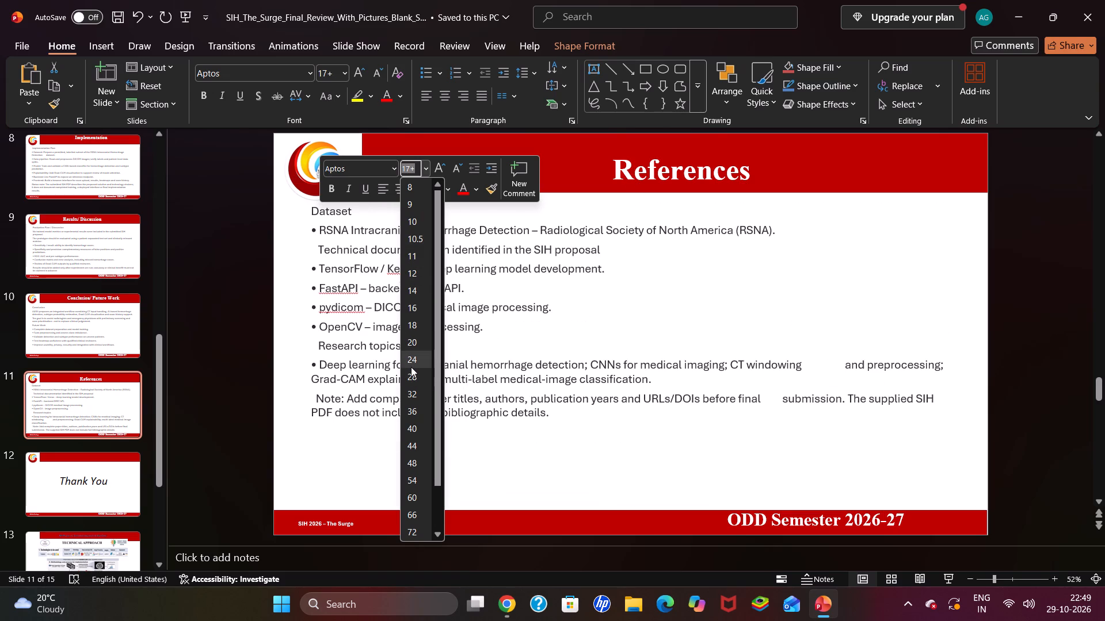
click(411, 367)
click(360, 453)
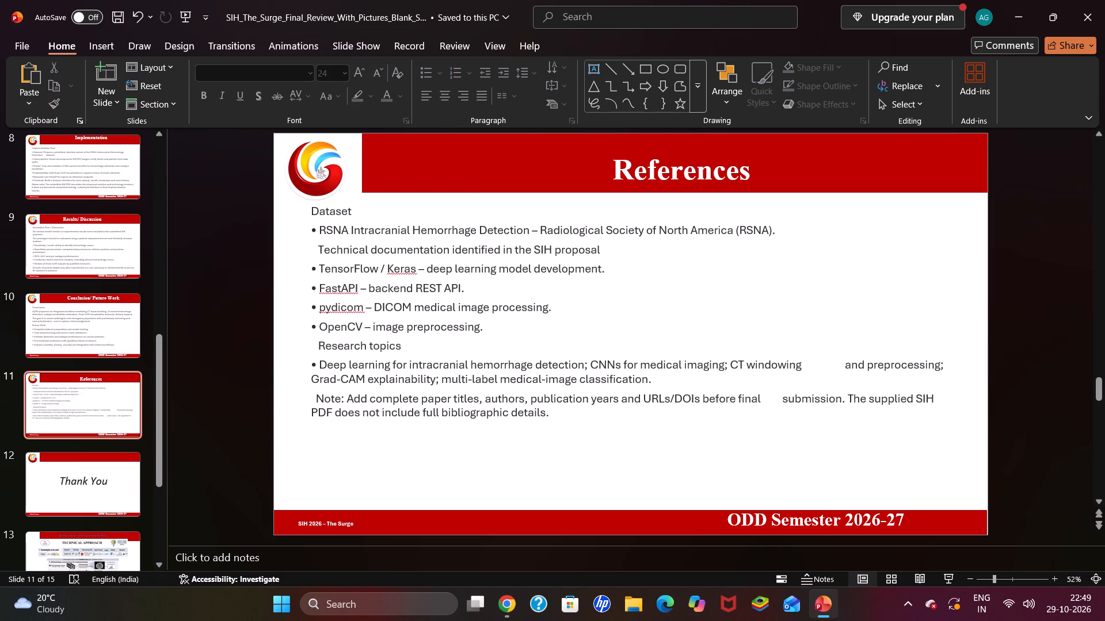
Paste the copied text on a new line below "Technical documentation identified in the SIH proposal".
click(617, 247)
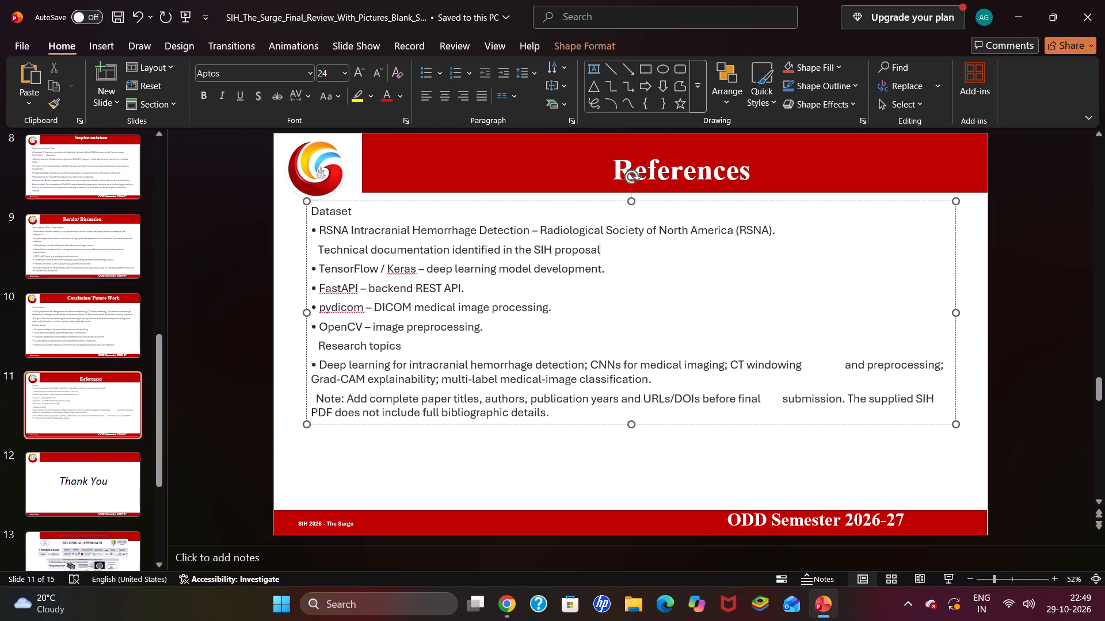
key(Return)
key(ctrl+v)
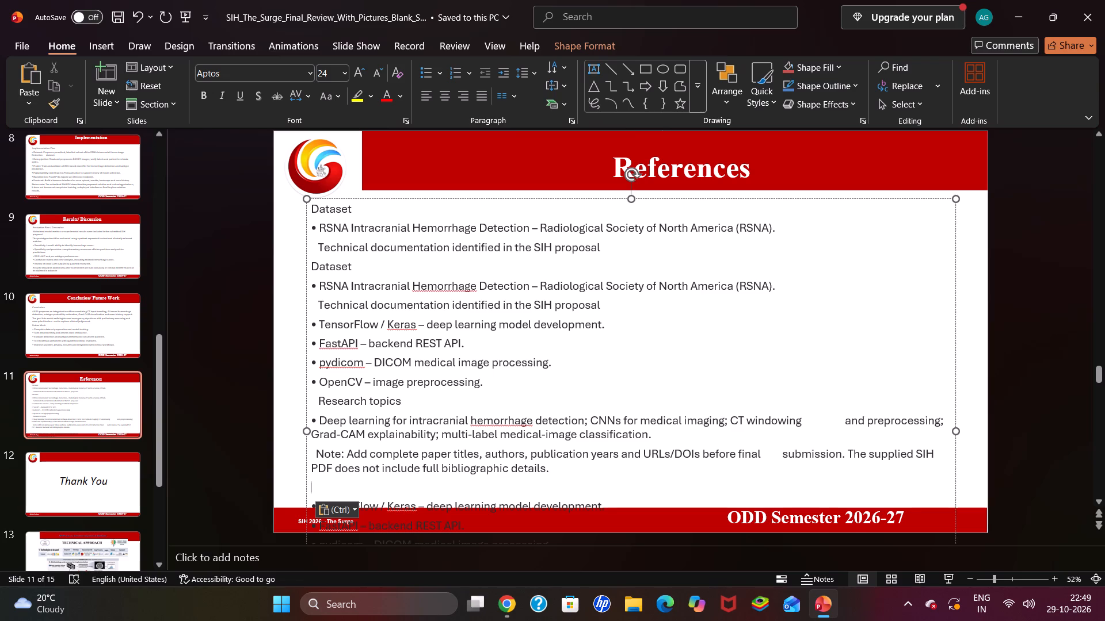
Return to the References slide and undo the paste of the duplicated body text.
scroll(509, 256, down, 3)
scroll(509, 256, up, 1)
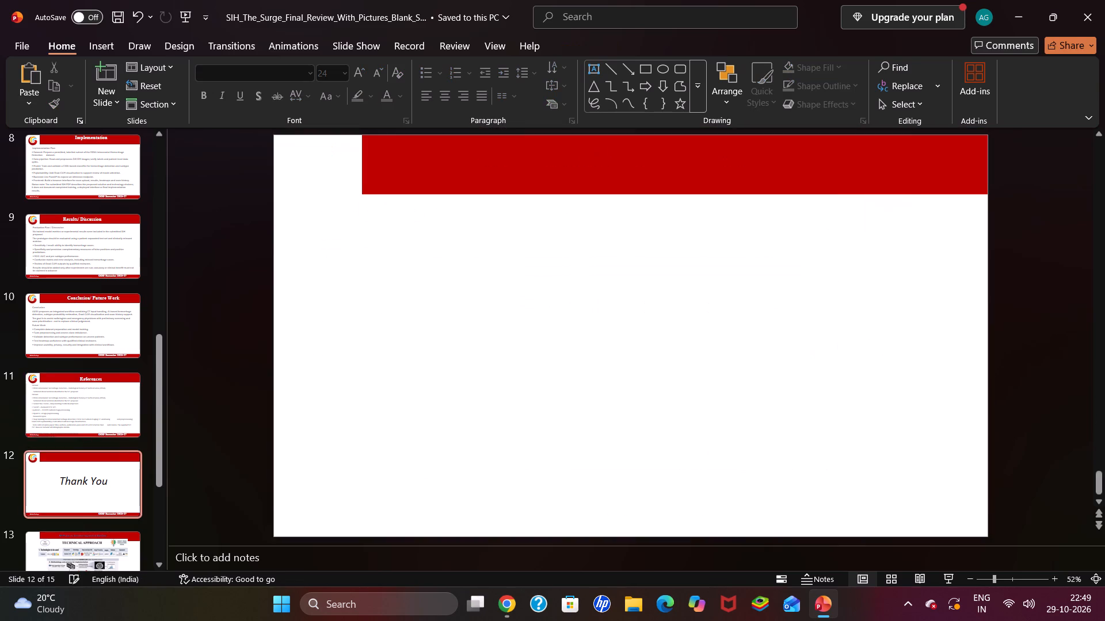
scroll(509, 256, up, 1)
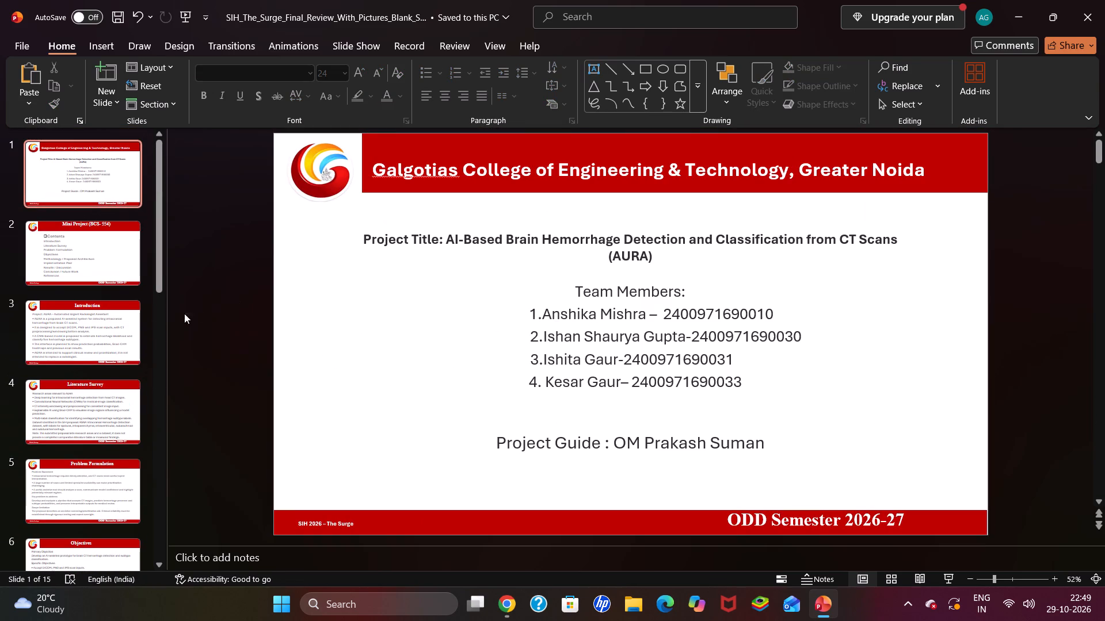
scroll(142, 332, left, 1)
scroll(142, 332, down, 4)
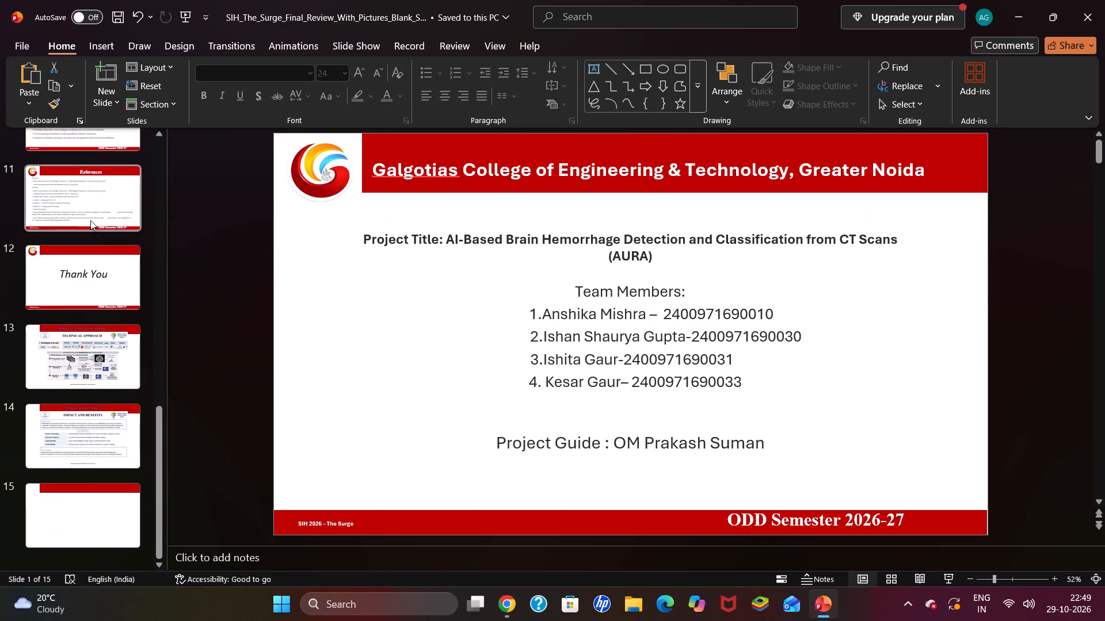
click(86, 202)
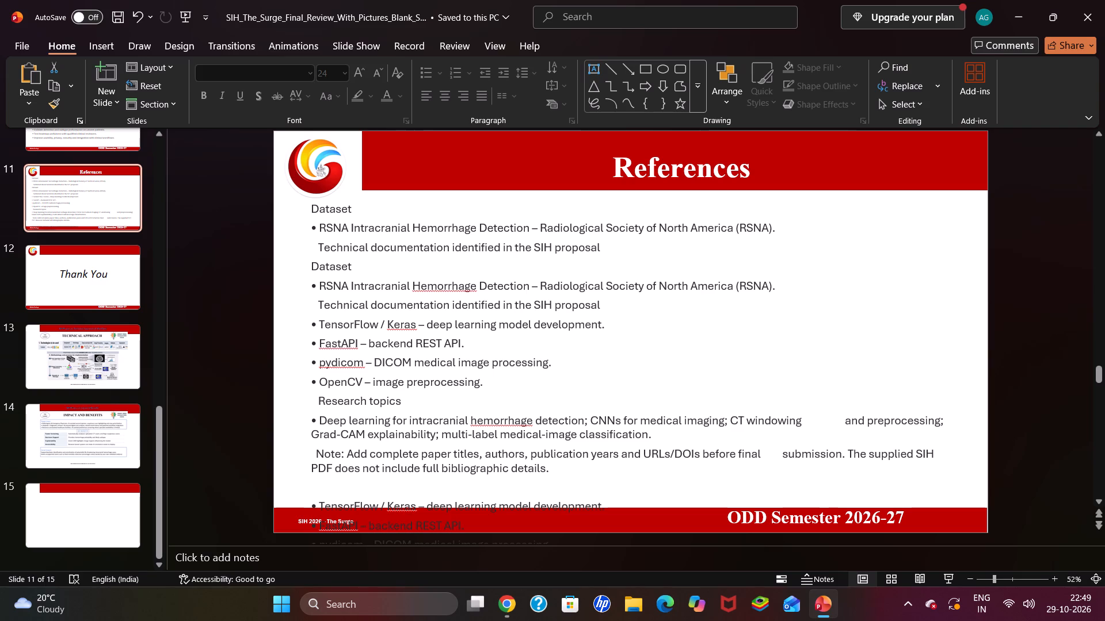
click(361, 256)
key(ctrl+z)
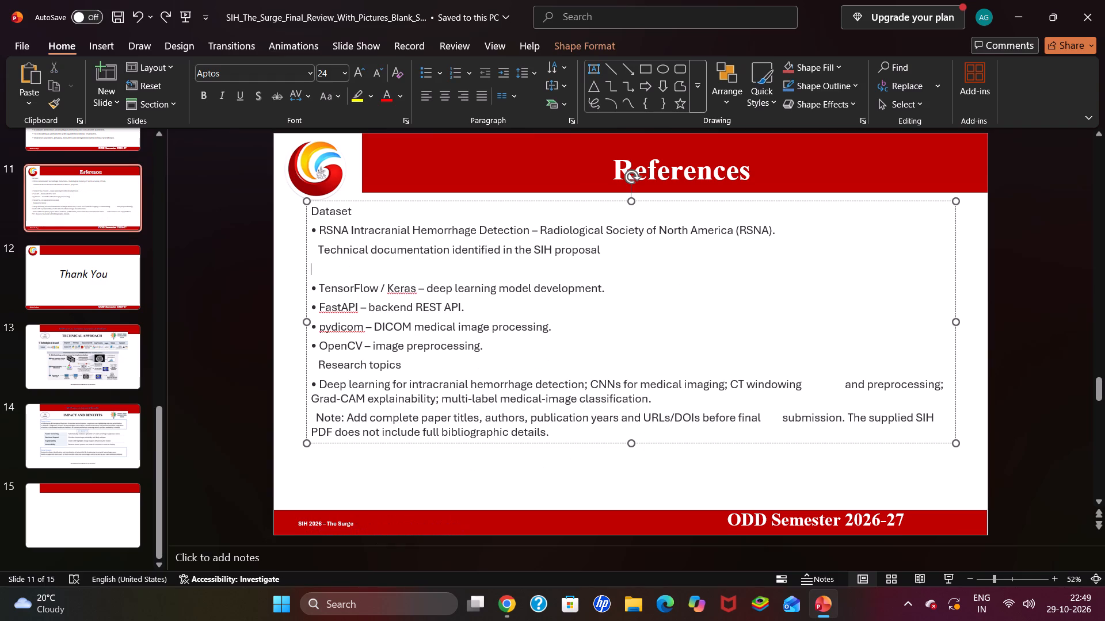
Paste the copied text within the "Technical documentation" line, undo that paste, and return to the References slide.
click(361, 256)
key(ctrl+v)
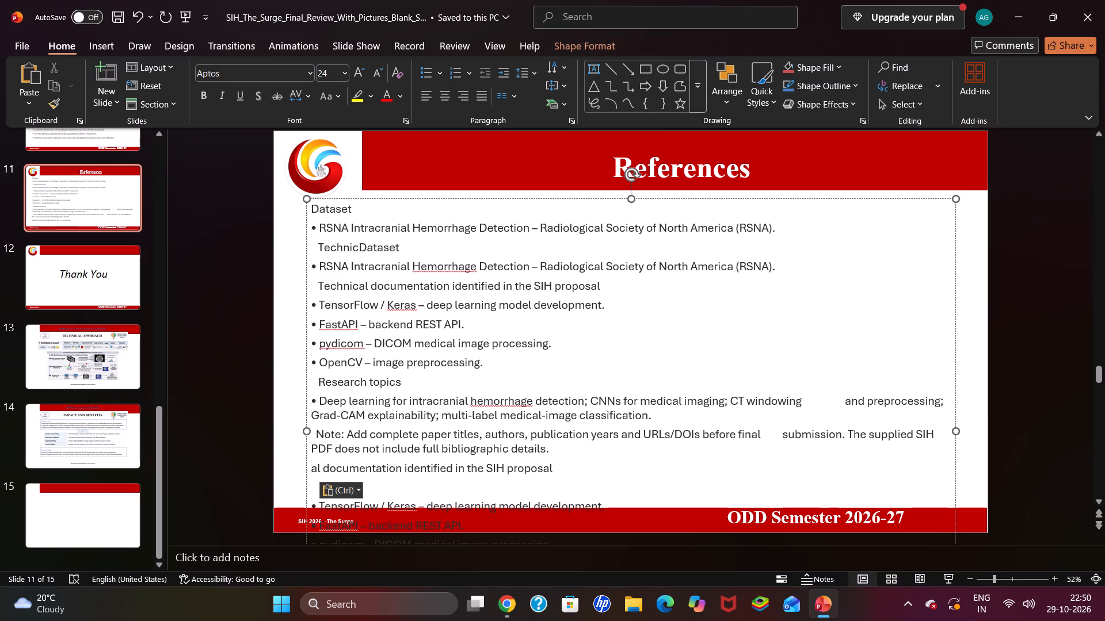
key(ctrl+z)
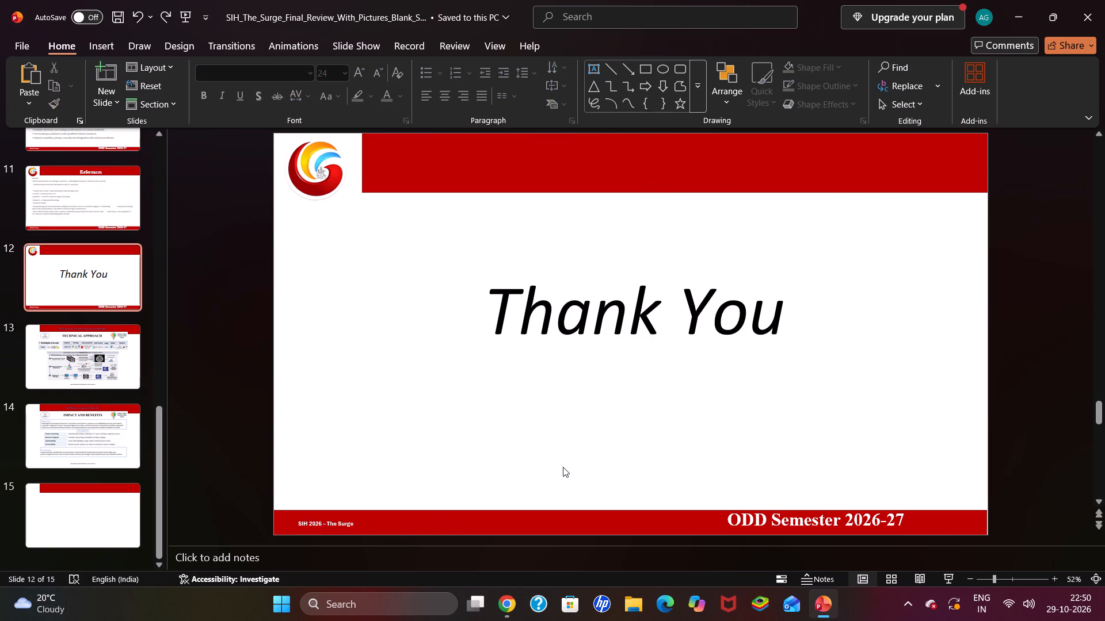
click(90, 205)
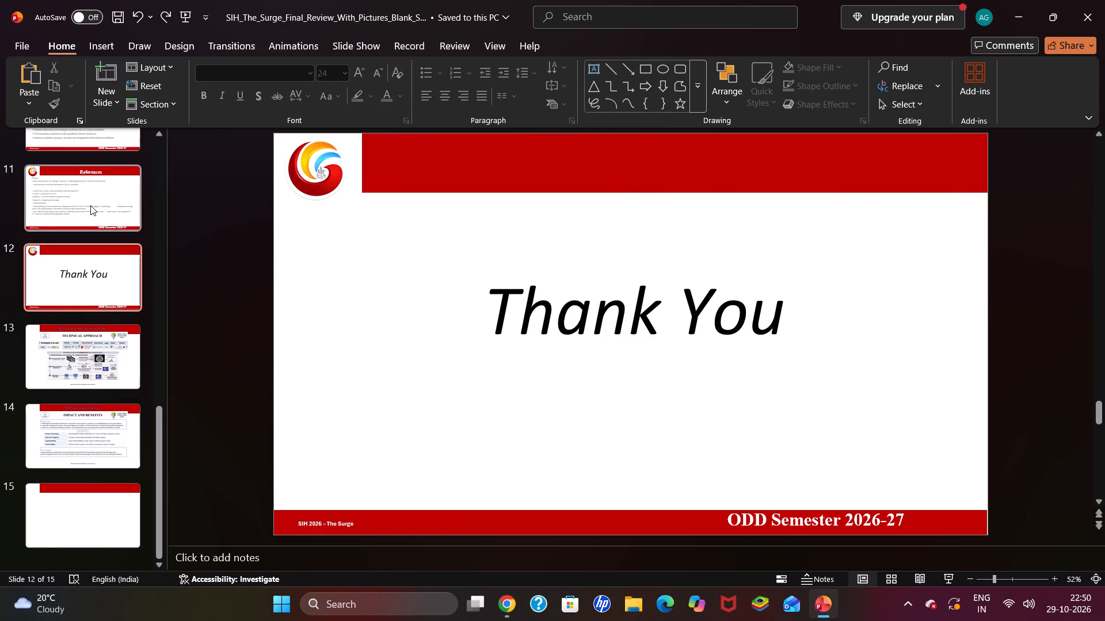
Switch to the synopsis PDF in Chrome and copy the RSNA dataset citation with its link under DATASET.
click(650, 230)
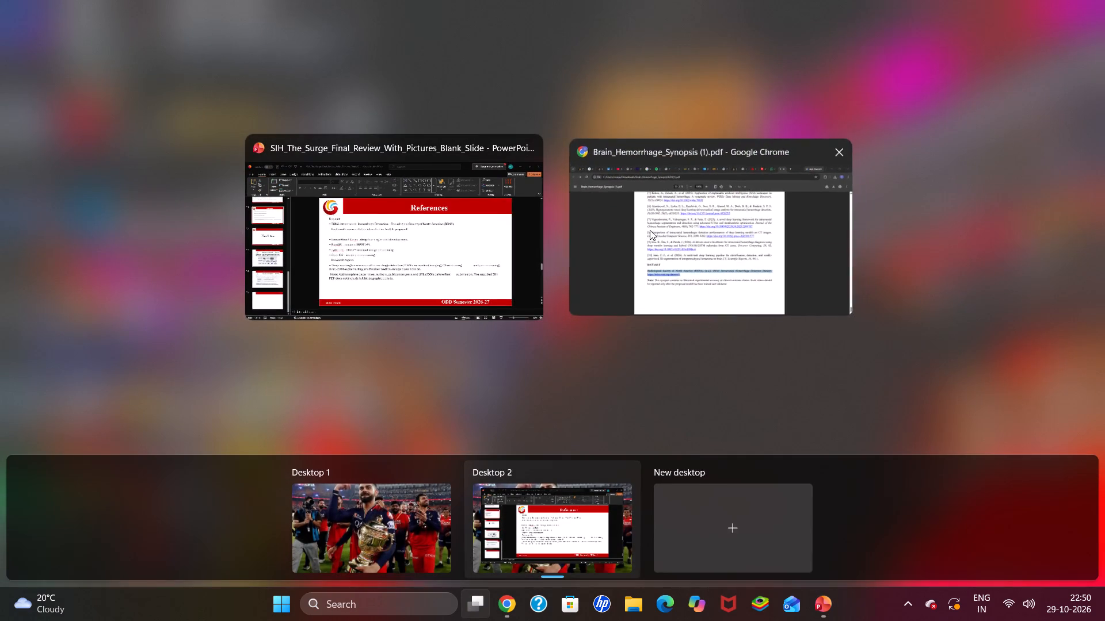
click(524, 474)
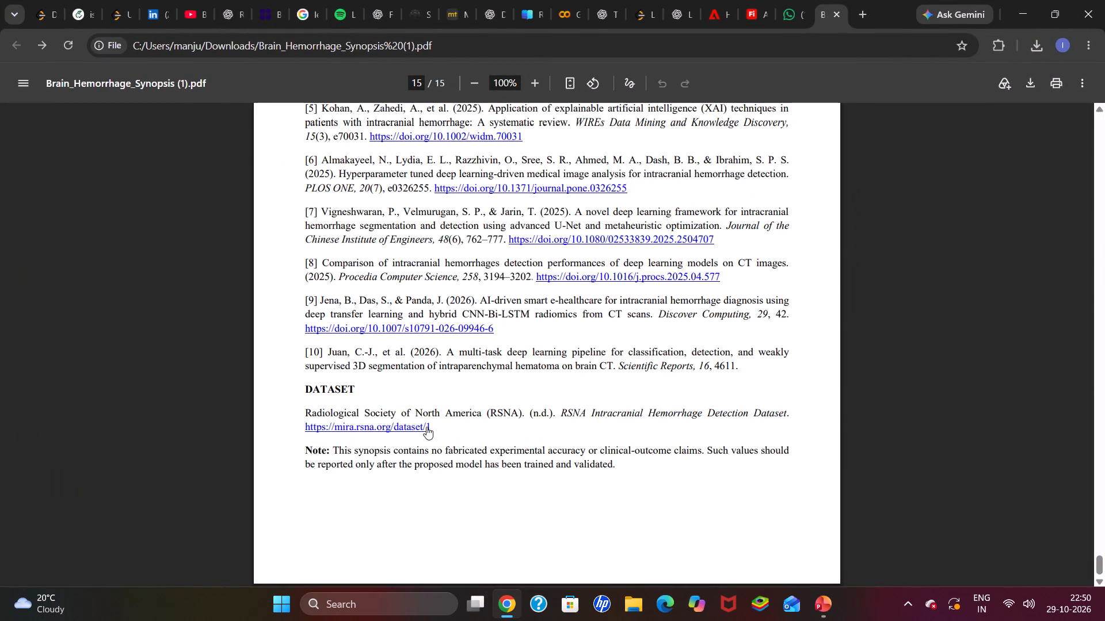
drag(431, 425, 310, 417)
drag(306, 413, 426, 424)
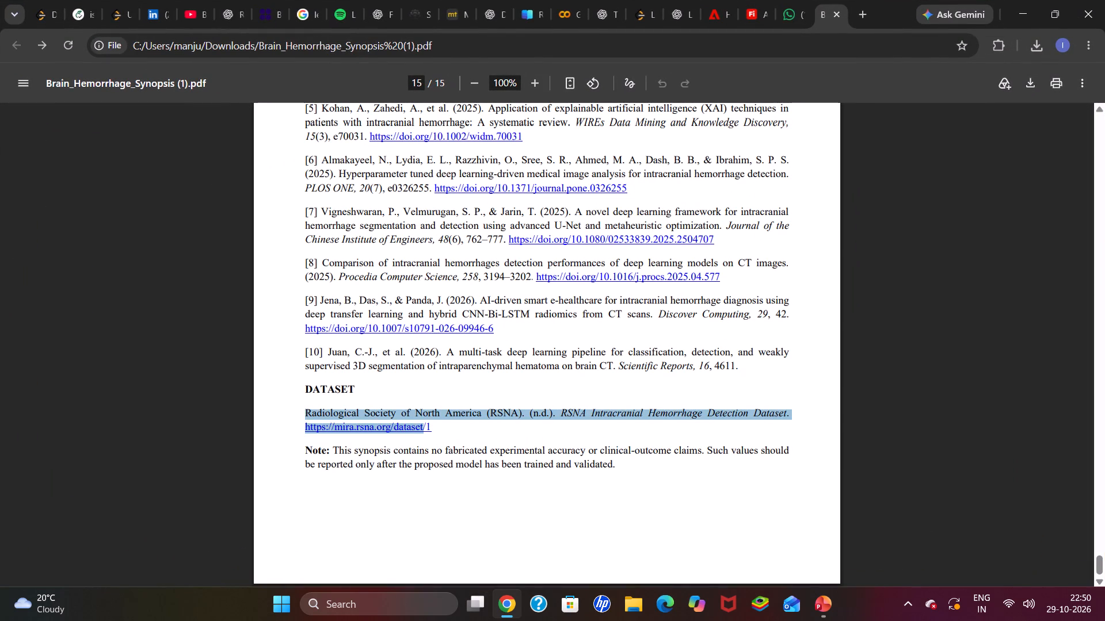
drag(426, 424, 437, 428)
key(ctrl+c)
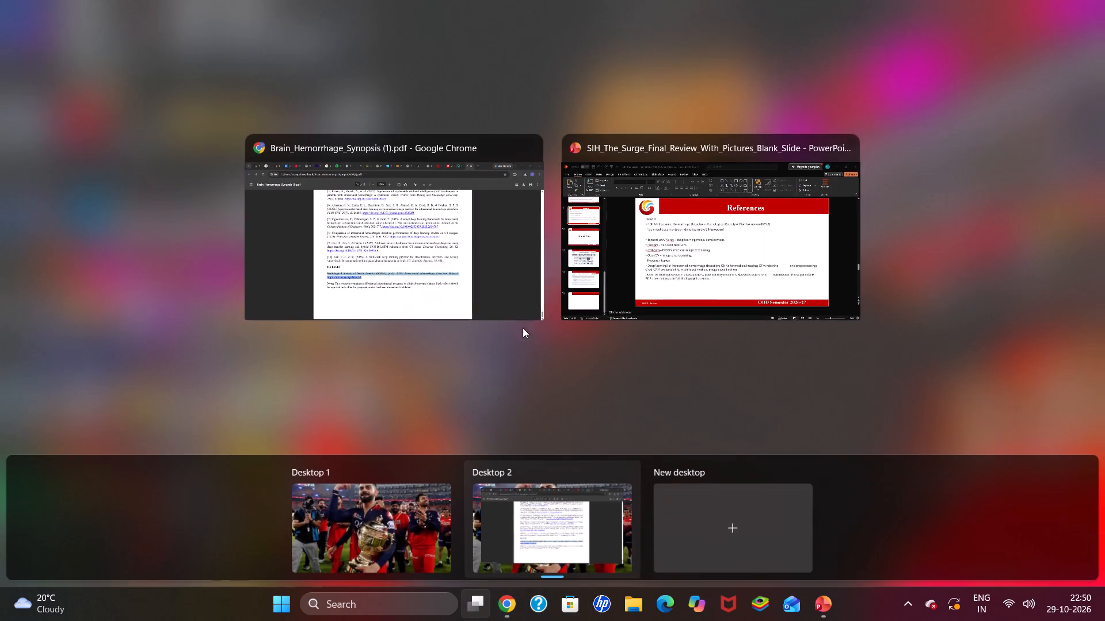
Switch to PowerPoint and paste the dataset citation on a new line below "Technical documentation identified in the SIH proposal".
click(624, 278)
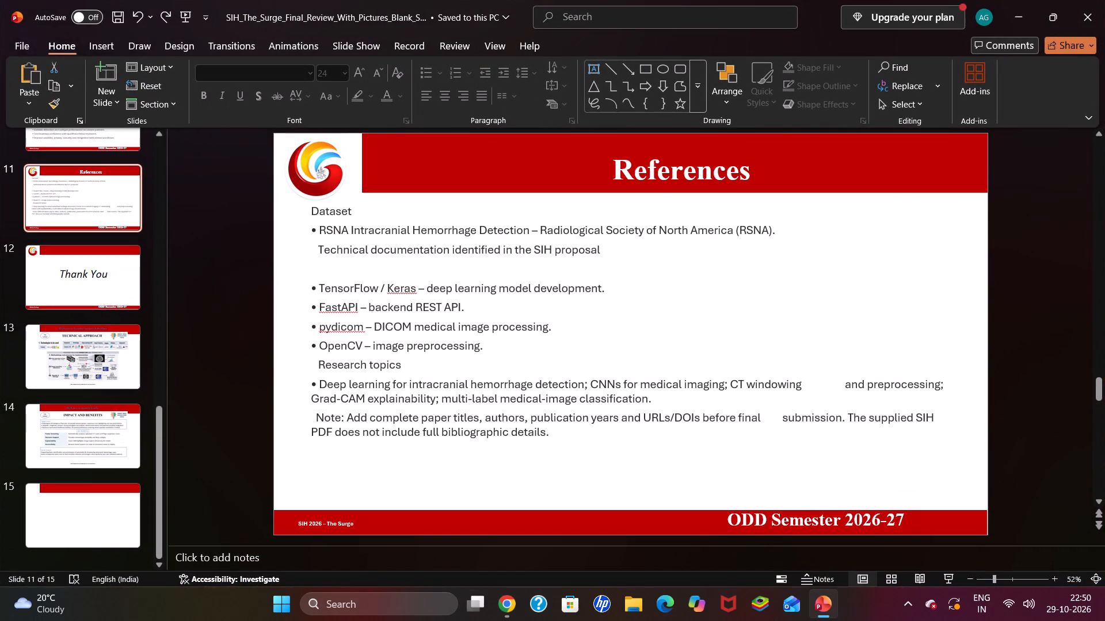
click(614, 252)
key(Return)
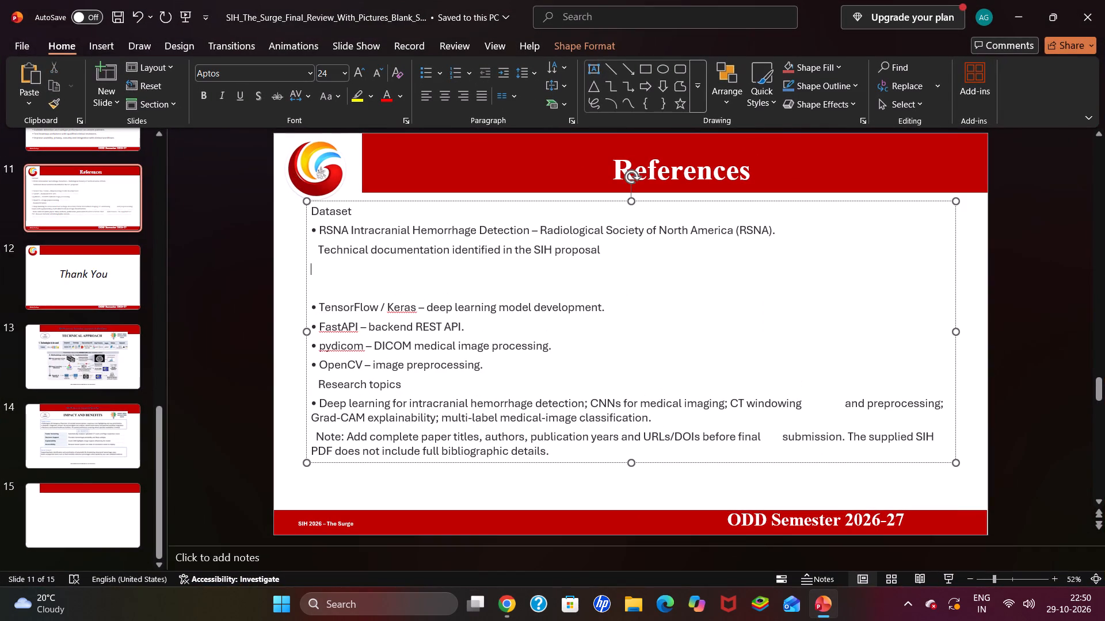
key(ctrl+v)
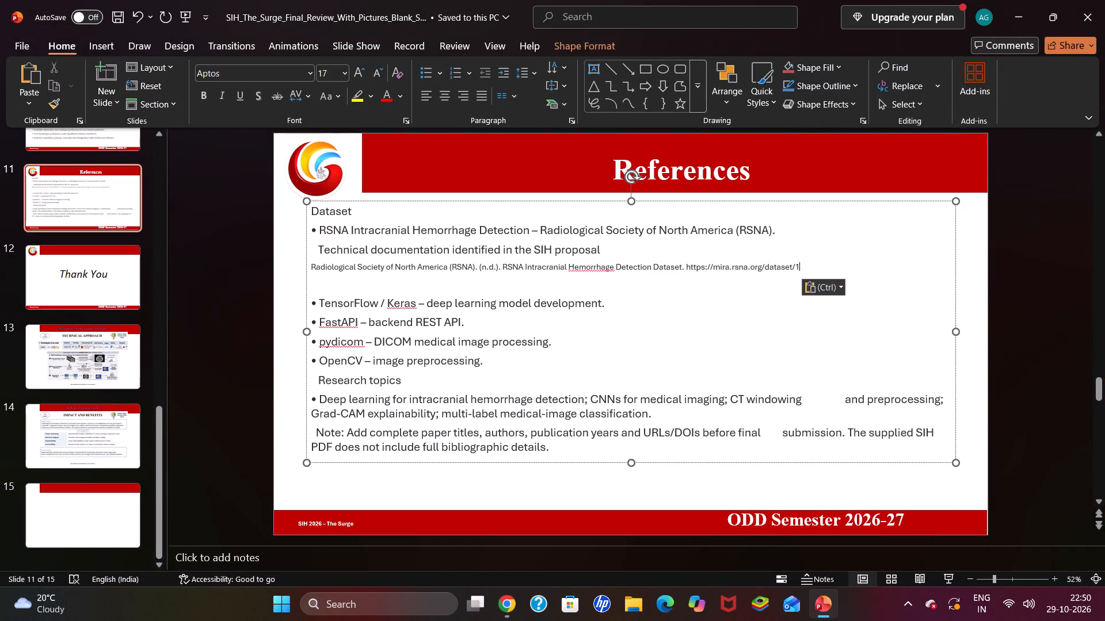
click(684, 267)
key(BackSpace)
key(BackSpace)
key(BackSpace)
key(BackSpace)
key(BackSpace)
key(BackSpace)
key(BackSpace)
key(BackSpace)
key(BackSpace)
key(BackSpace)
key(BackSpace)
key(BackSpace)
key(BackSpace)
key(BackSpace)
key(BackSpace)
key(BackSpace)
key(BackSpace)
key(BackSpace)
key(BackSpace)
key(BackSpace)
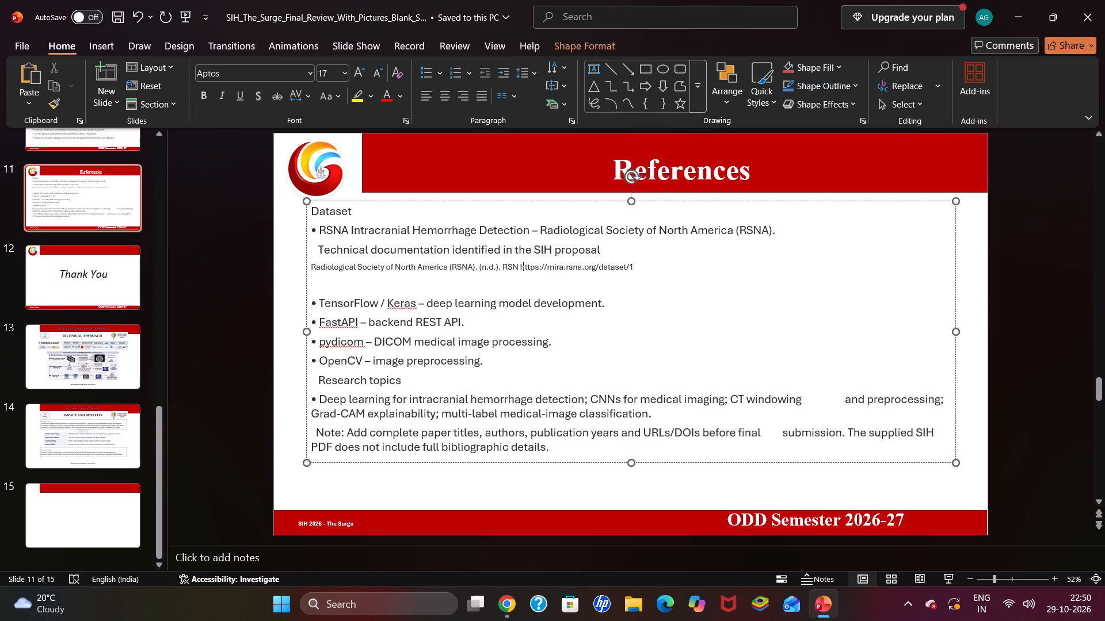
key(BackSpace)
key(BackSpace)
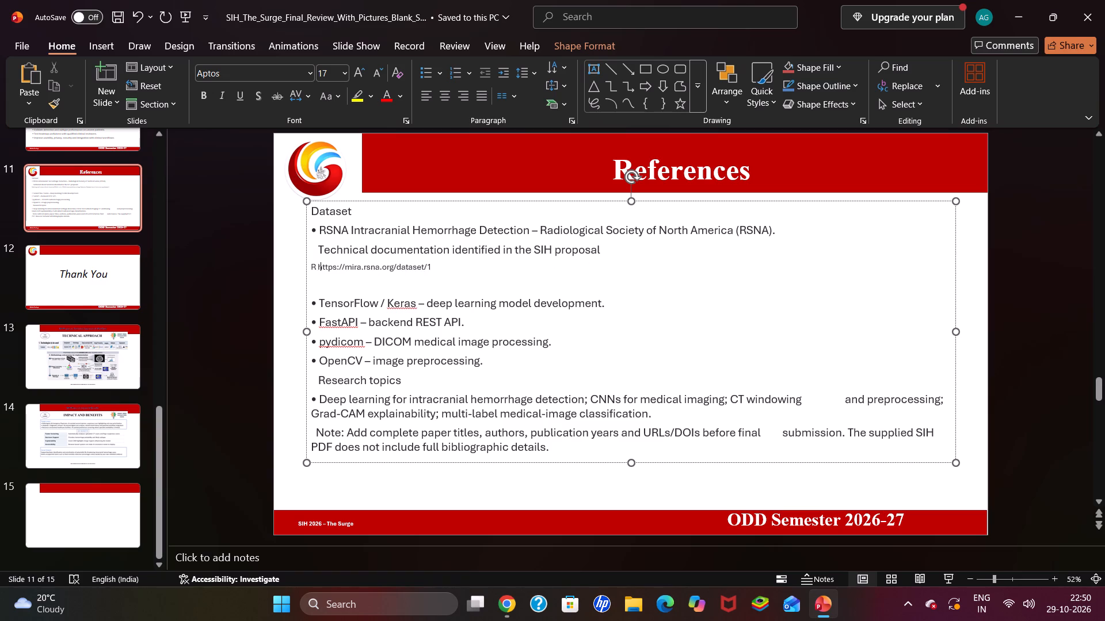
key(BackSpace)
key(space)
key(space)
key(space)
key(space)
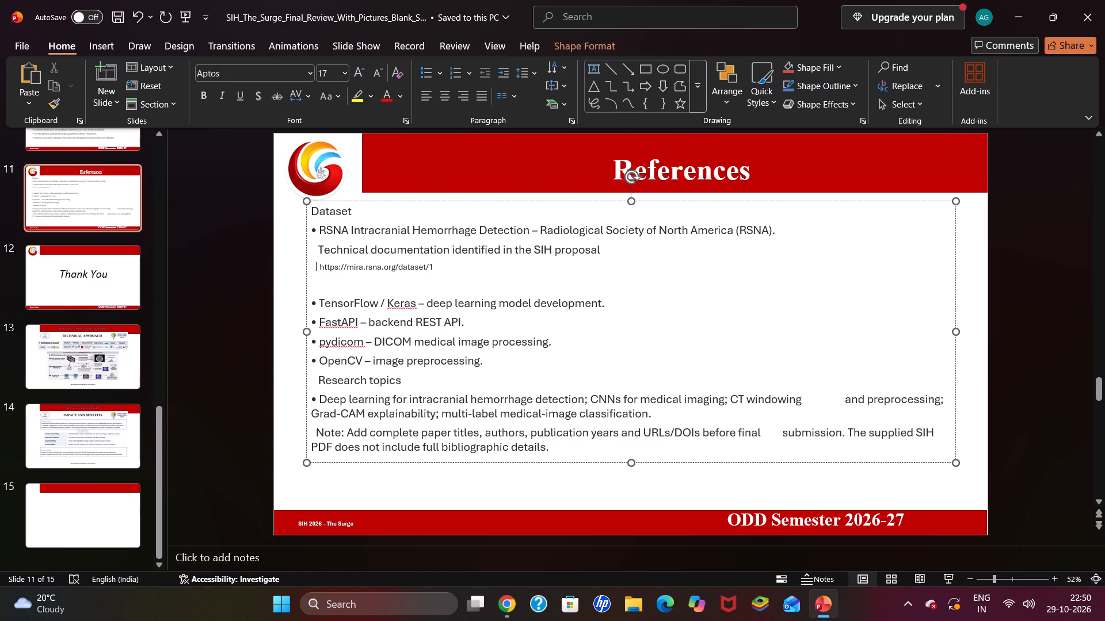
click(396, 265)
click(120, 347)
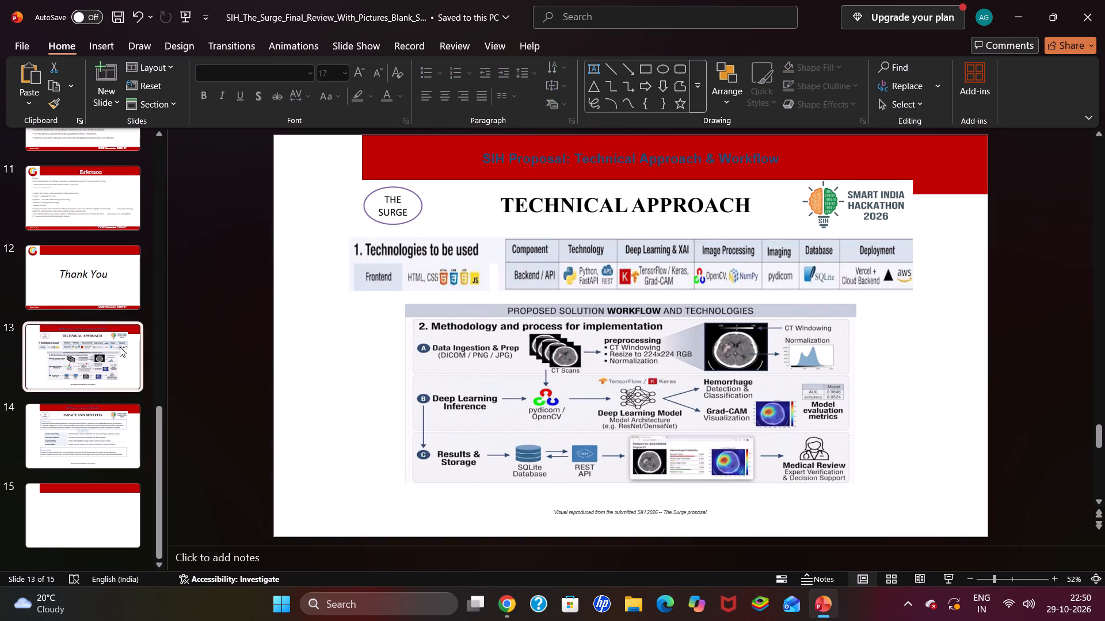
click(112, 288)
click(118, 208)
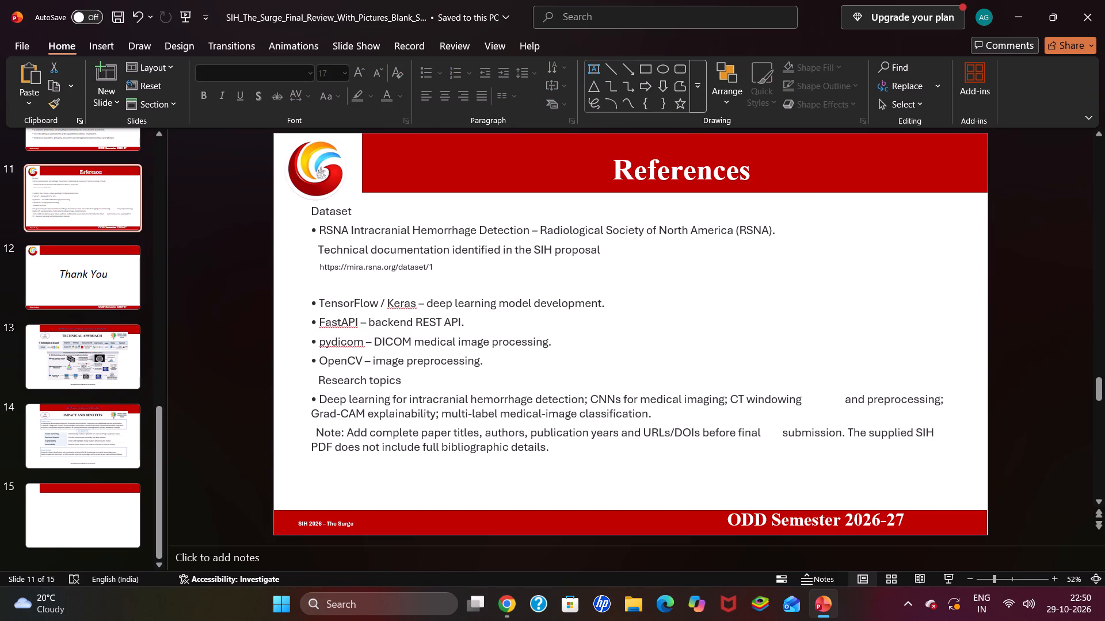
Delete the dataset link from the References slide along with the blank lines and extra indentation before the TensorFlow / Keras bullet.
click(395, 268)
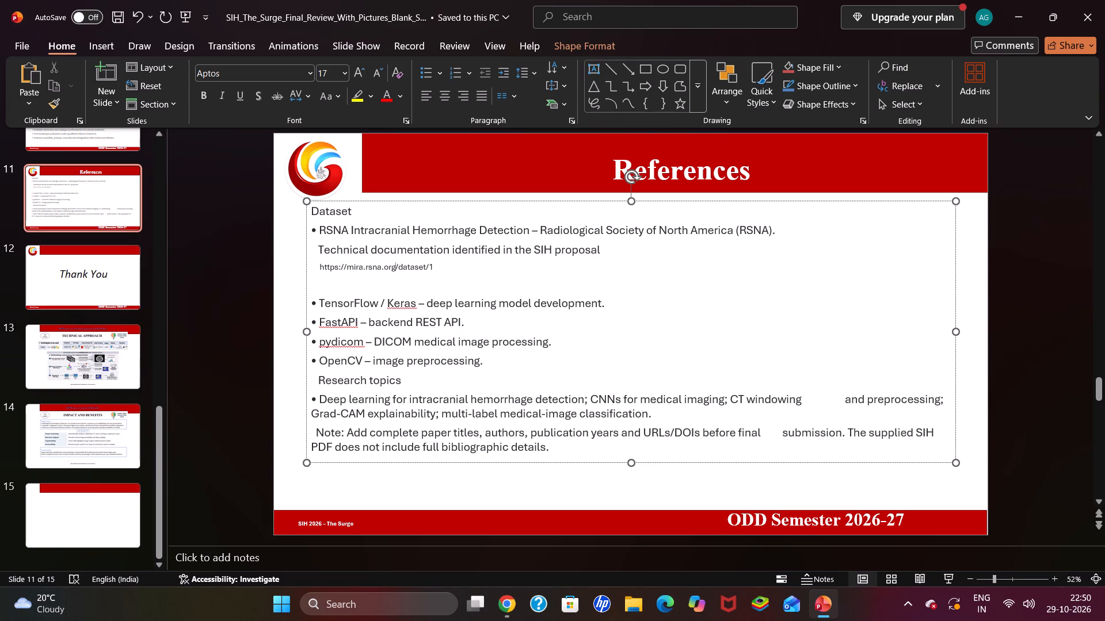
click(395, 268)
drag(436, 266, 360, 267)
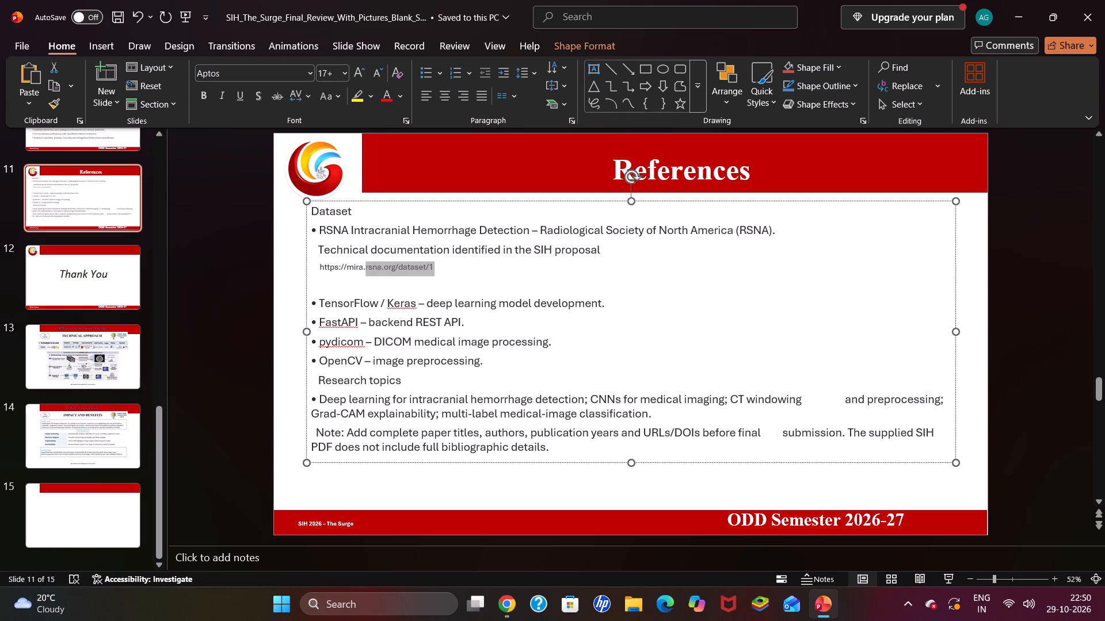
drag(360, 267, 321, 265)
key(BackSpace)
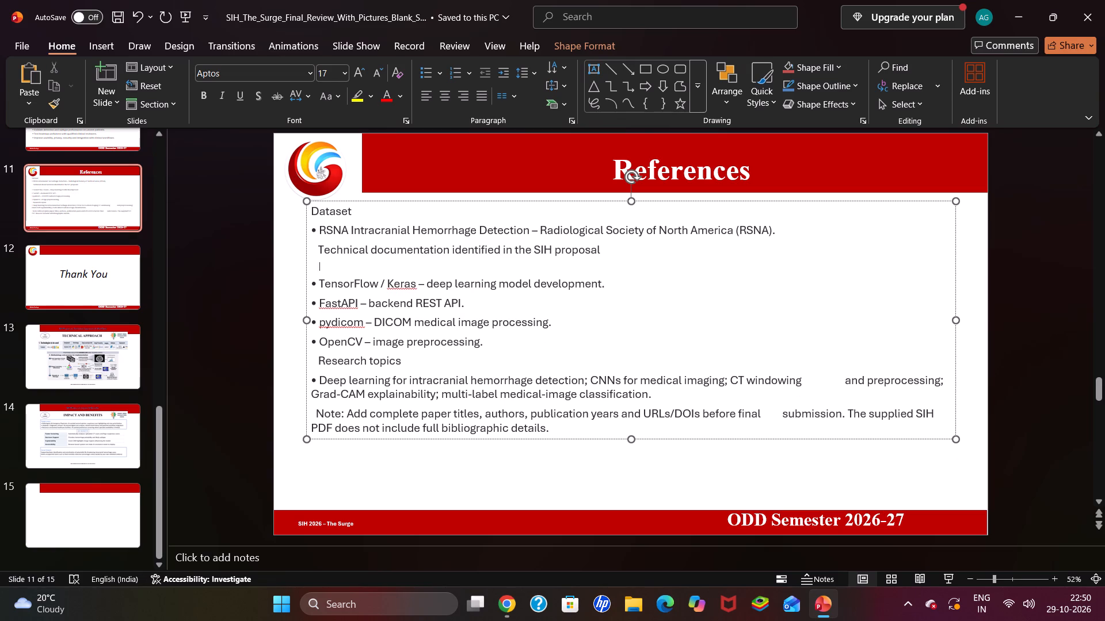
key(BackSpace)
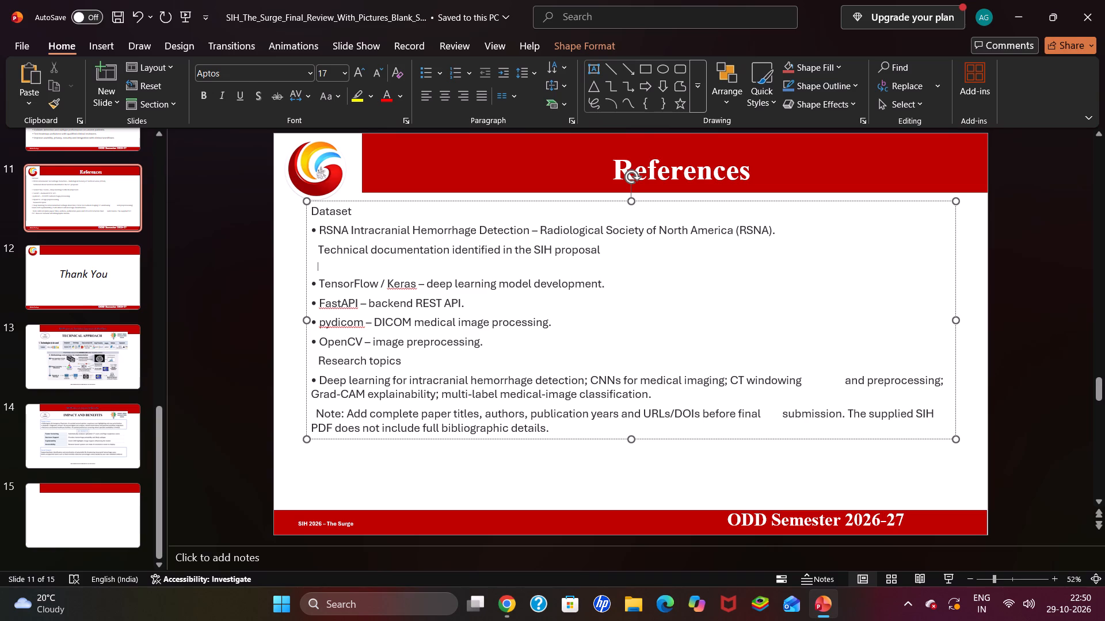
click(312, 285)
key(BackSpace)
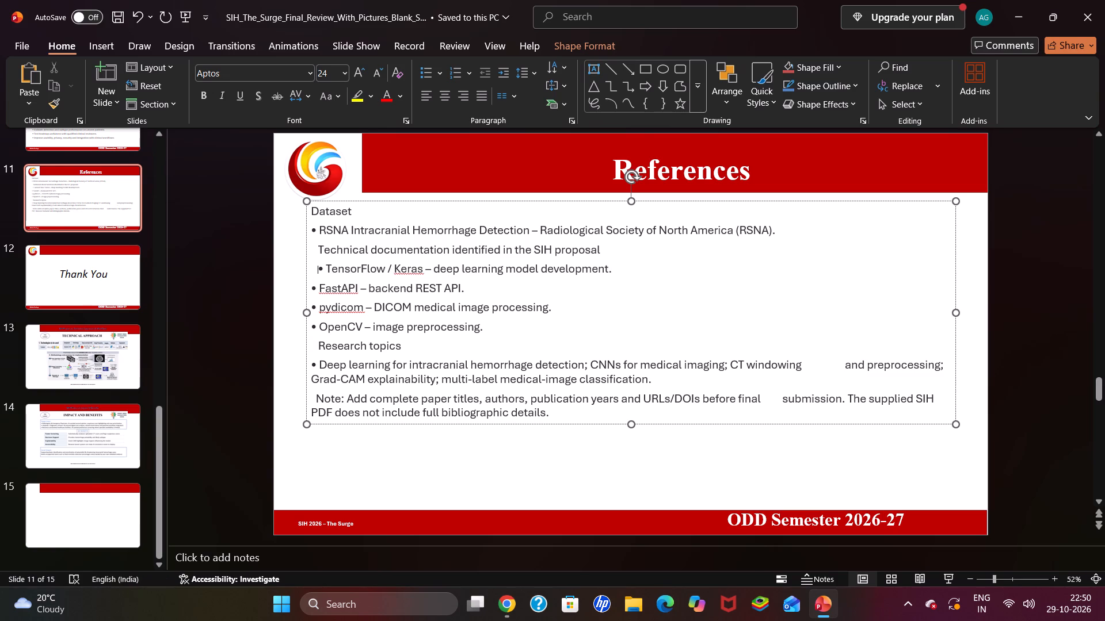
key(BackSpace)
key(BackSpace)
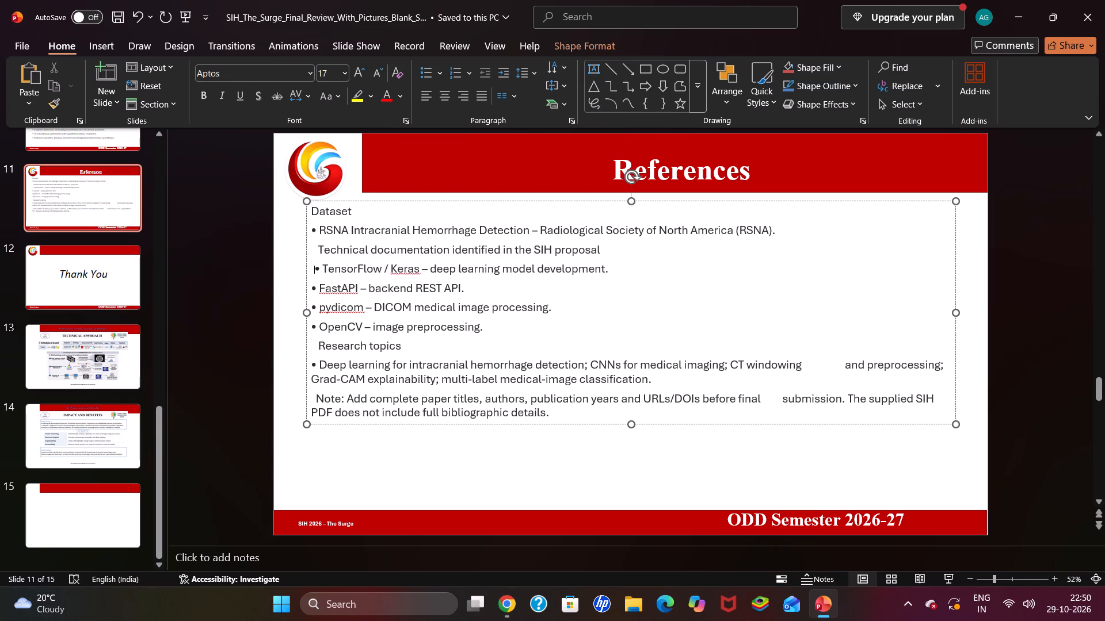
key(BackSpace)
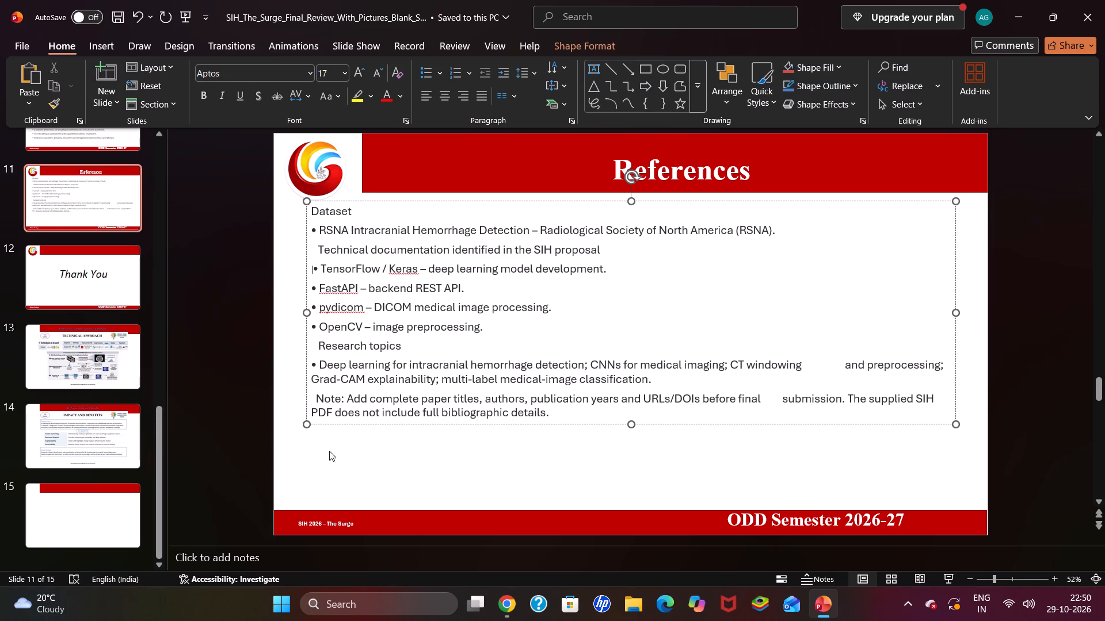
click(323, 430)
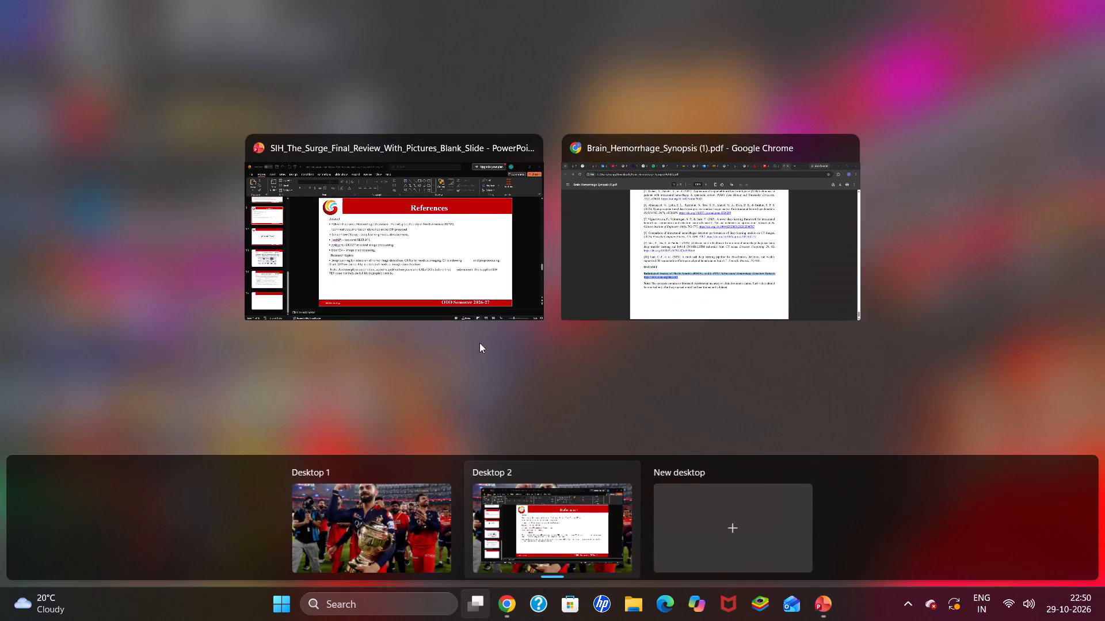
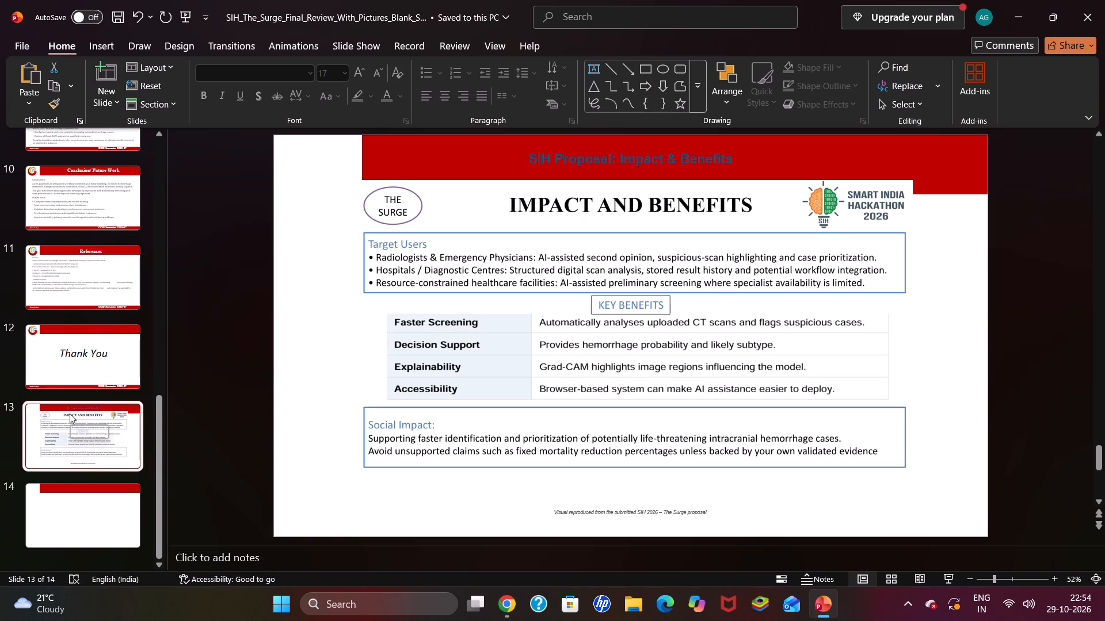
Delete the SIH Proposal: Impact & Benefits slide and the blank slide after the Thank You slide.
key(BackSpace)
click(75, 508)
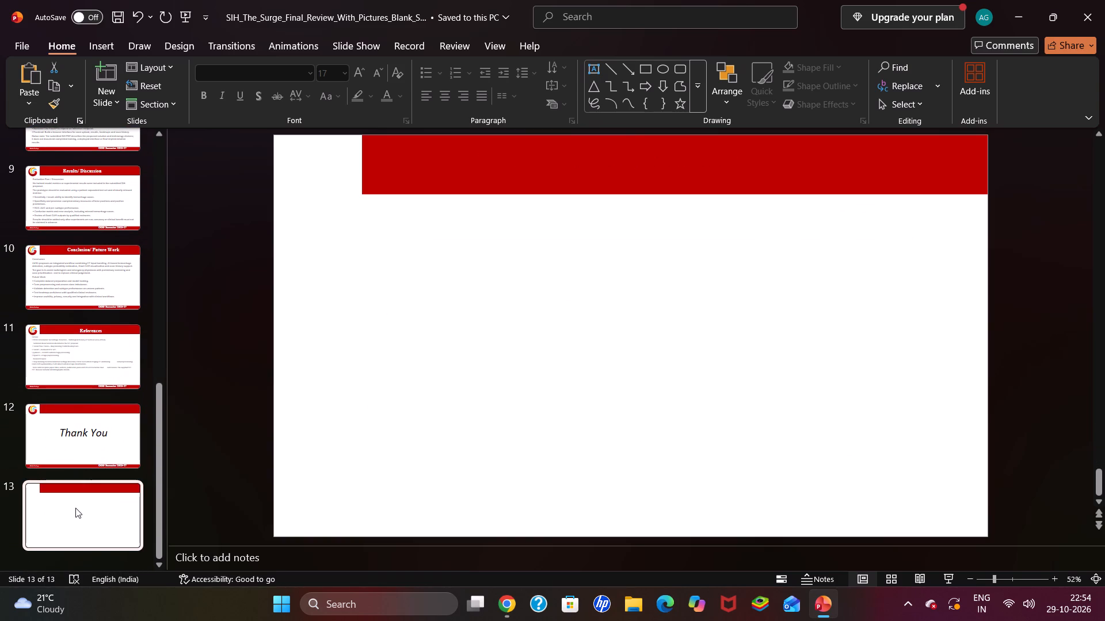
key(BackSpace)
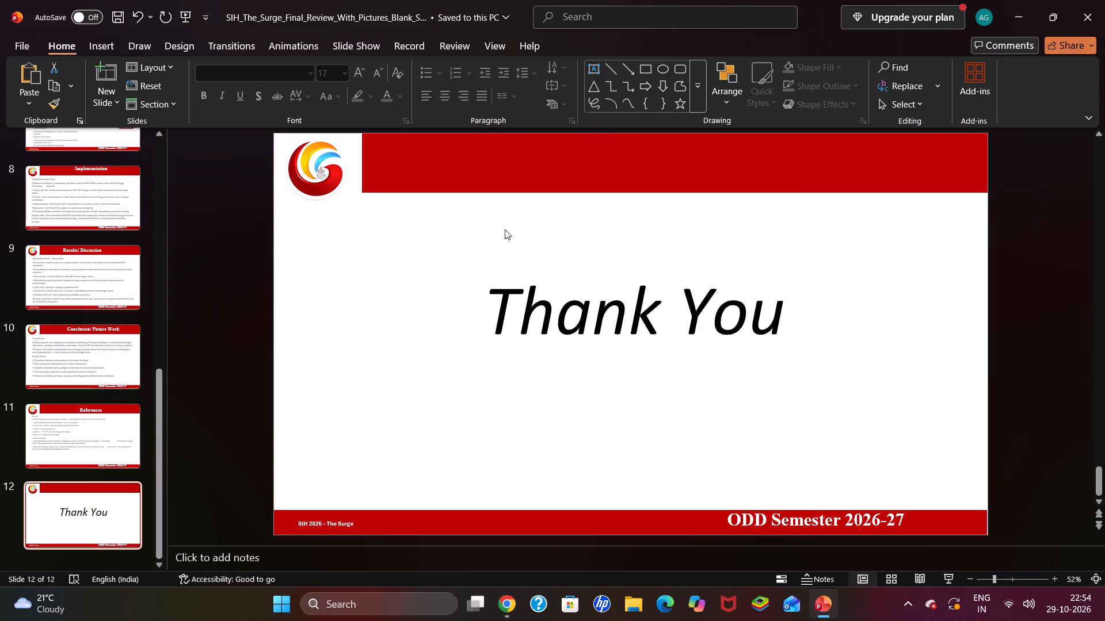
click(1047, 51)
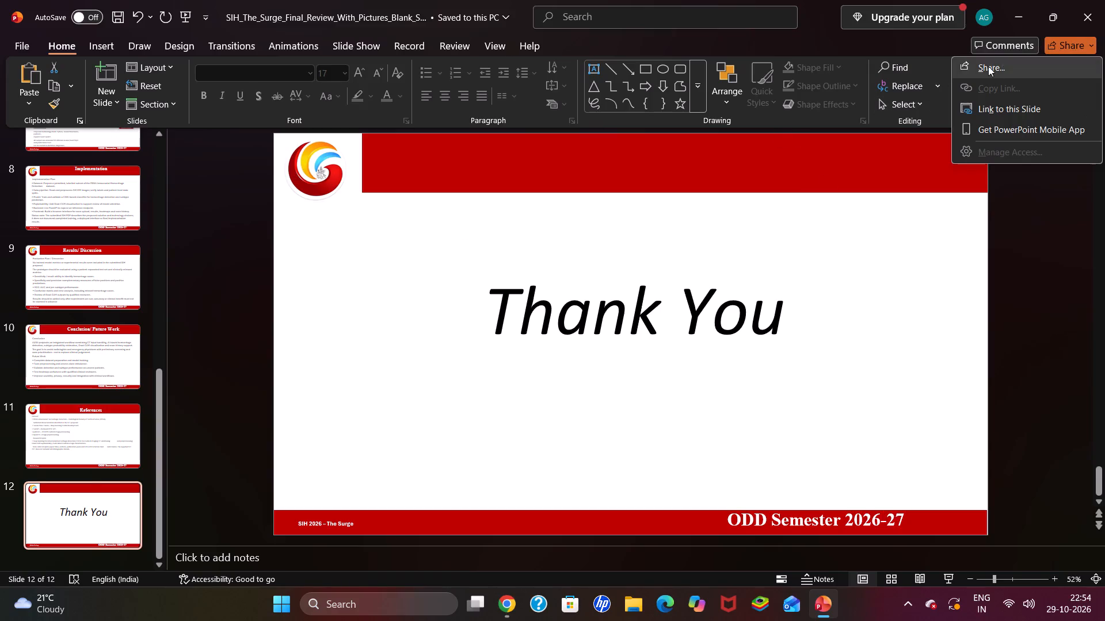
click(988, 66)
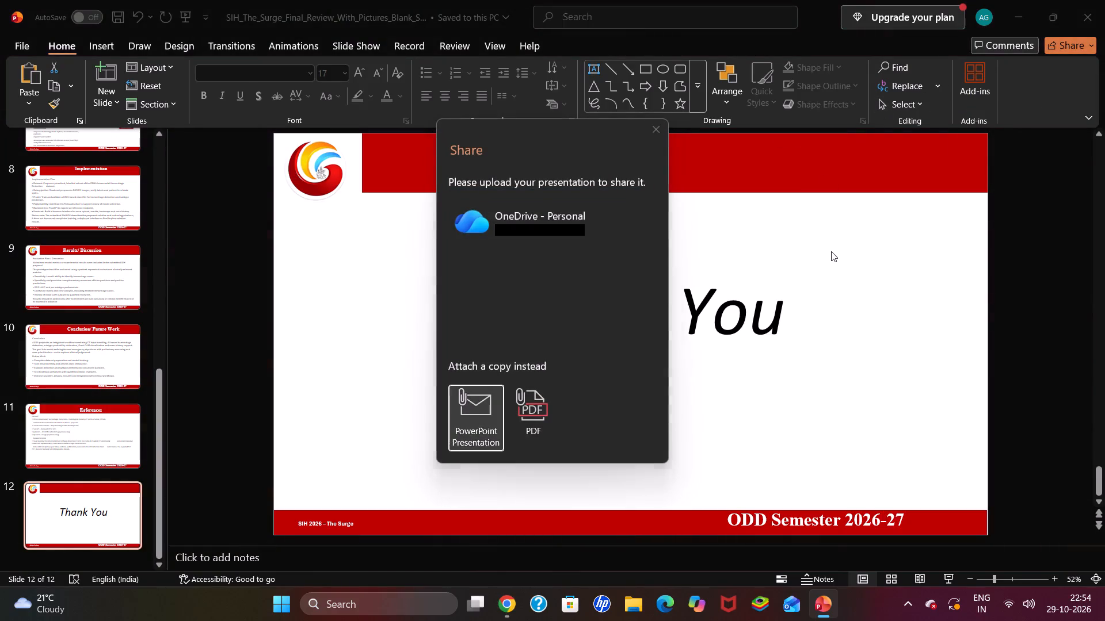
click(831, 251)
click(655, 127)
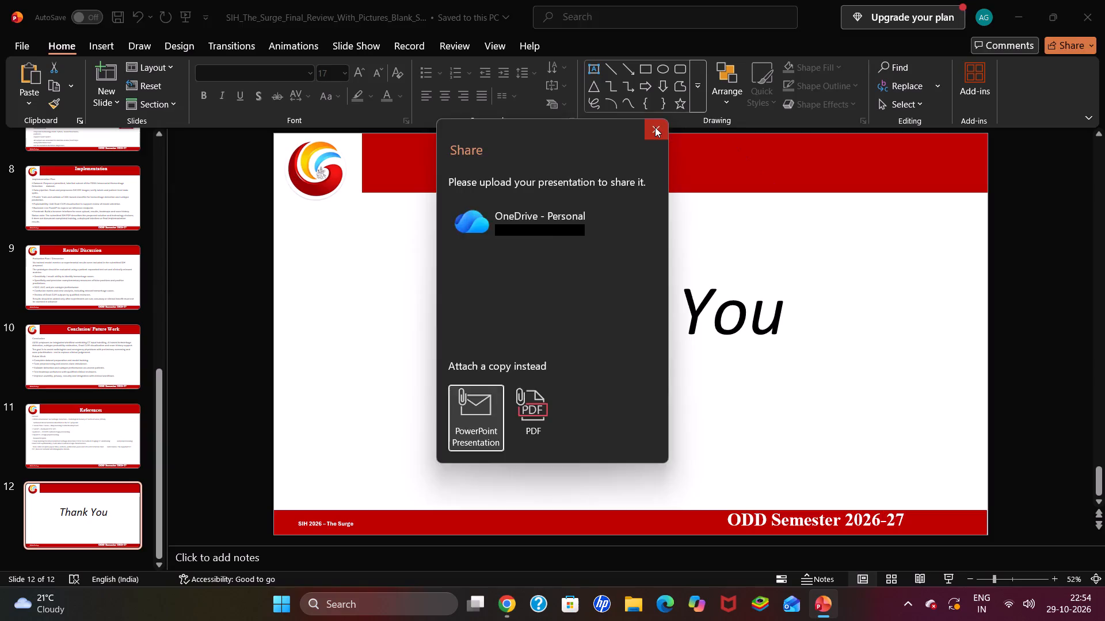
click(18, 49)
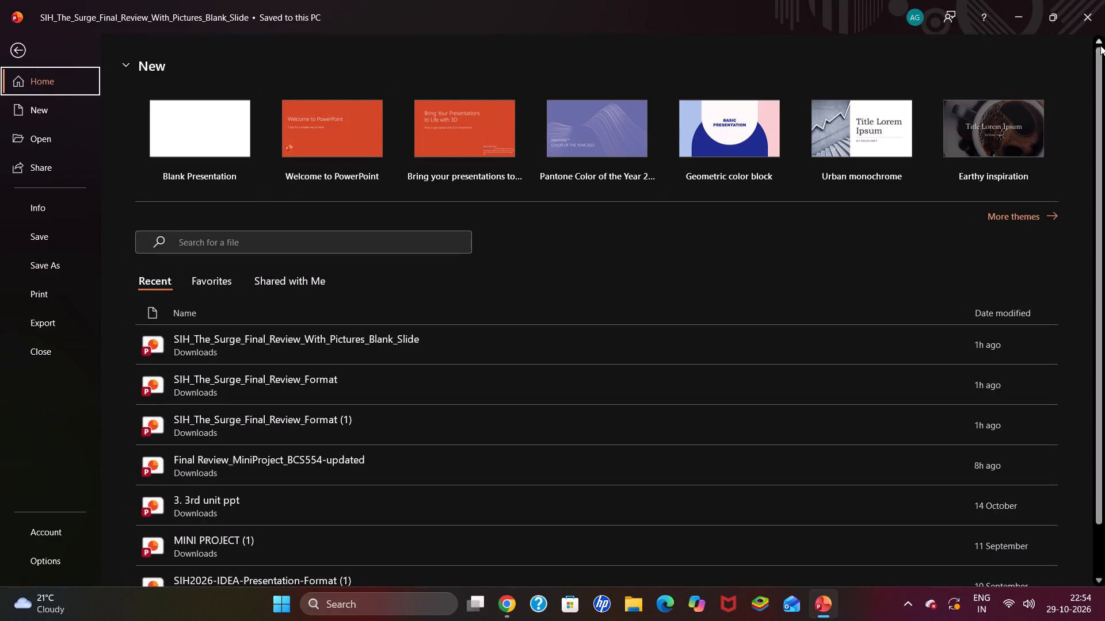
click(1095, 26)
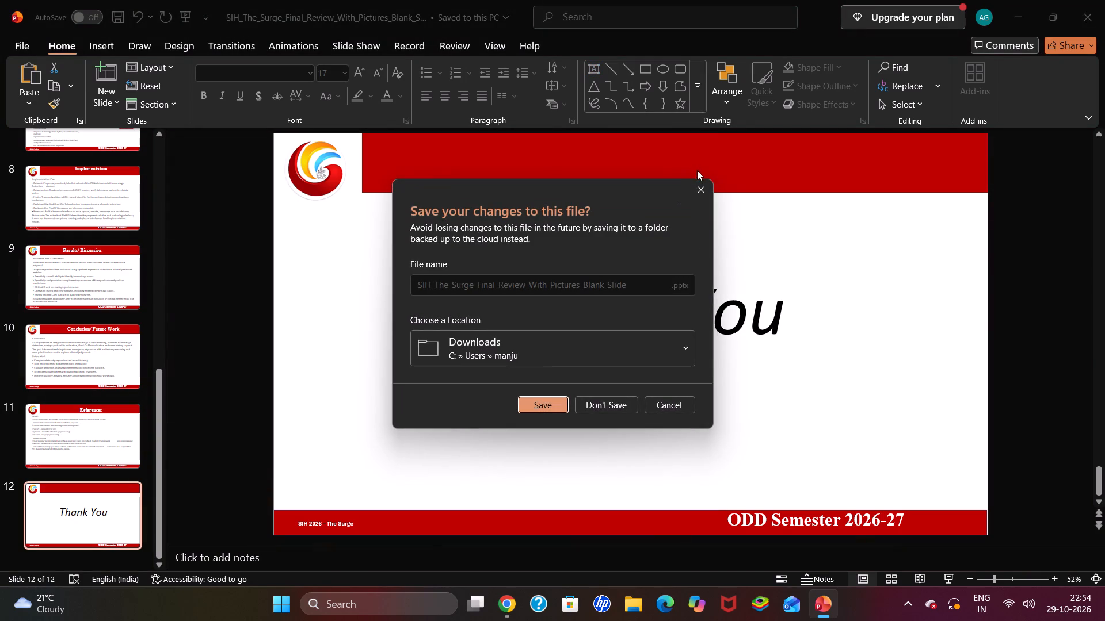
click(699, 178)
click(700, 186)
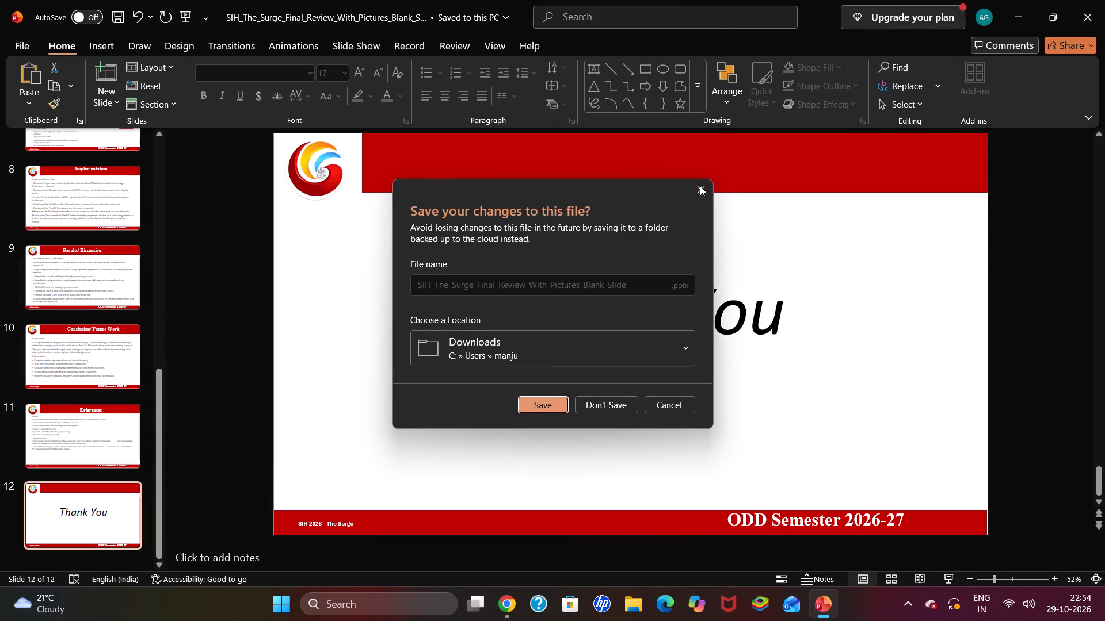
Go back to the Implementation slide and start a screen snip of it in Freeform mode.
click(137, 350)
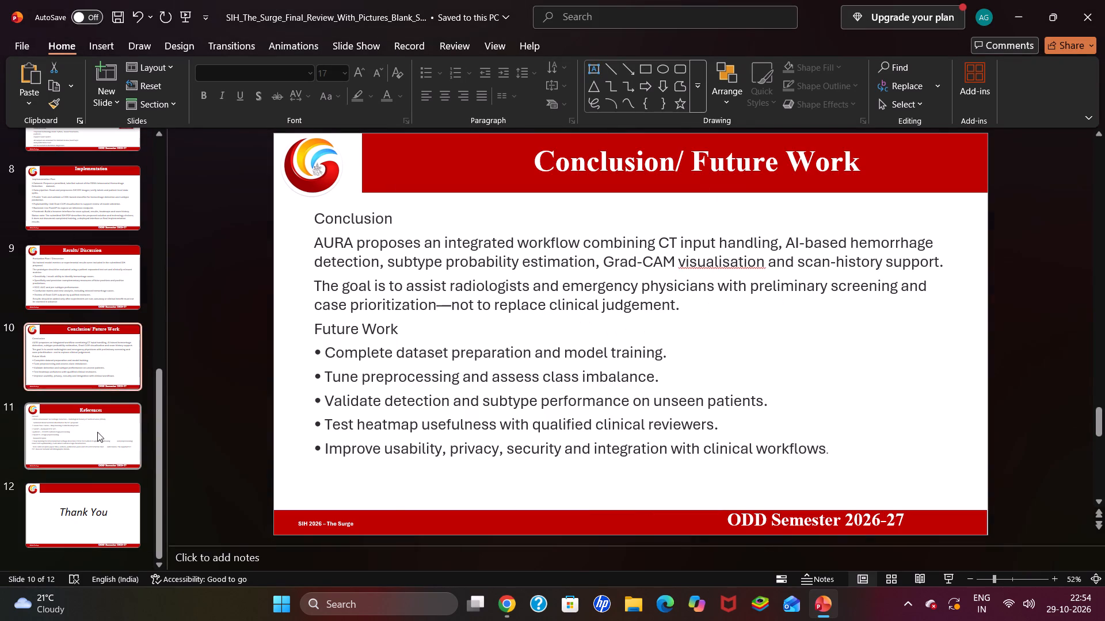
click(96, 435)
click(86, 302)
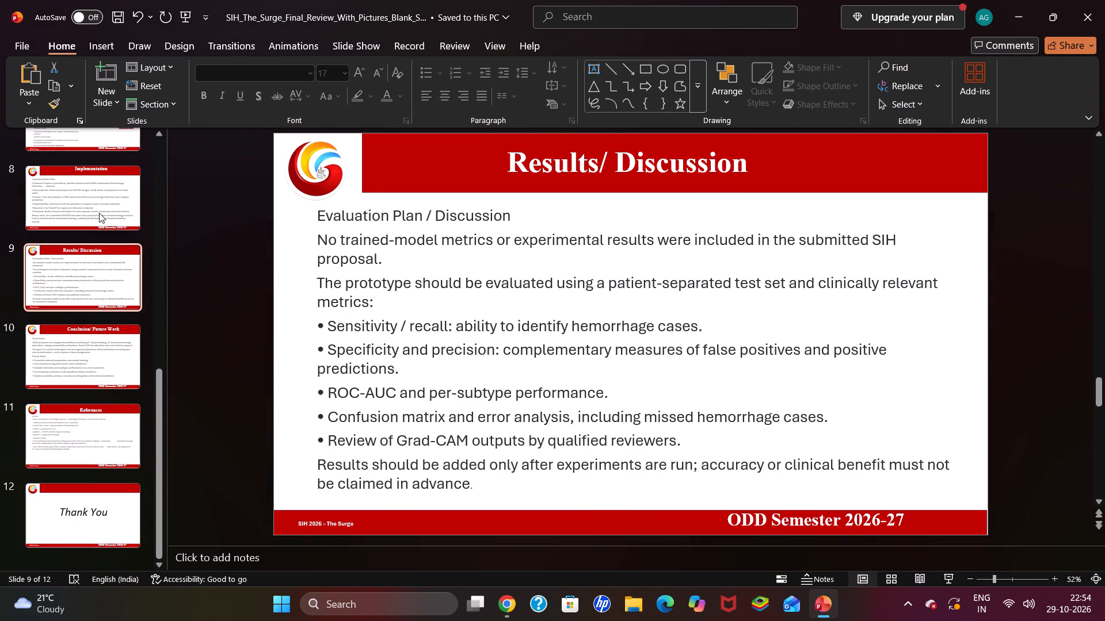
click(99, 213)
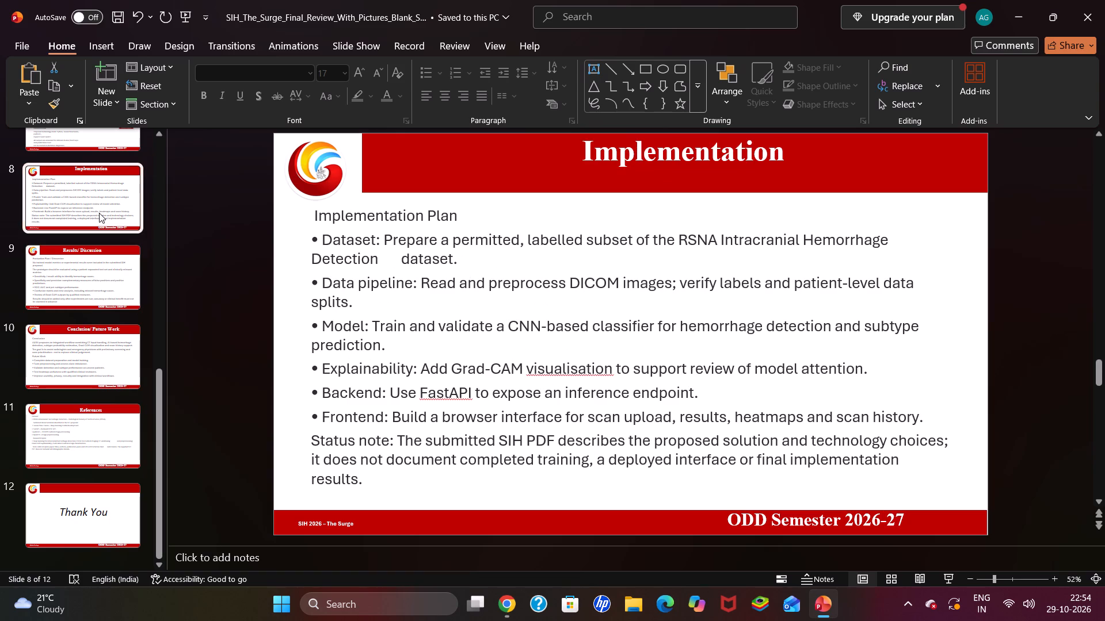
scroll(99, 213, up, 1)
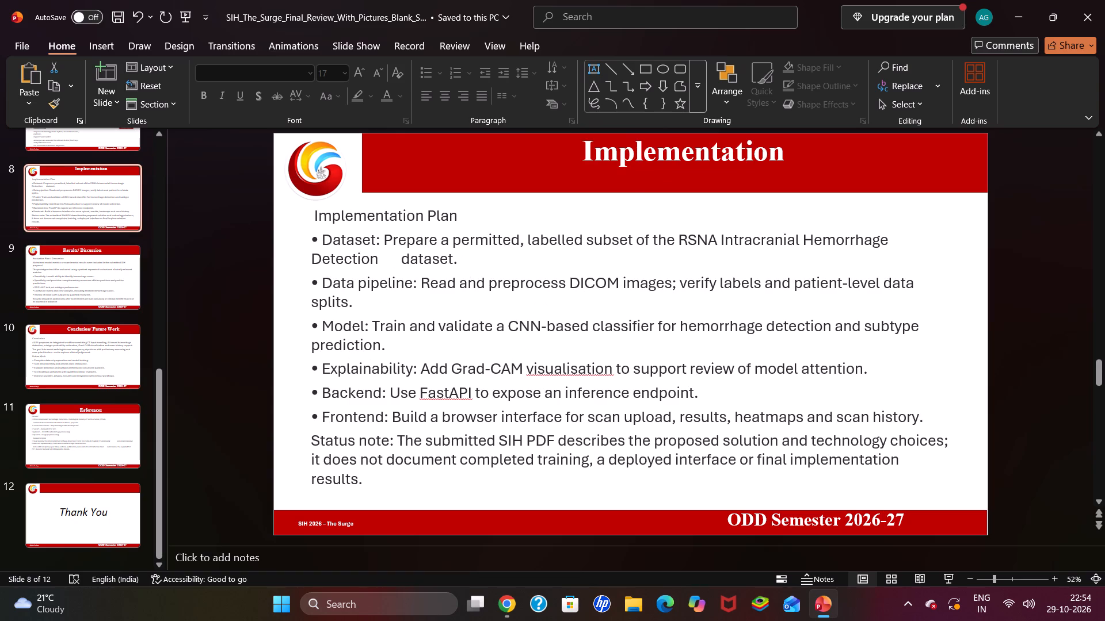
click(593, 214)
key(Print)
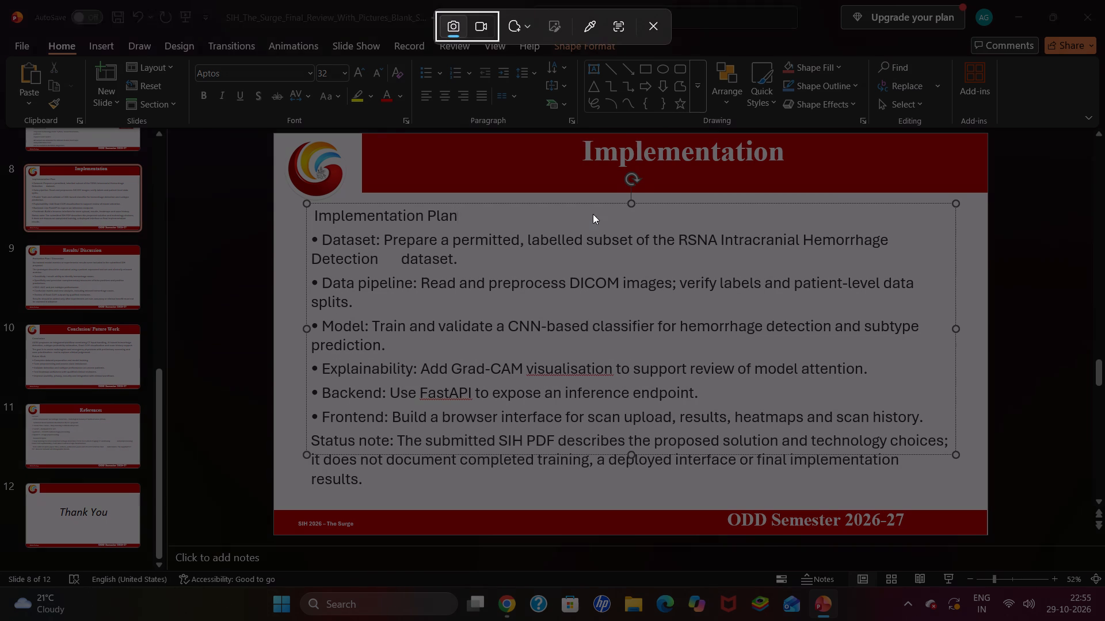
click(528, 28)
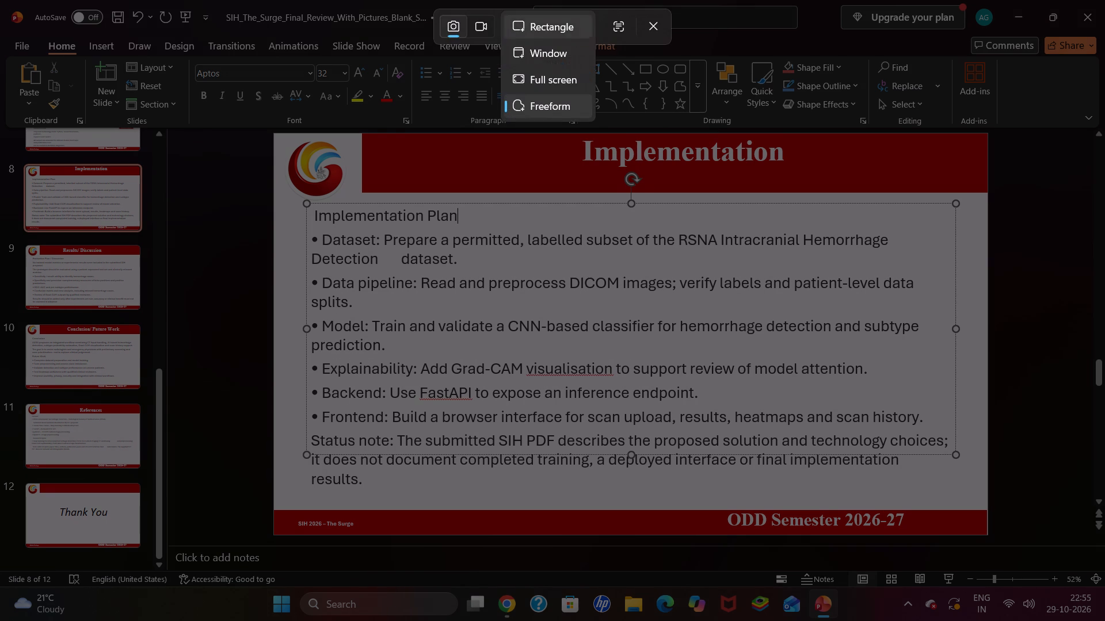
click(522, 110)
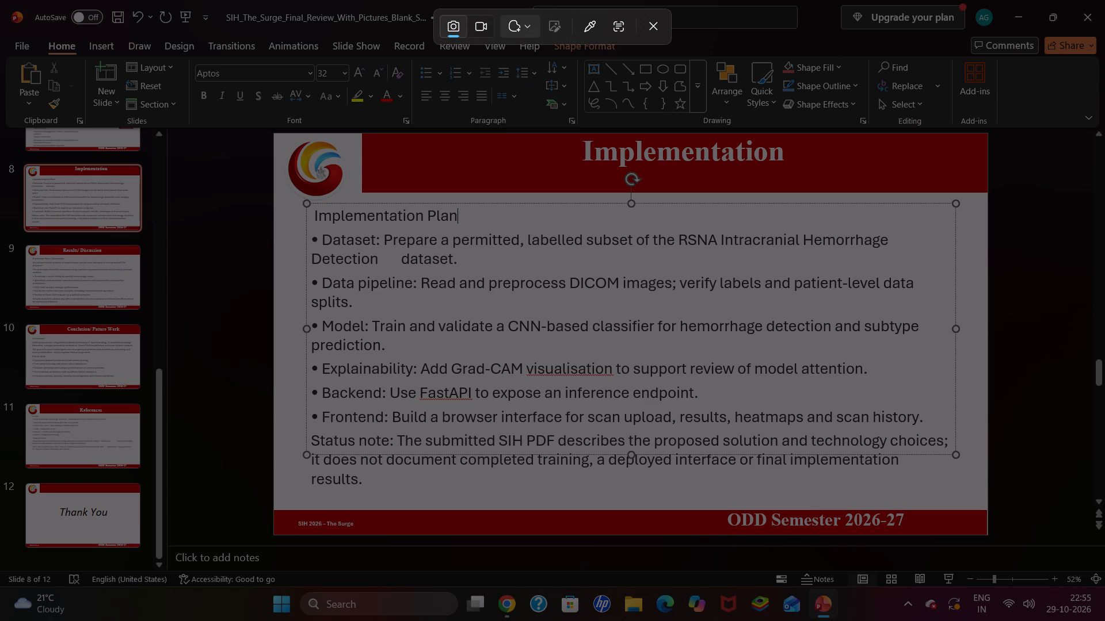
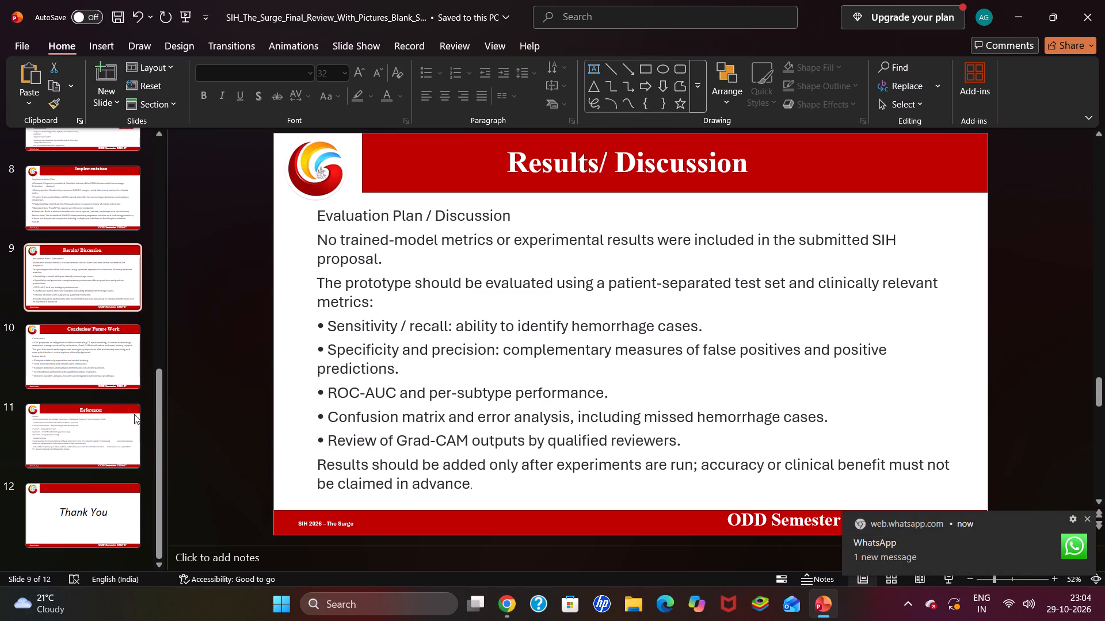
Dismiss the WhatsApp message notifications covering part of the Results/ Discussion slide.
click(1084, 514)
click(1089, 514)
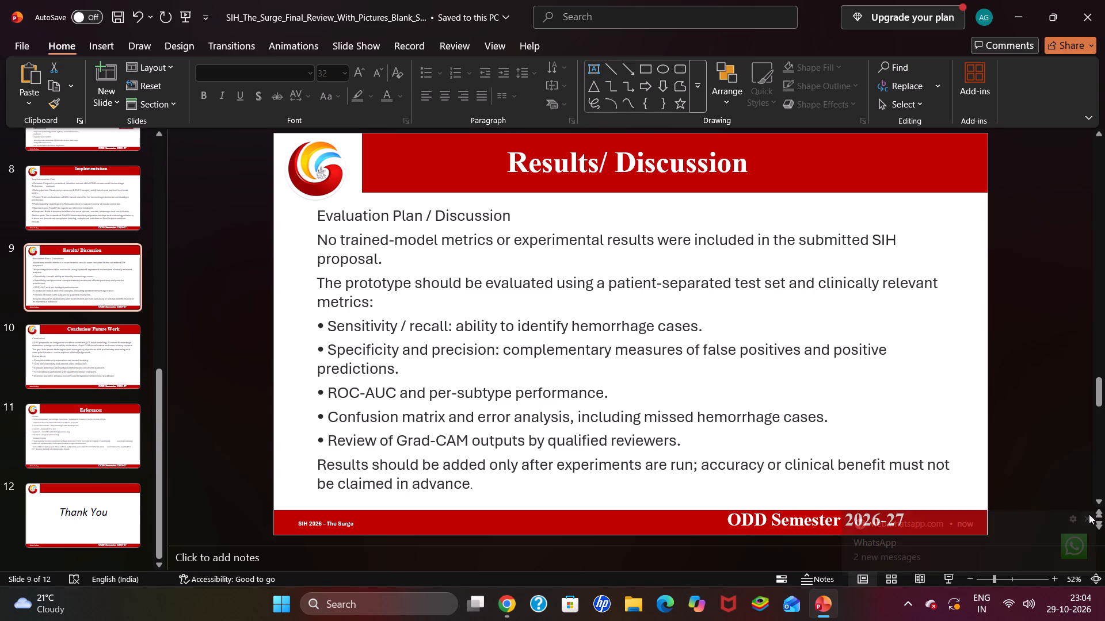
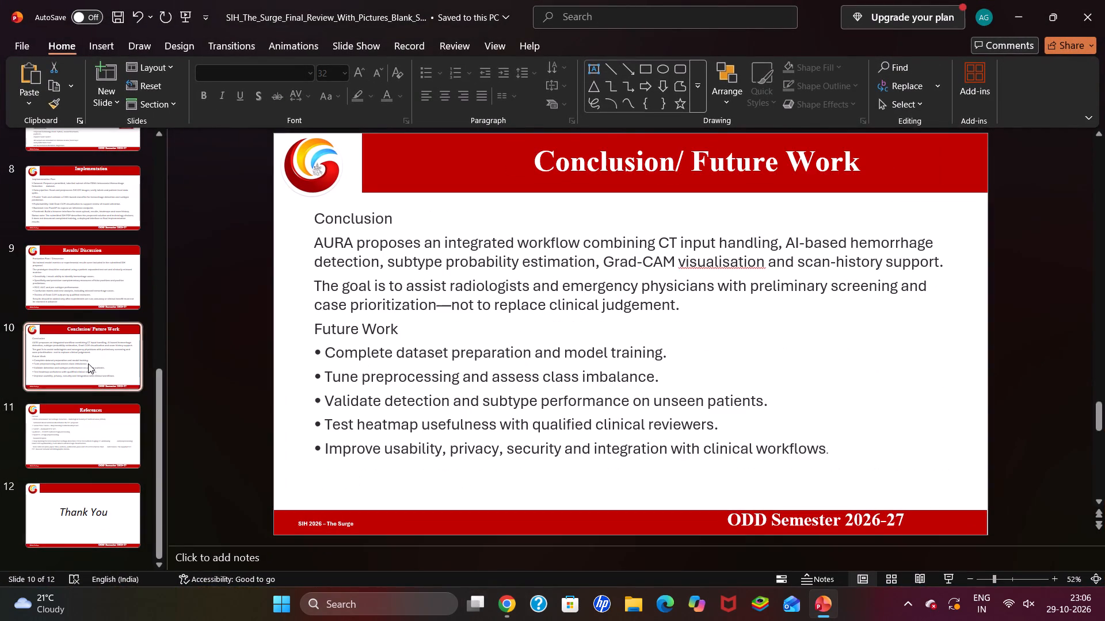
scroll(79, 237, up, 1)
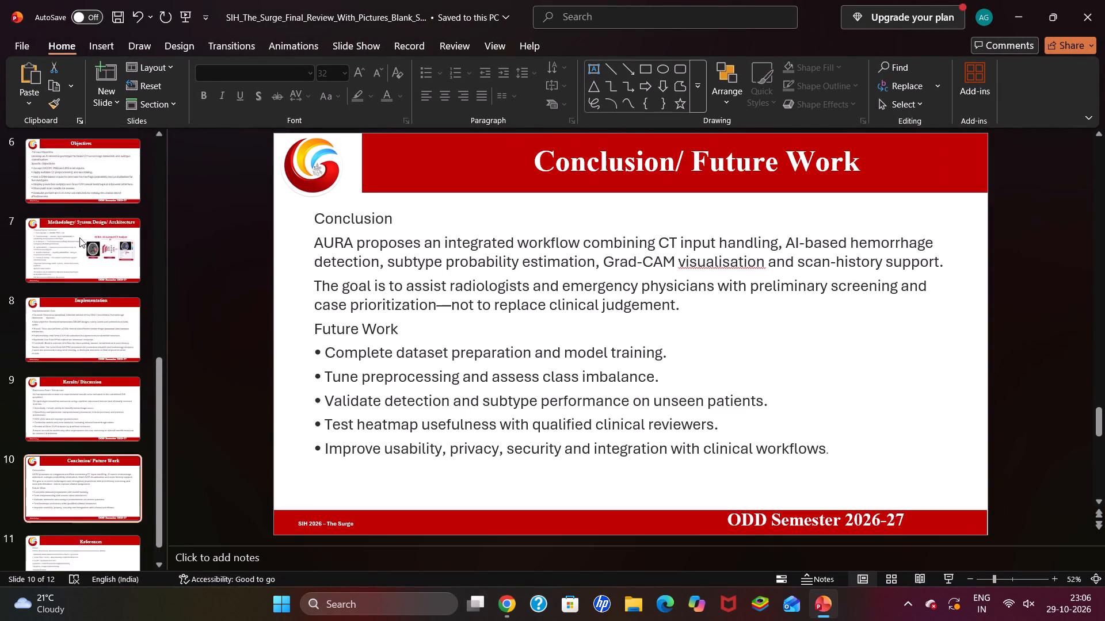
scroll(79, 237, up, 1)
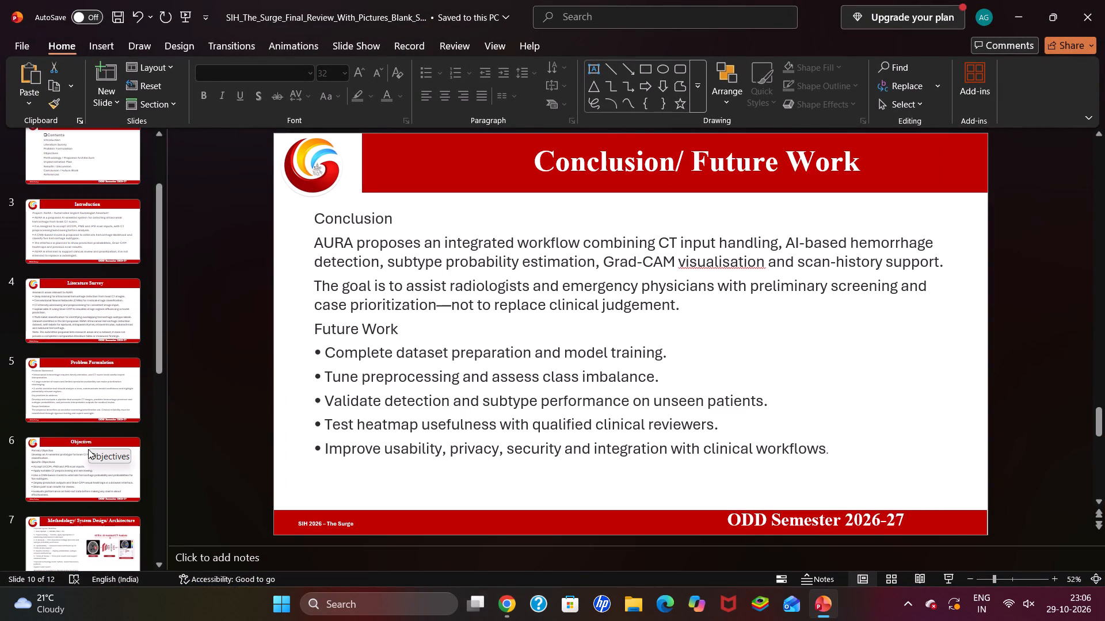
scroll(92, 352, down, 1)
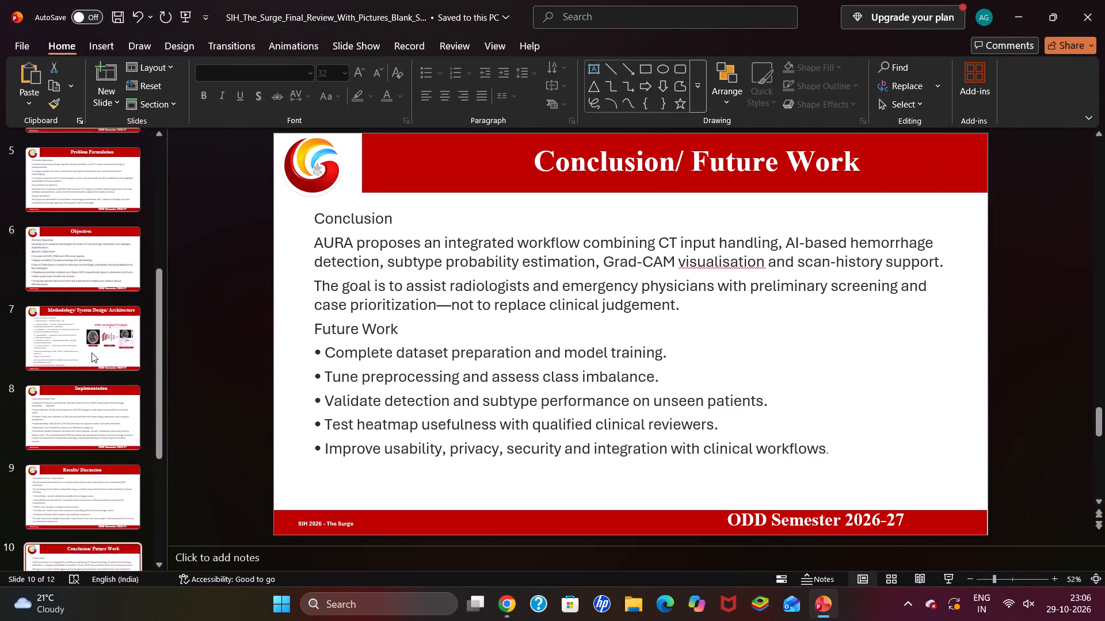
scroll(92, 352, down, 1)
click(100, 200)
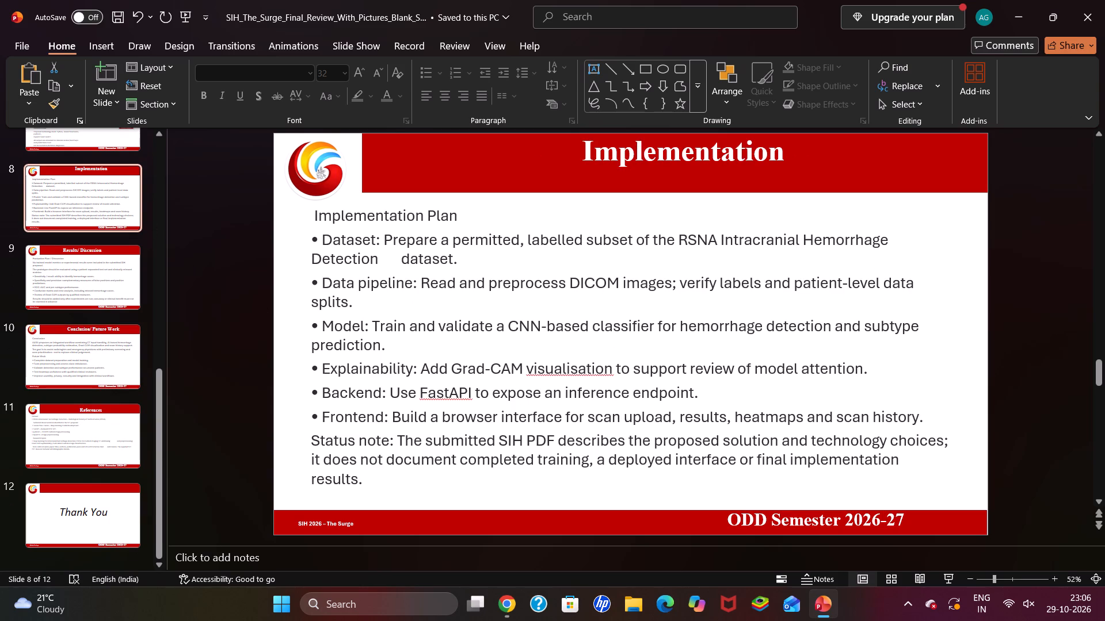
click(422, 359)
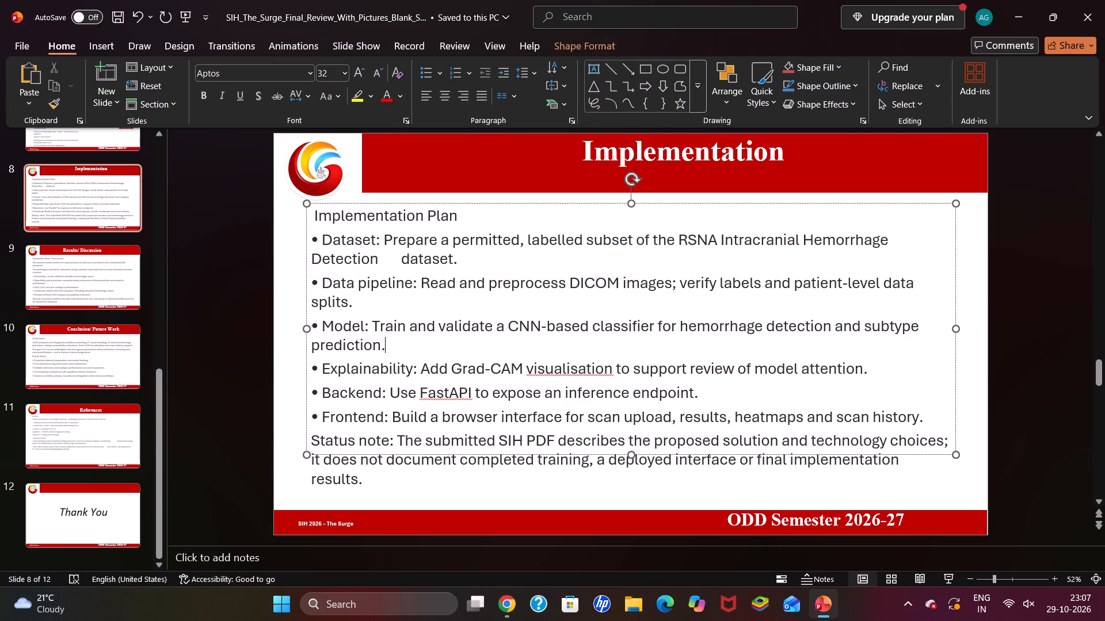
right_drag(311, 212, 364, 528)
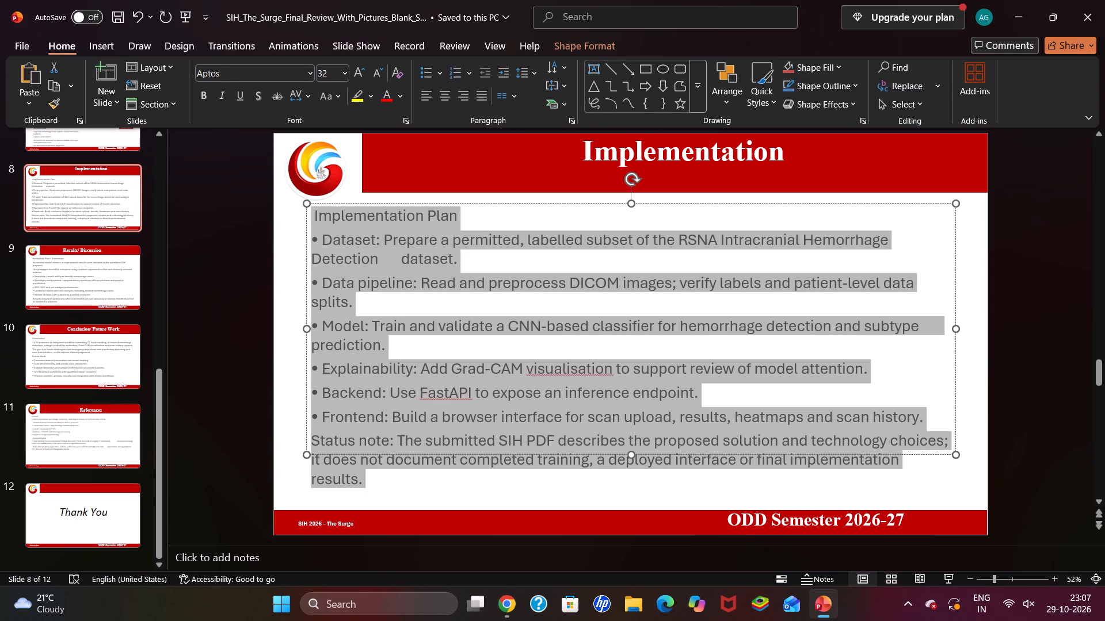
right_drag(364, 528, 364, 503)
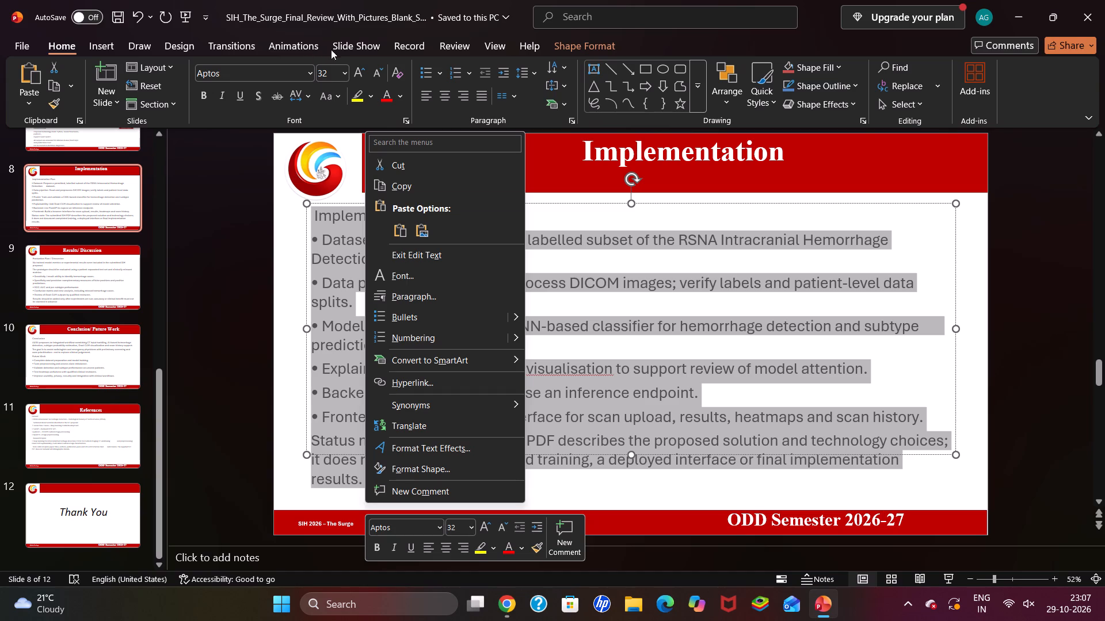
click(341, 70)
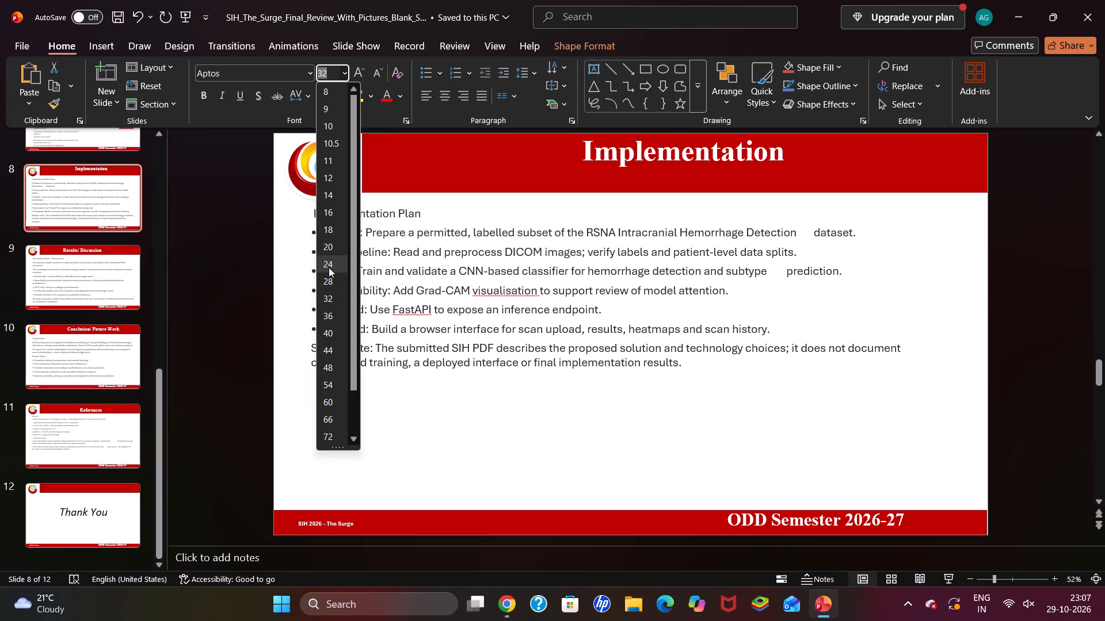
click(329, 267)
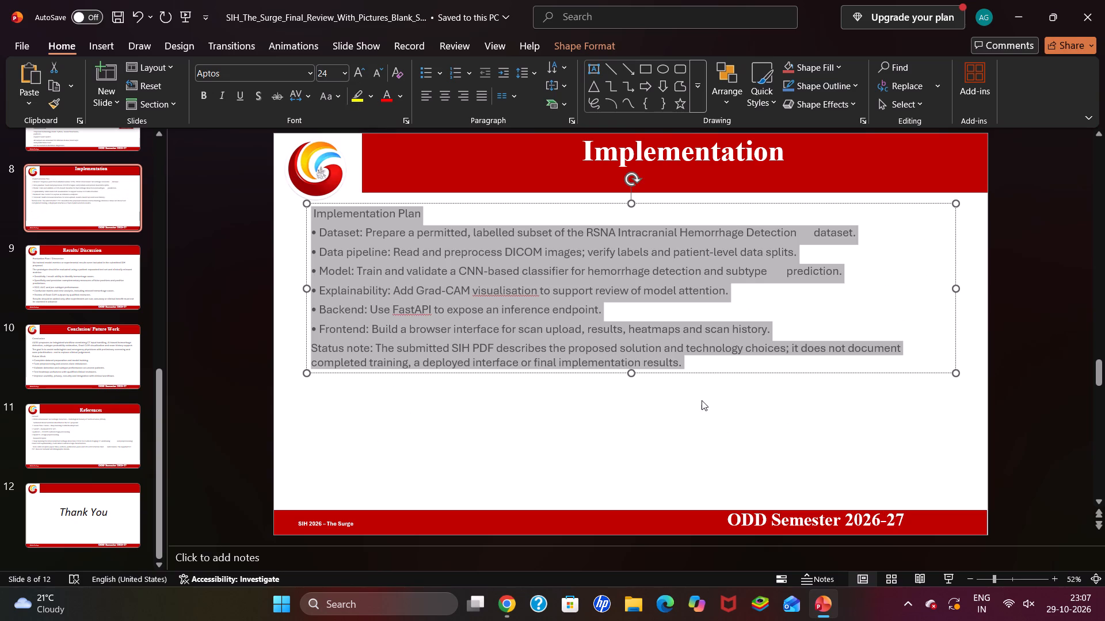
Narrow the Implementation slide's body text box to roughly the left half of the slide, keeping all text above the footer.
drag(955, 372, 931, 376)
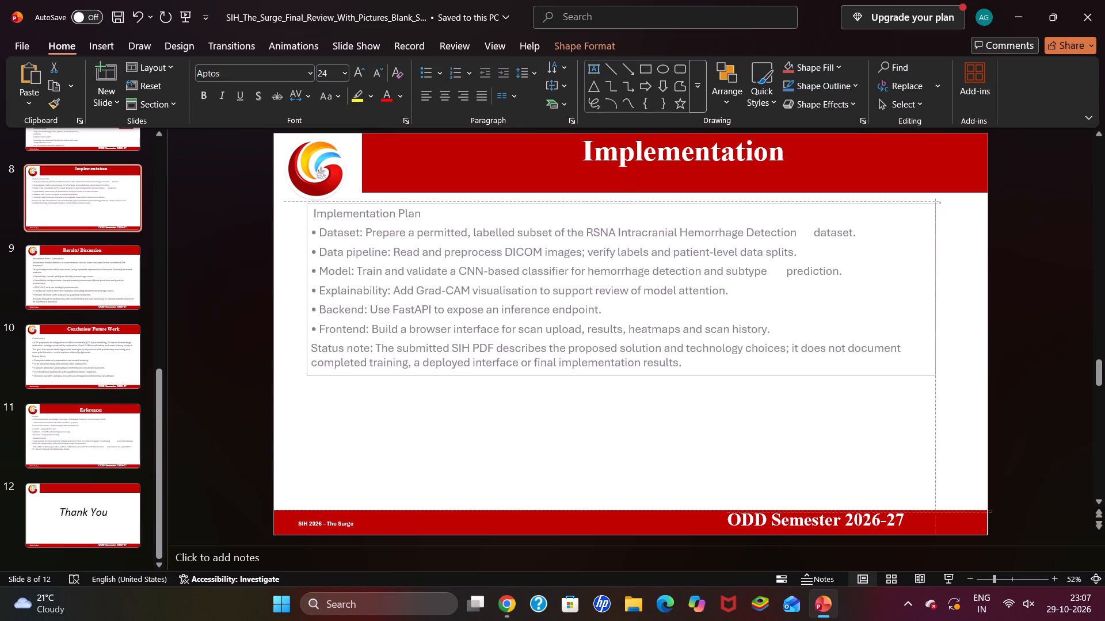
drag(931, 376, 632, 474)
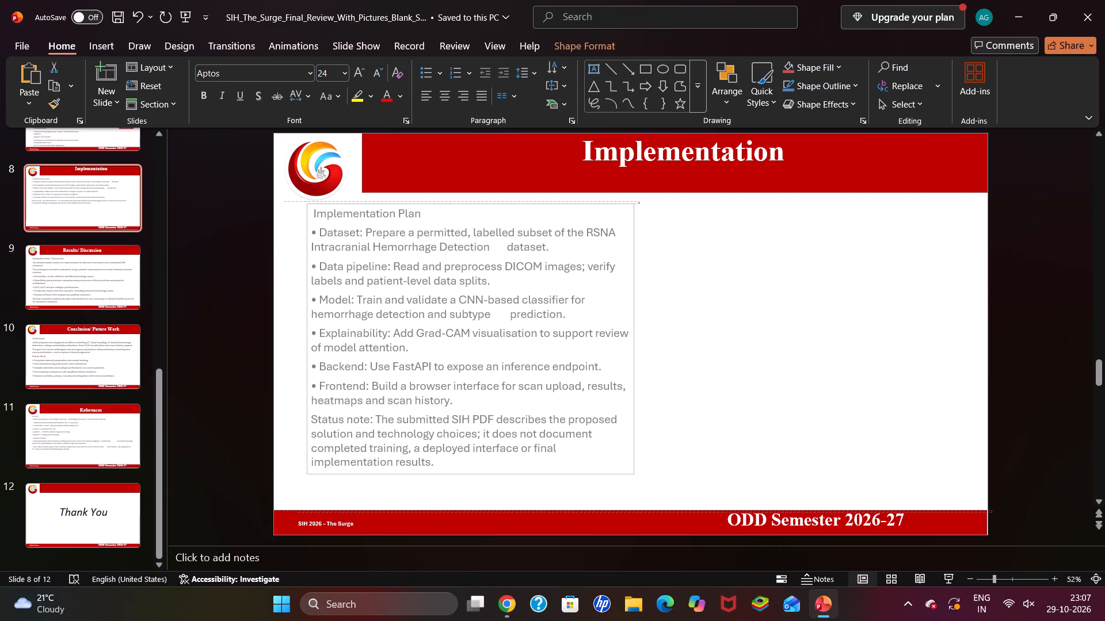
drag(632, 474, 571, 479)
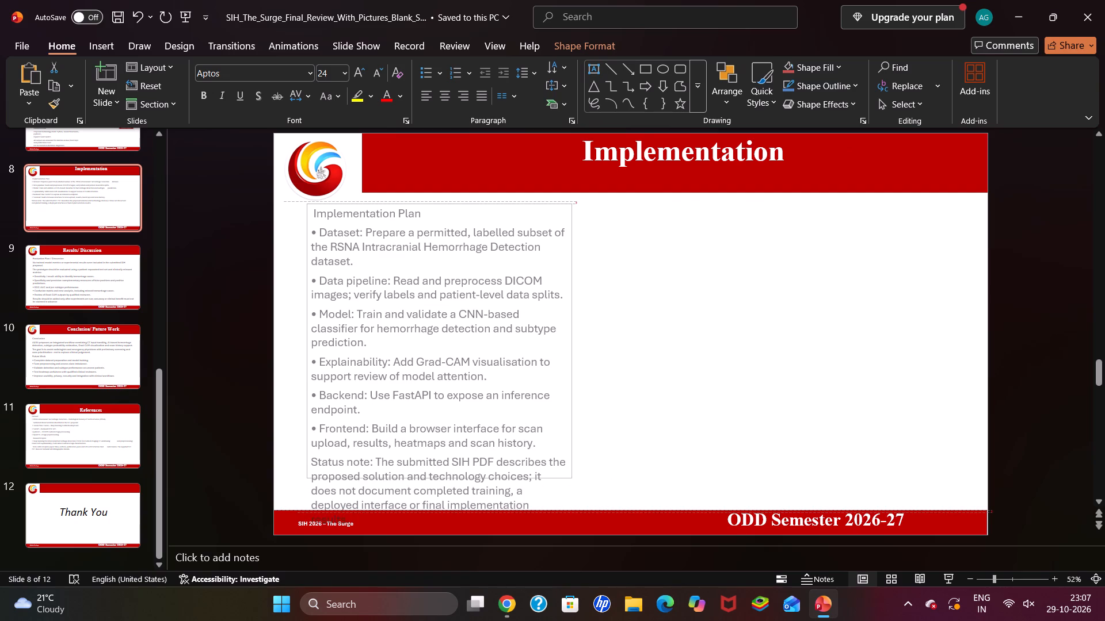
drag(571, 479, 558, 459)
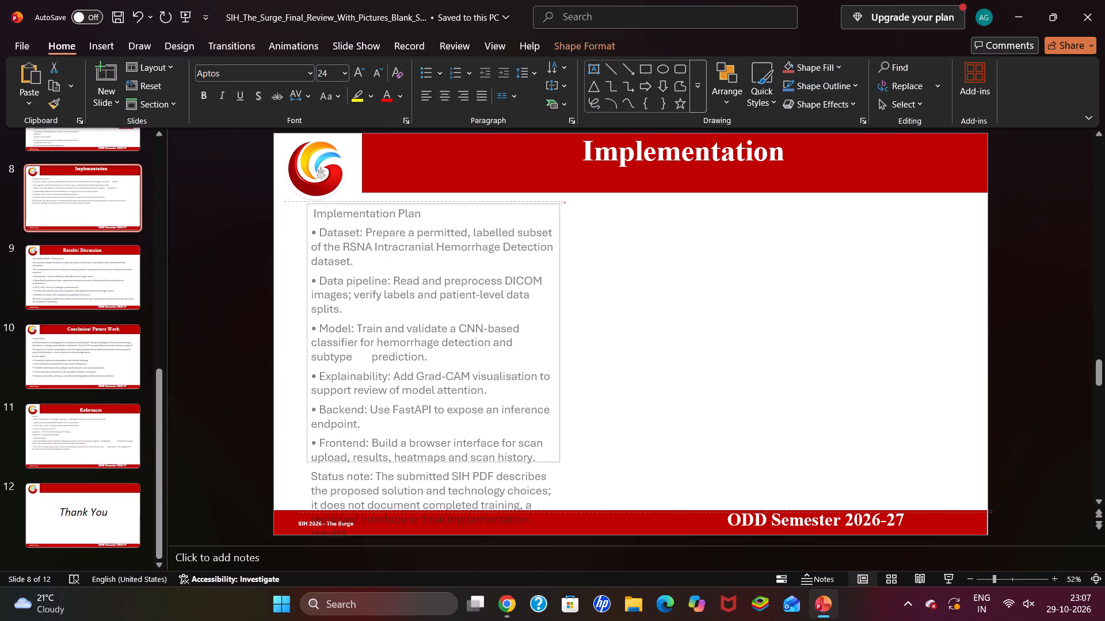
drag(558, 459, 520, 423)
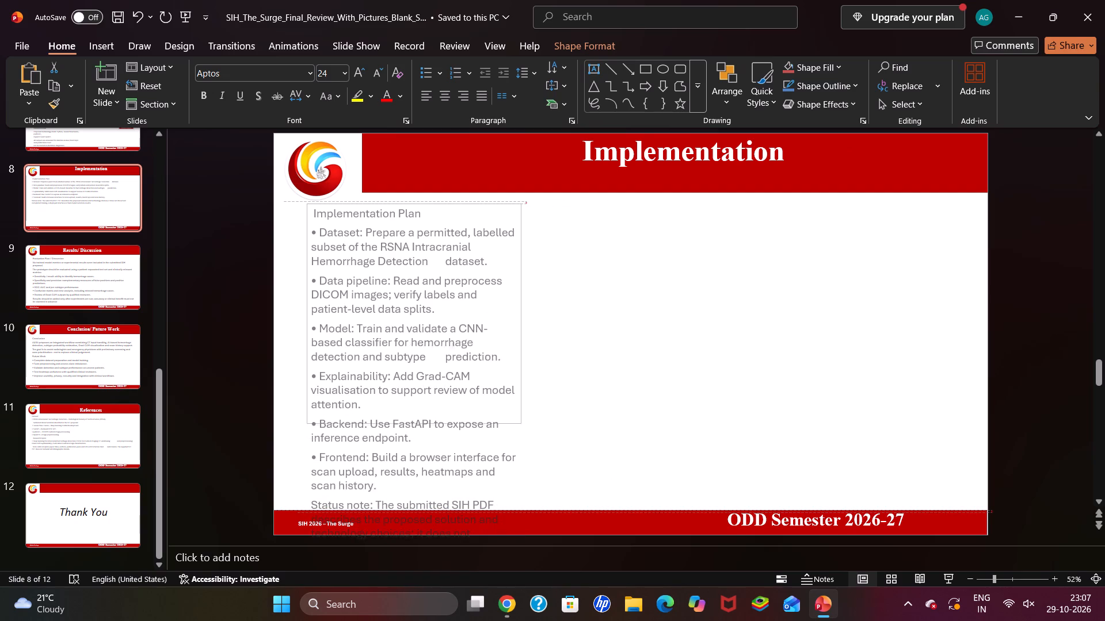
drag(520, 423, 562, 390)
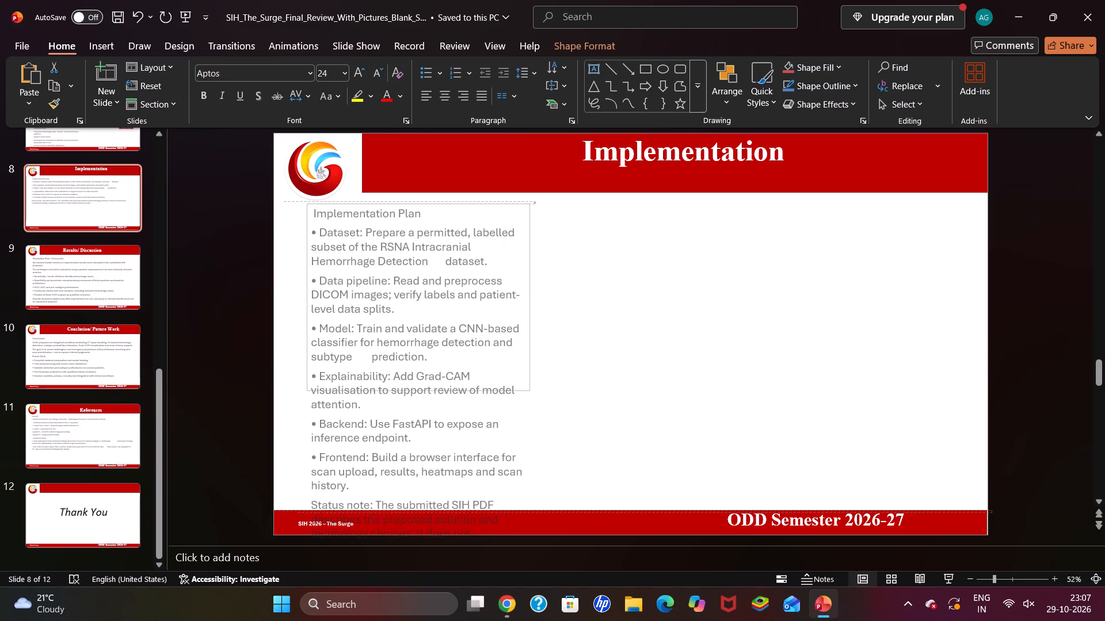
drag(562, 390, 623, 411)
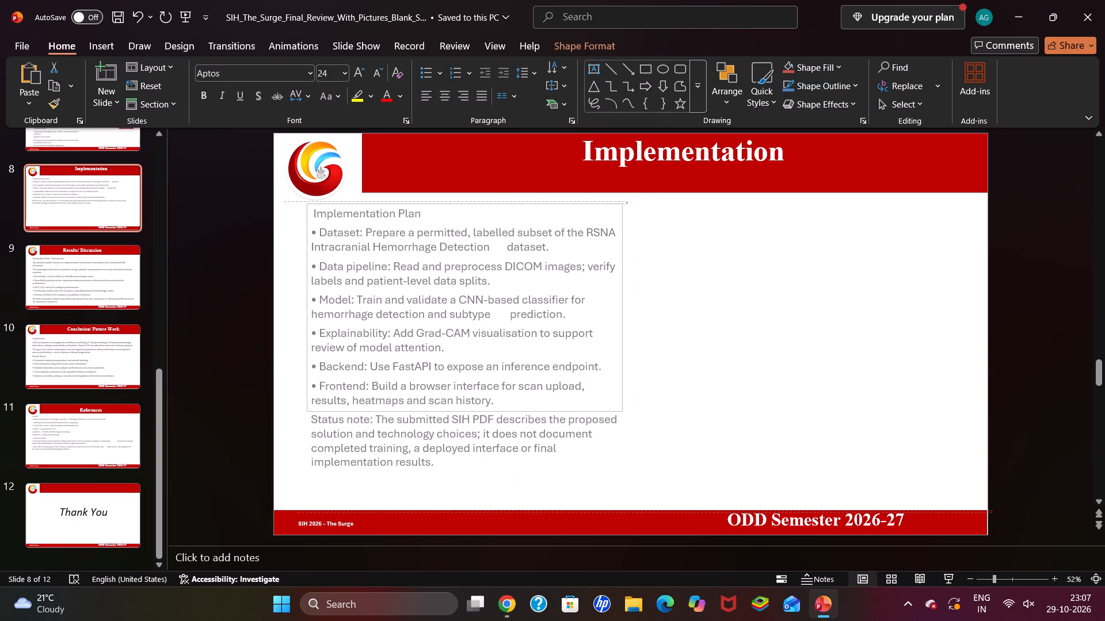
drag(623, 411, 603, 451)
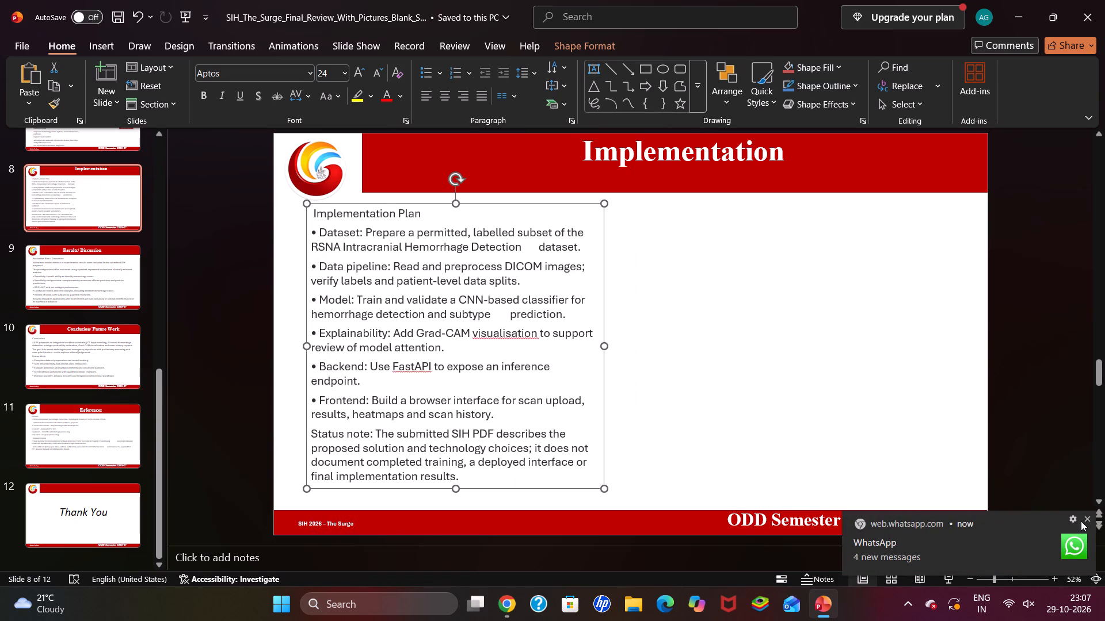
click(1084, 517)
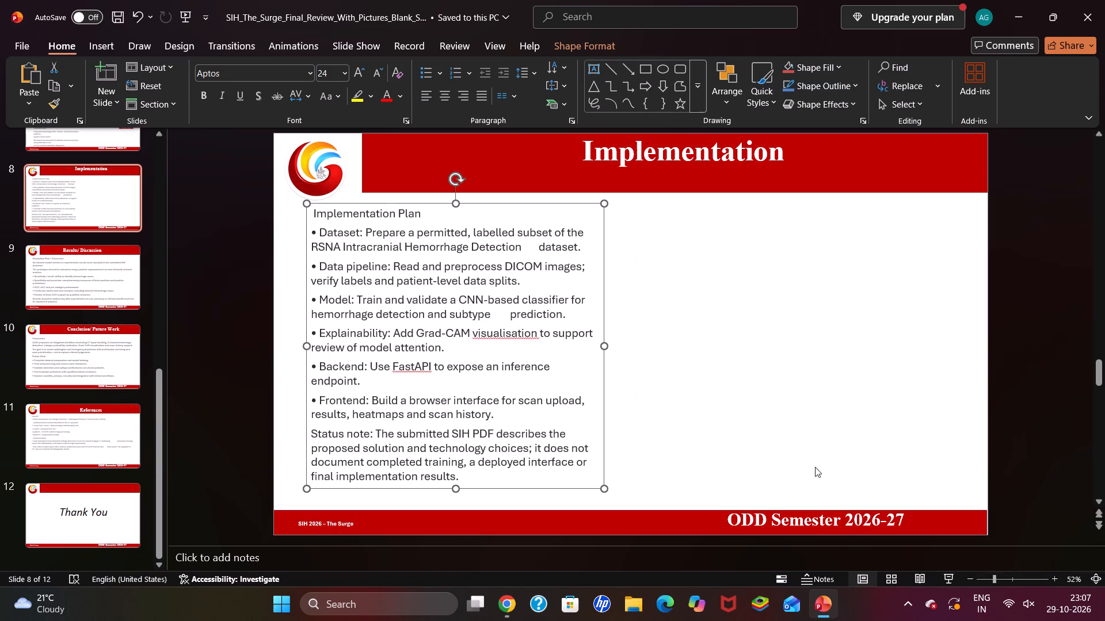
click(801, 467)
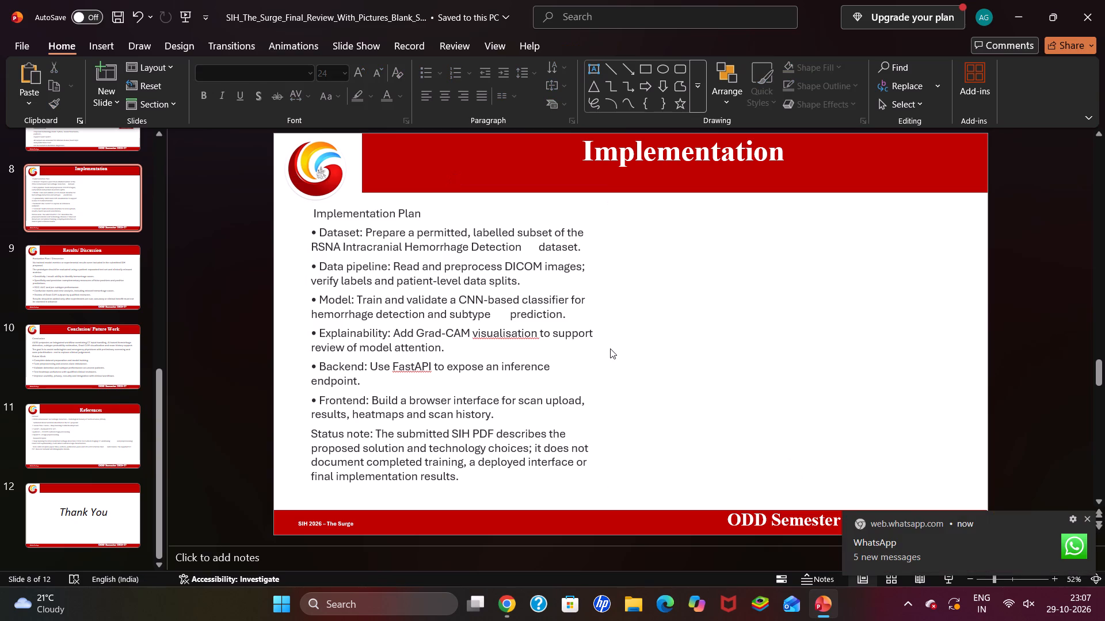
click(1089, 520)
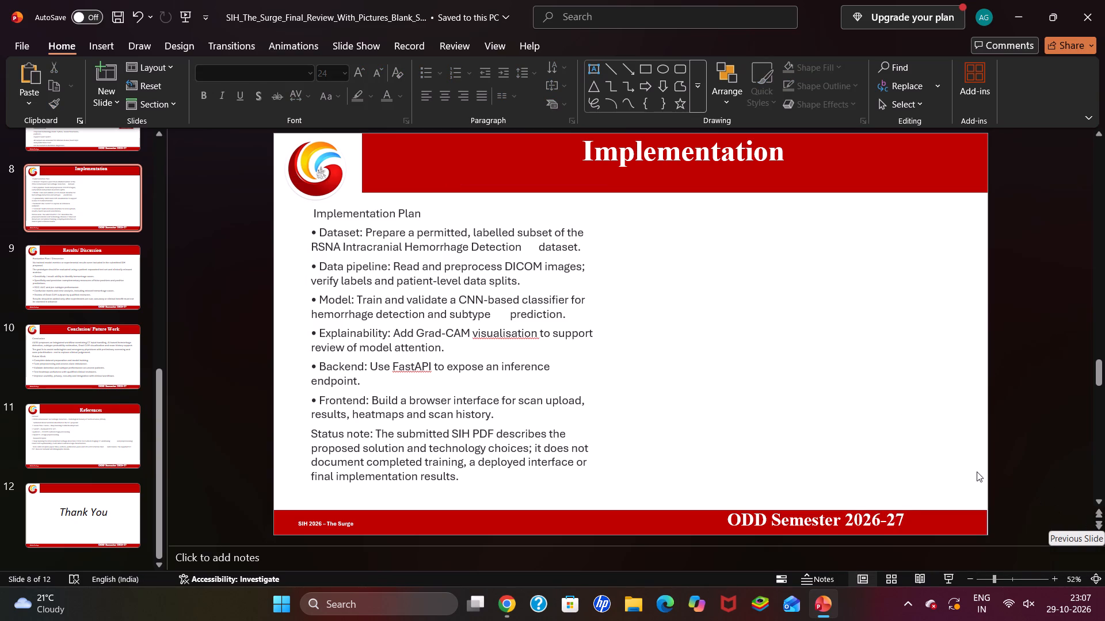
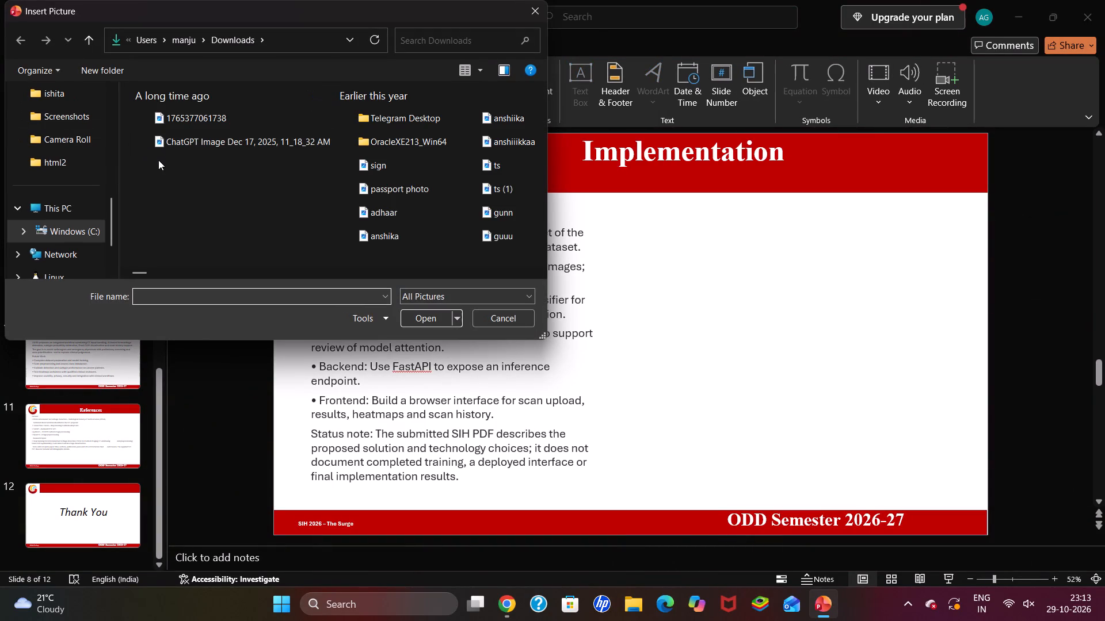
Locate the AURA Implementation Plan picture in the Downloads folder for insertion on the Implementation slide.
click(74, 123)
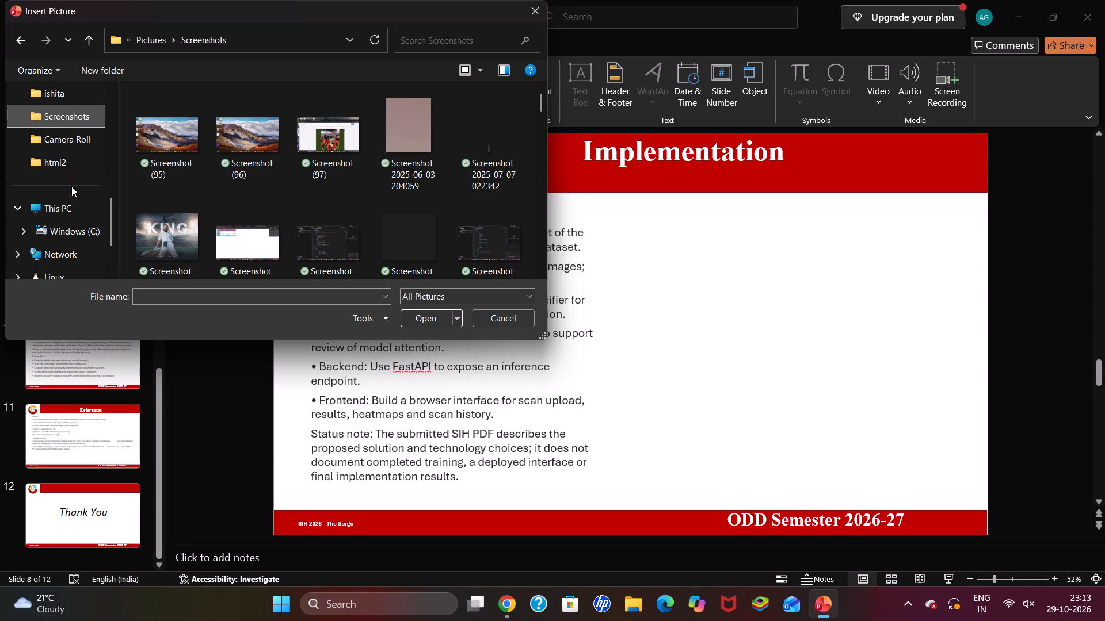
scroll(71, 186, down, 2)
scroll(74, 162, up, 2)
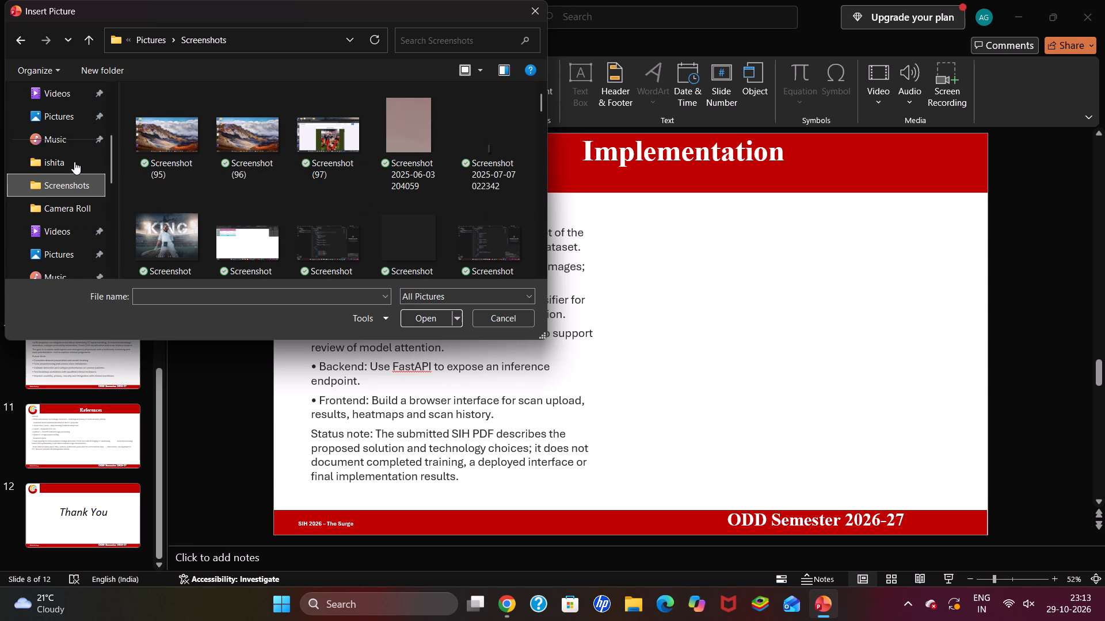
scroll(74, 162, up, 1)
click(73, 181)
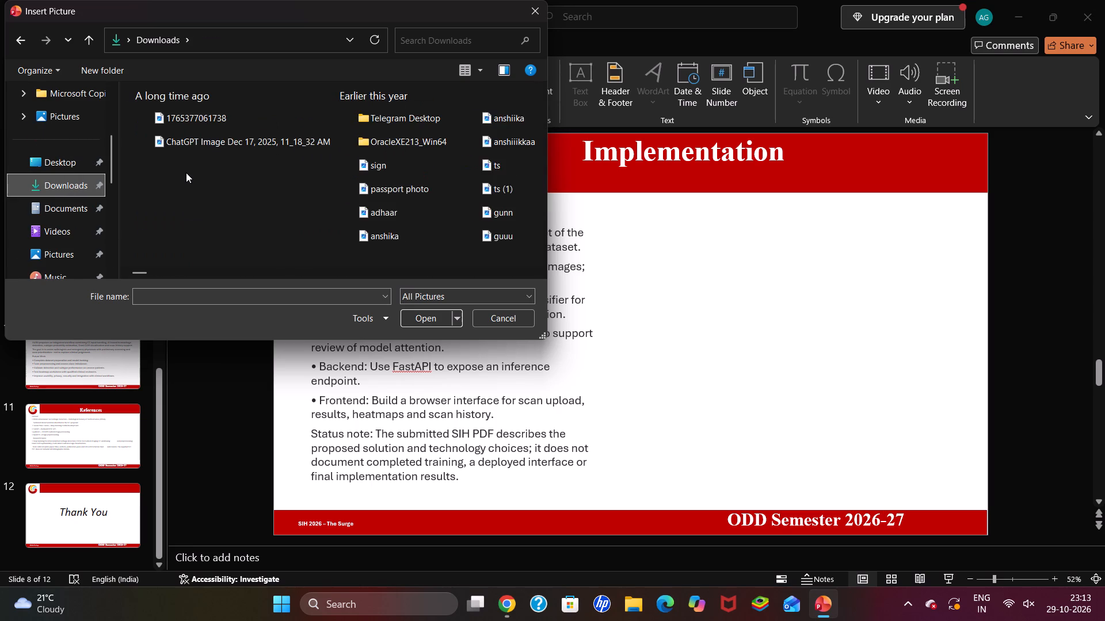
Insert the picture "AURA Medical AI Workflow Plan" from the Downloads folder onto the Implementation slide.
scroll(186, 172, down, 13)
click(190, 189)
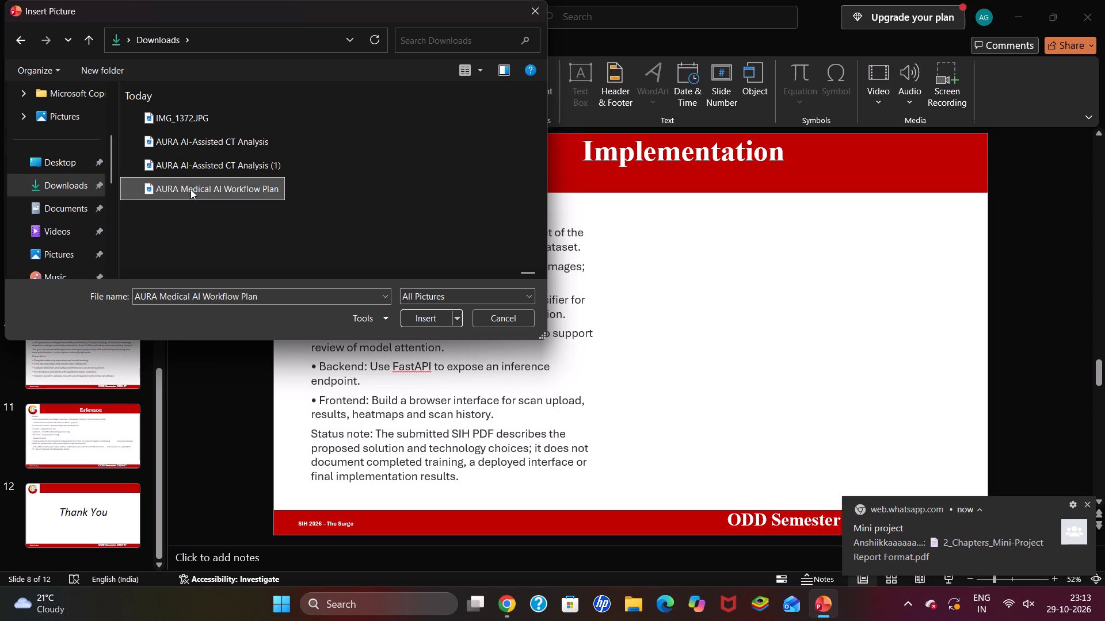
click(411, 322)
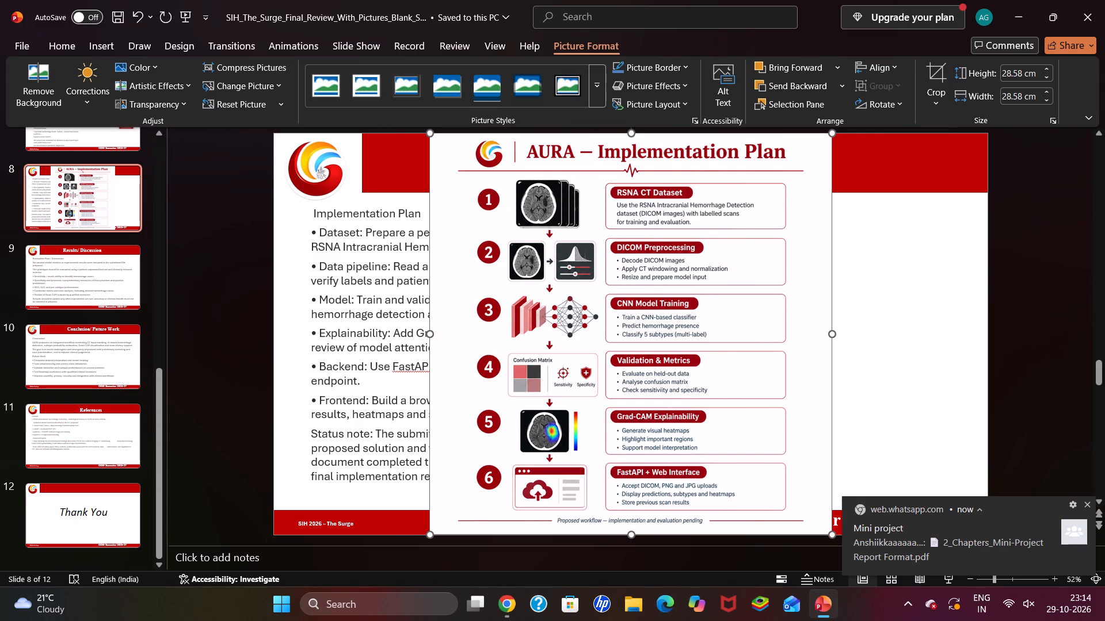
Shrink the workflow picture to about 19.8 cm square and place it near the slide's right edge, between the title band and the footer.
drag(828, 535, 807, 507)
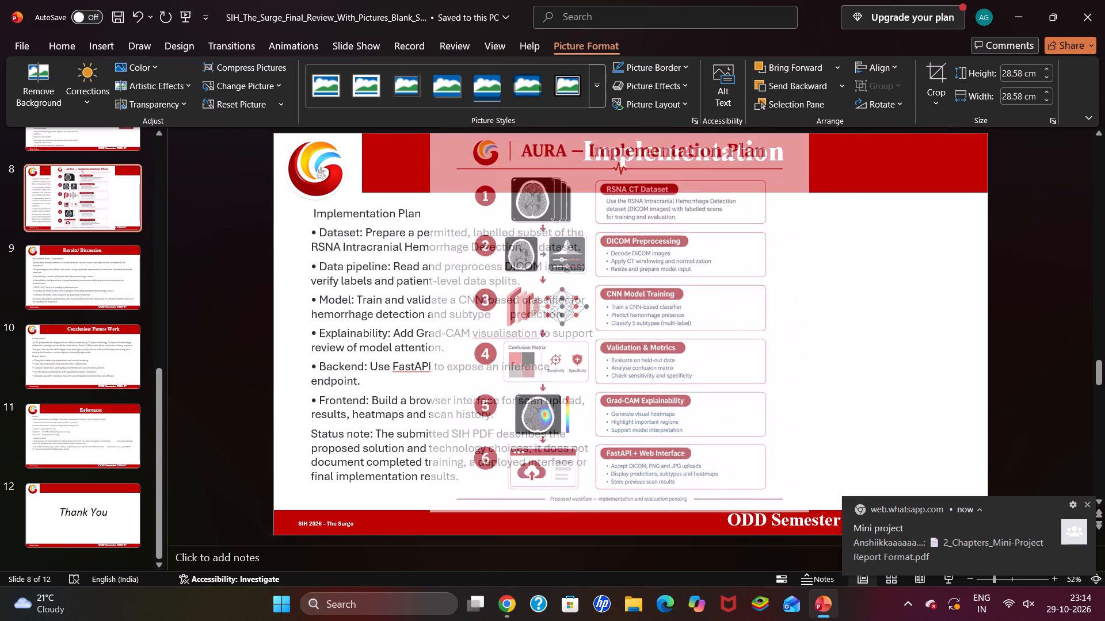
drag(807, 507, 706, 404)
drag(608, 317, 785, 404)
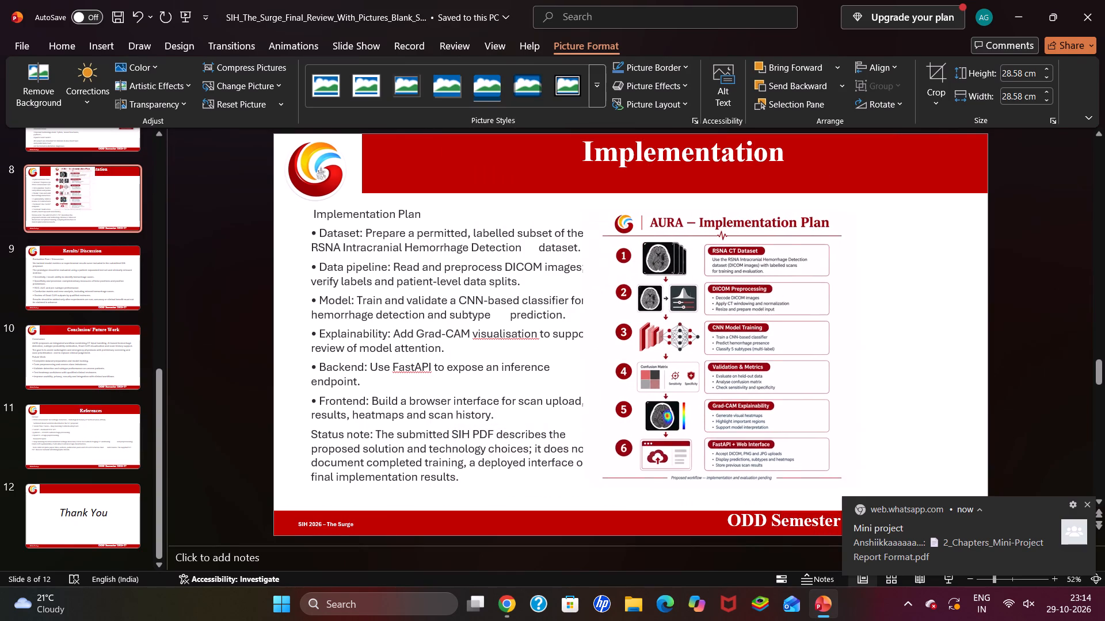
drag(785, 404, 821, 391)
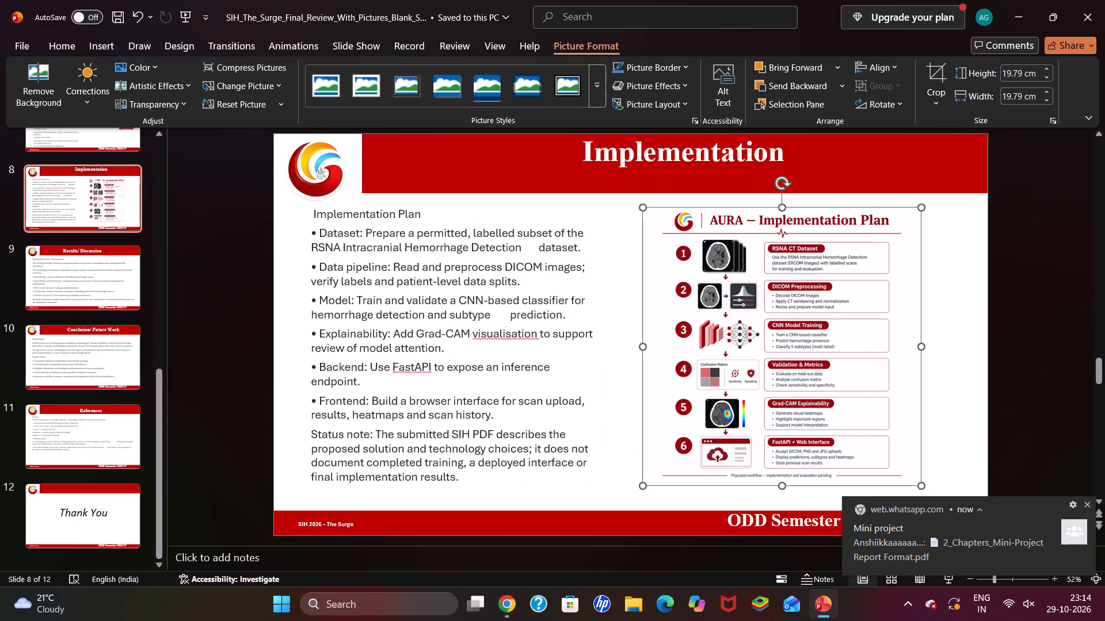
click(947, 402)
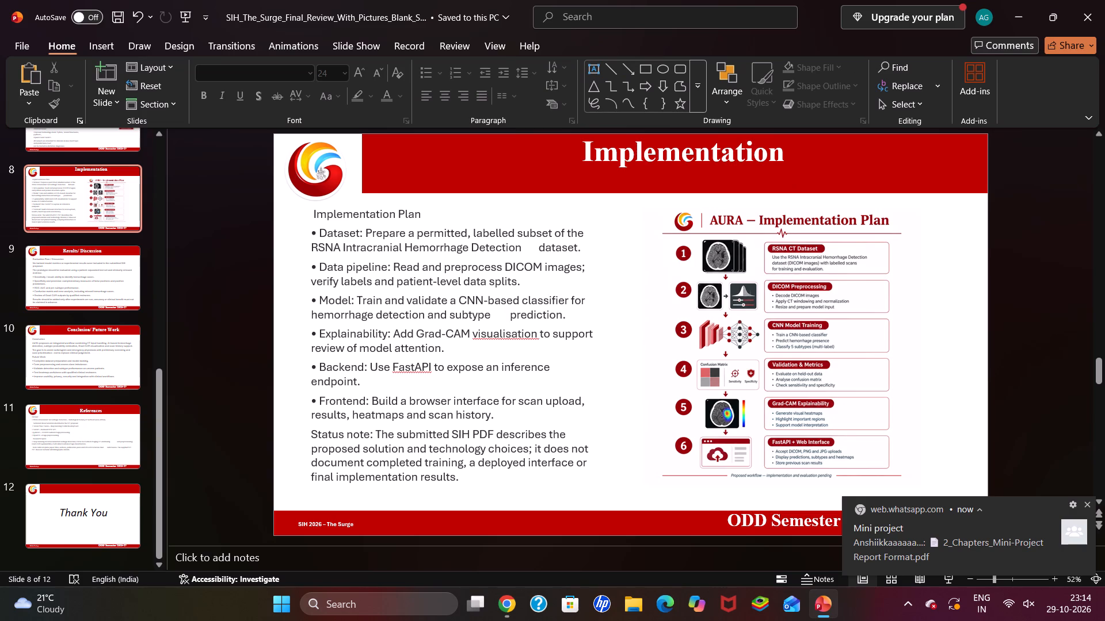
drag(701, 354, 723, 358)
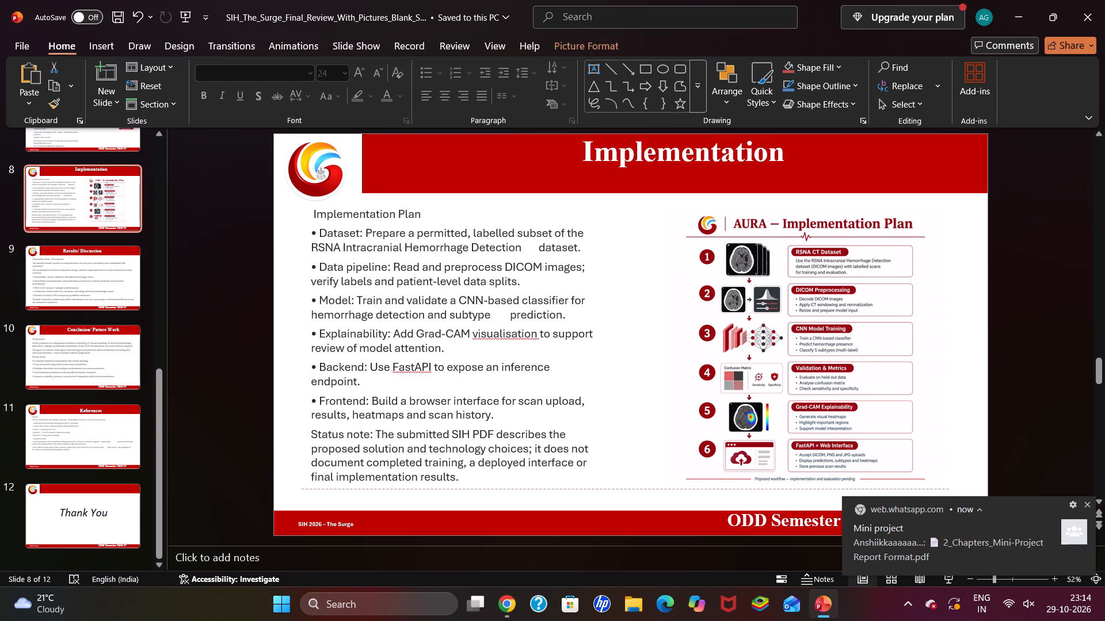
drag(723, 358, 744, 356)
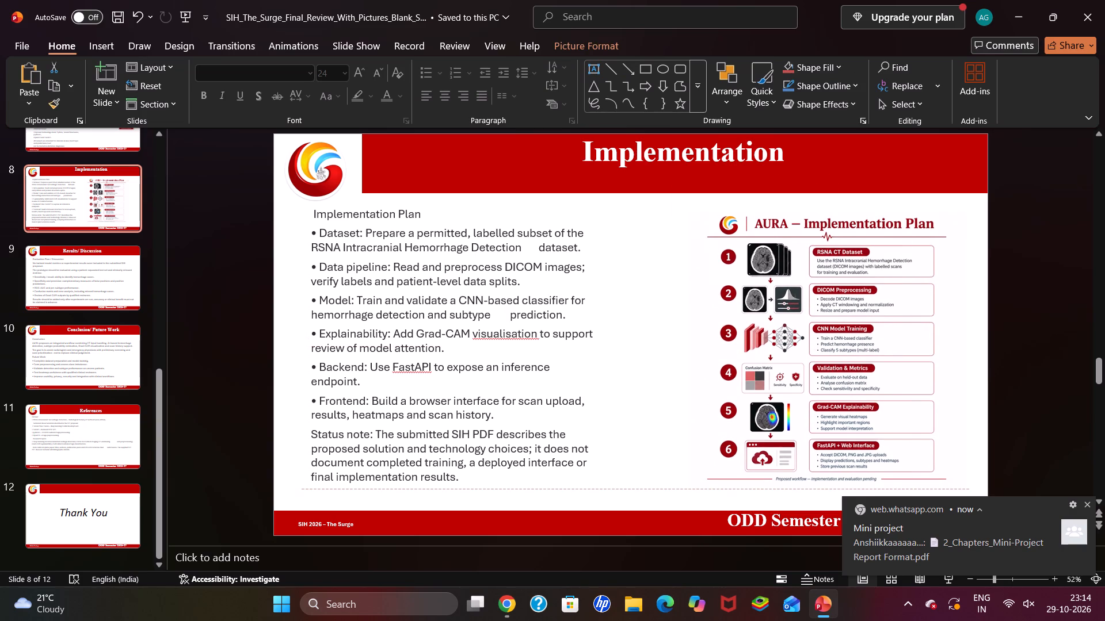
Widen the Implementation slide's body text box until its right edge sits just short of the workflow picture.
click(482, 349)
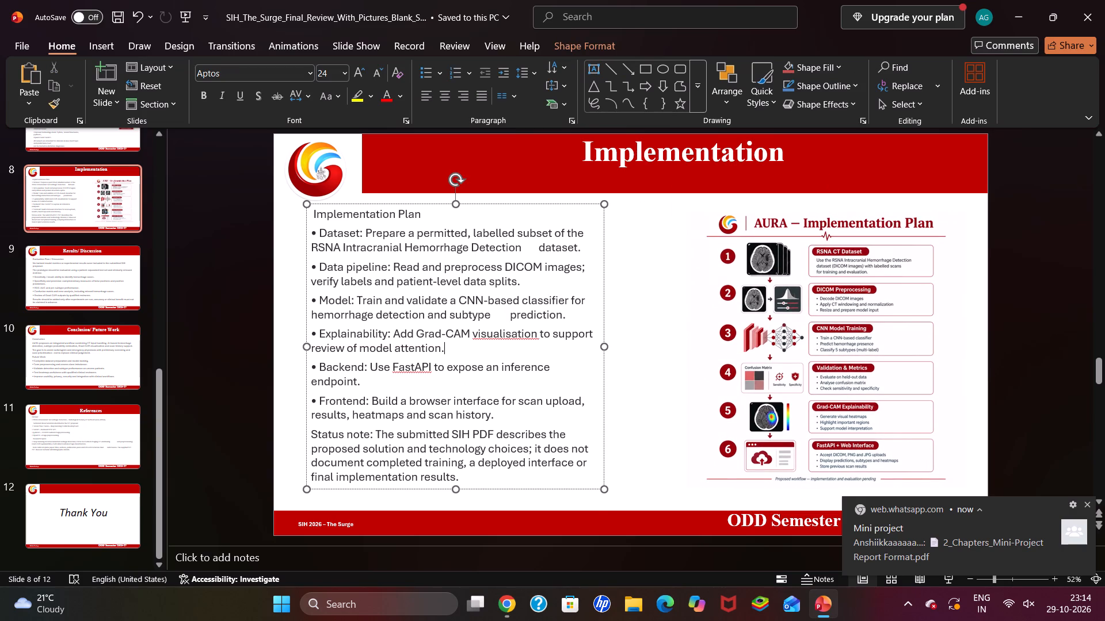
drag(604, 486, 628, 493)
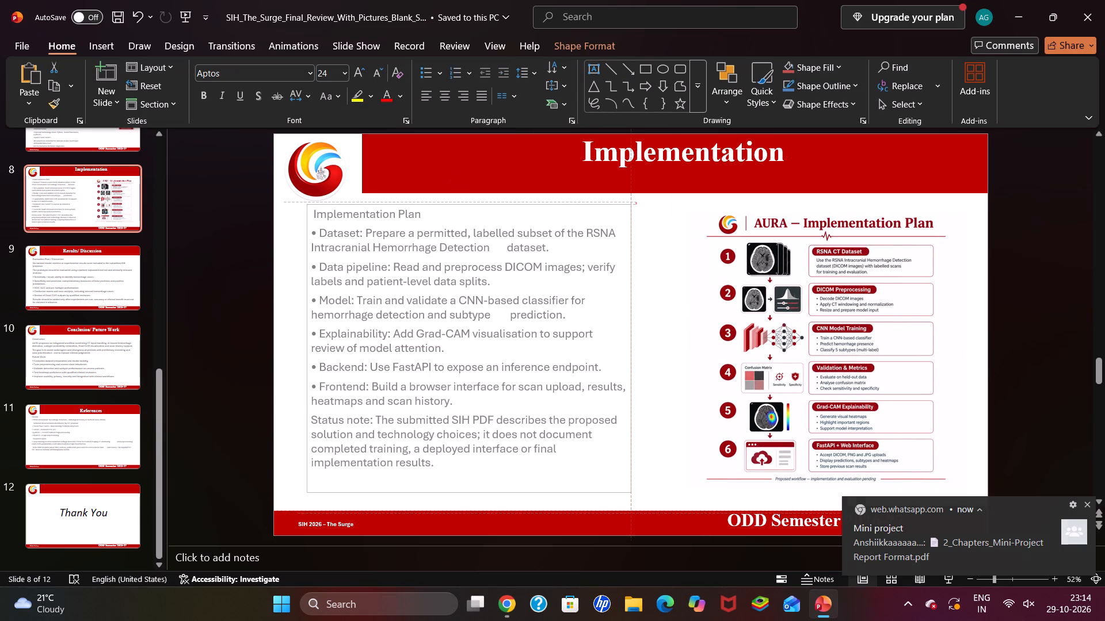
drag(628, 493, 636, 507)
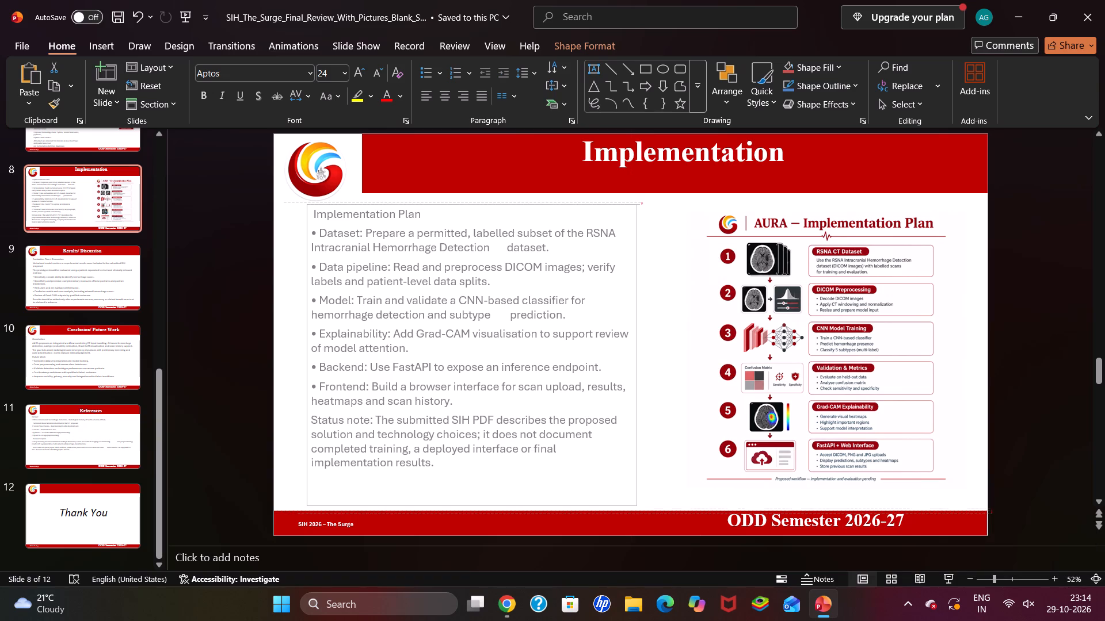
drag(636, 507, 654, 517)
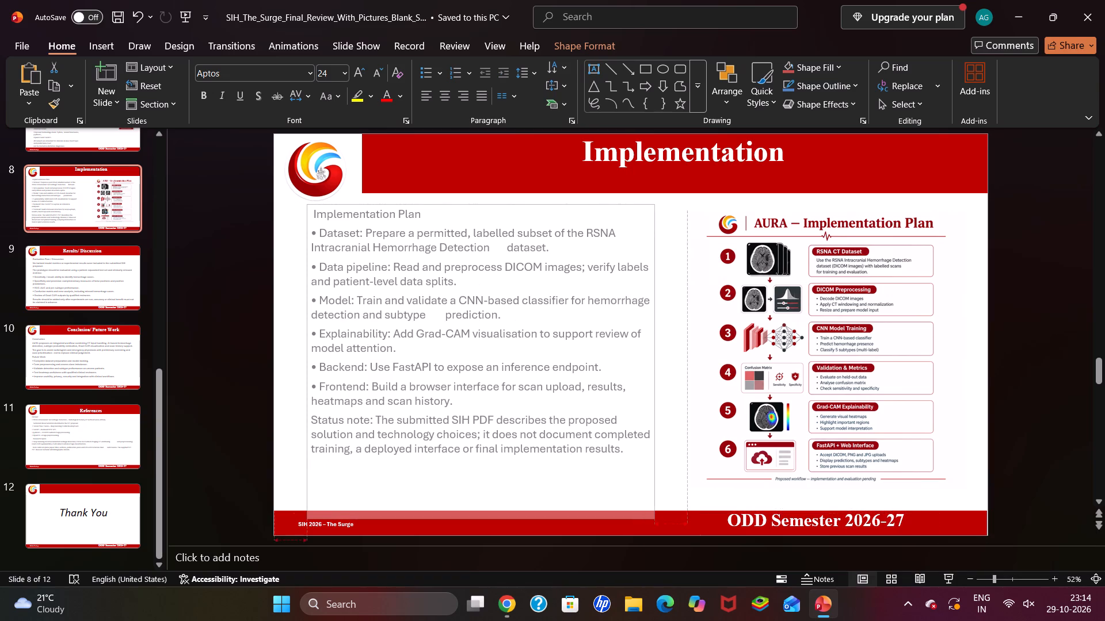
drag(654, 517, 709, 518)
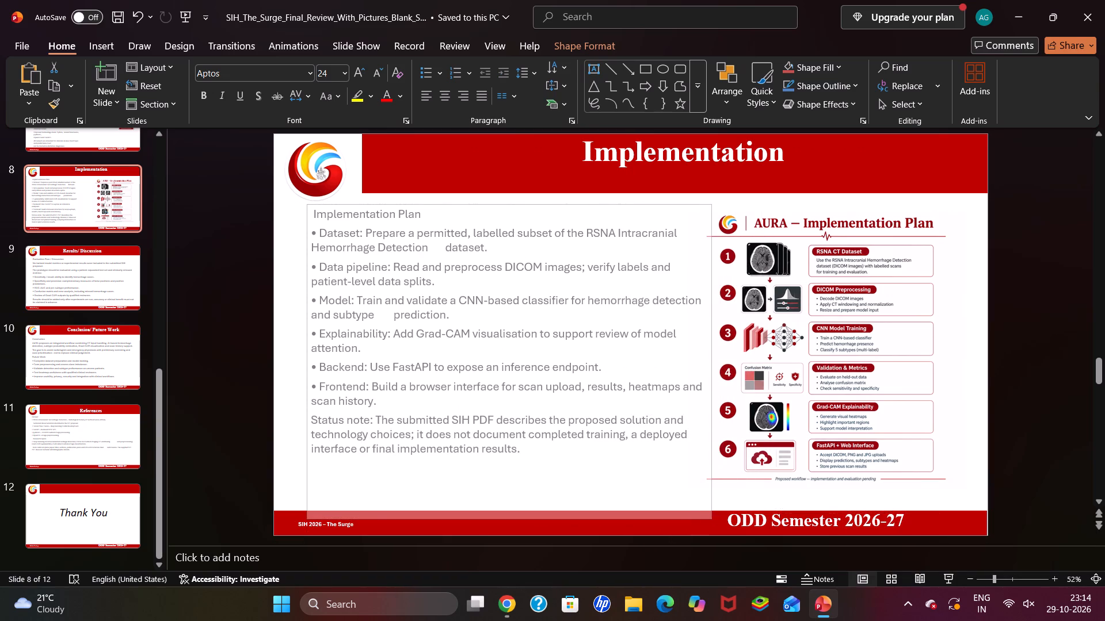
drag(709, 518, 696, 522)
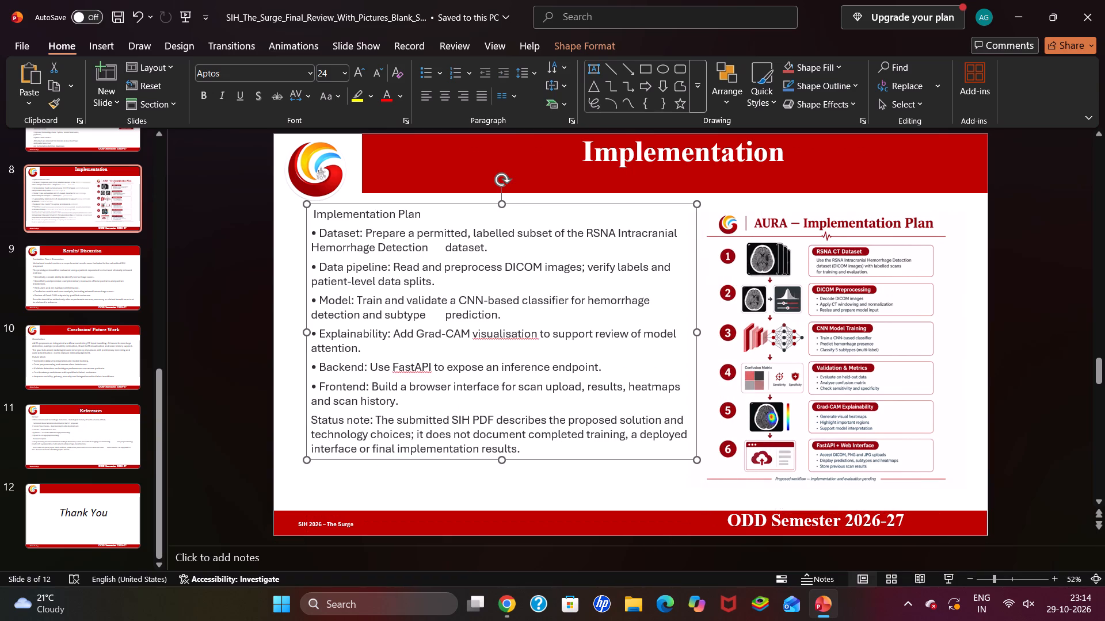
Deselect the Implementation slide's body text box and open the presentation's file management view.
click(679, 522)
click(18, 49)
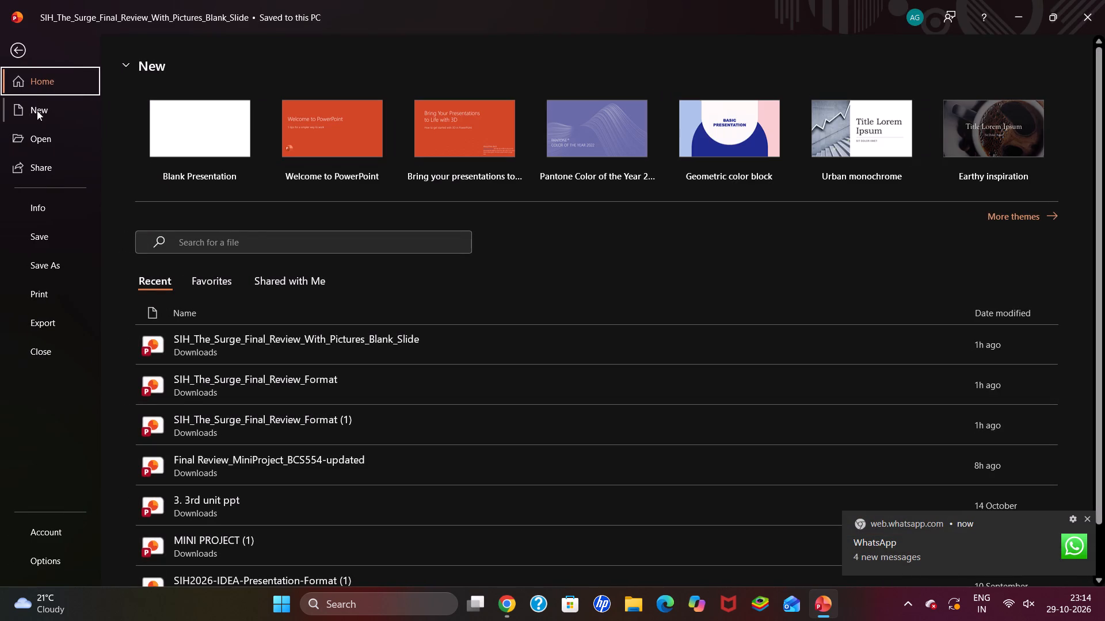
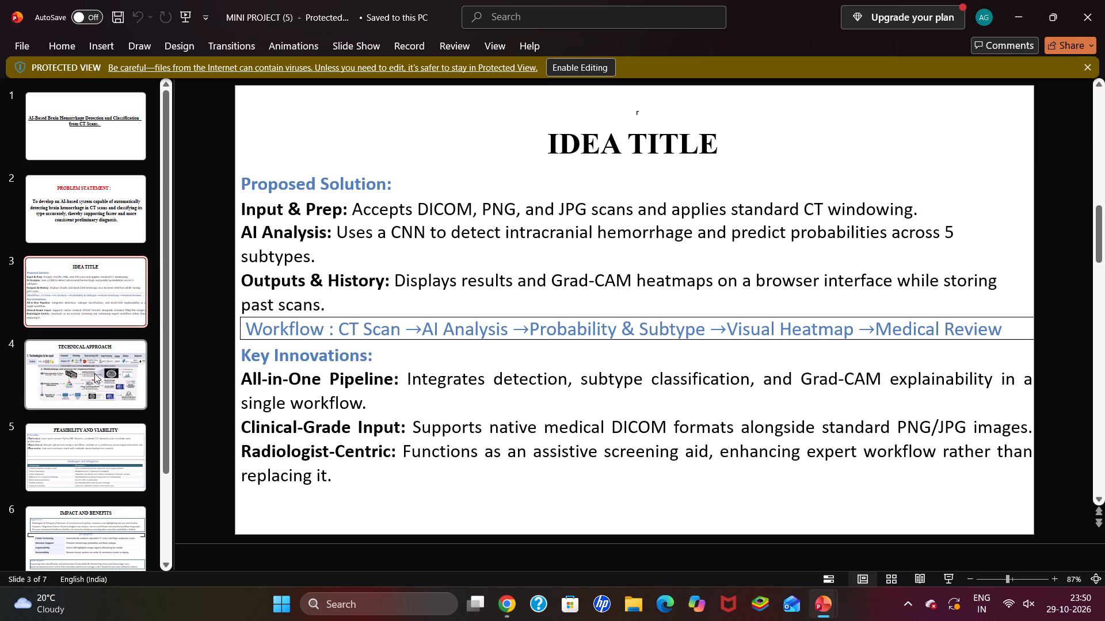
Look through the mini project presentation's remaining slides, from Technical Approach and Feasibility and Viability to Research and References.
click(94, 373)
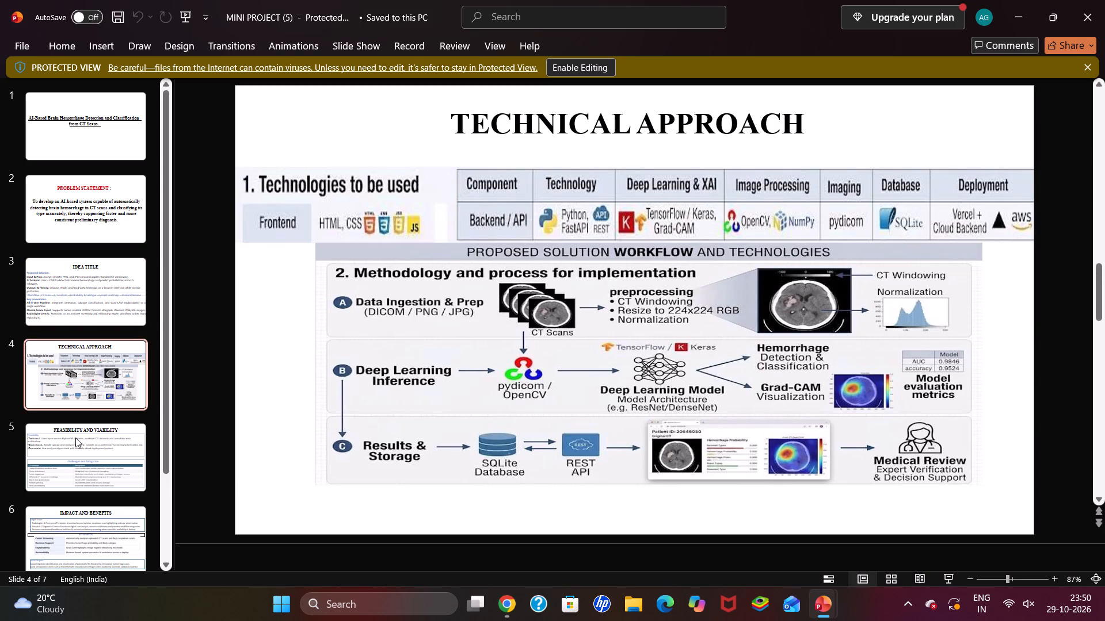
click(74, 447)
scroll(85, 420, down, 2)
click(63, 517)
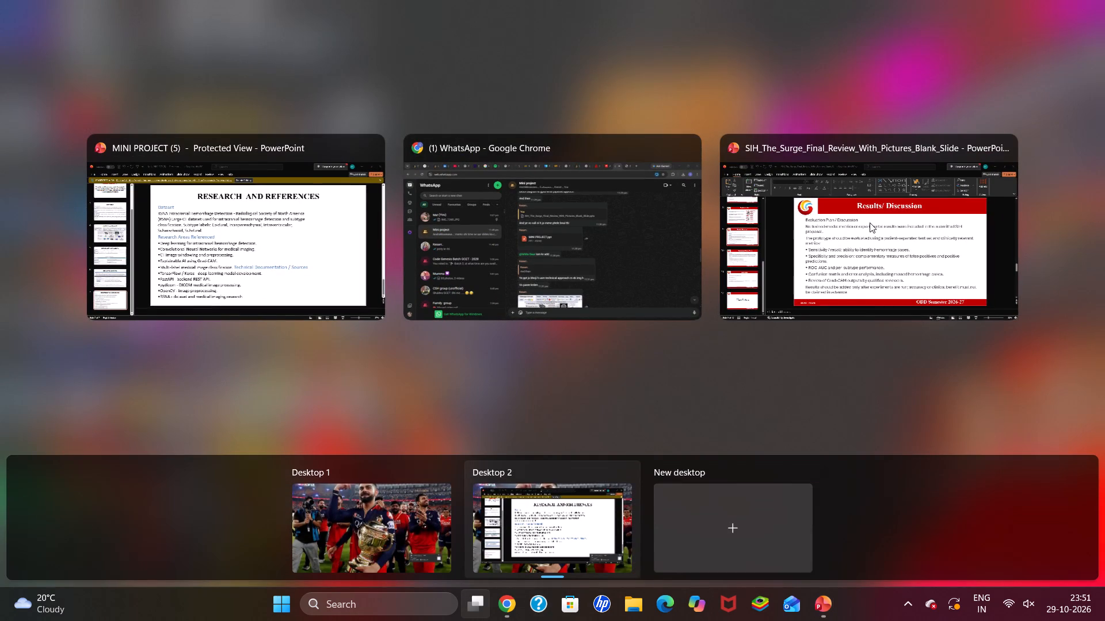
Switch to the SIH The Surge final review presentation and place the text cursor before "References" in the Contents slide's list.
click(870, 223)
scroll(101, 223, up, 11)
click(74, 247)
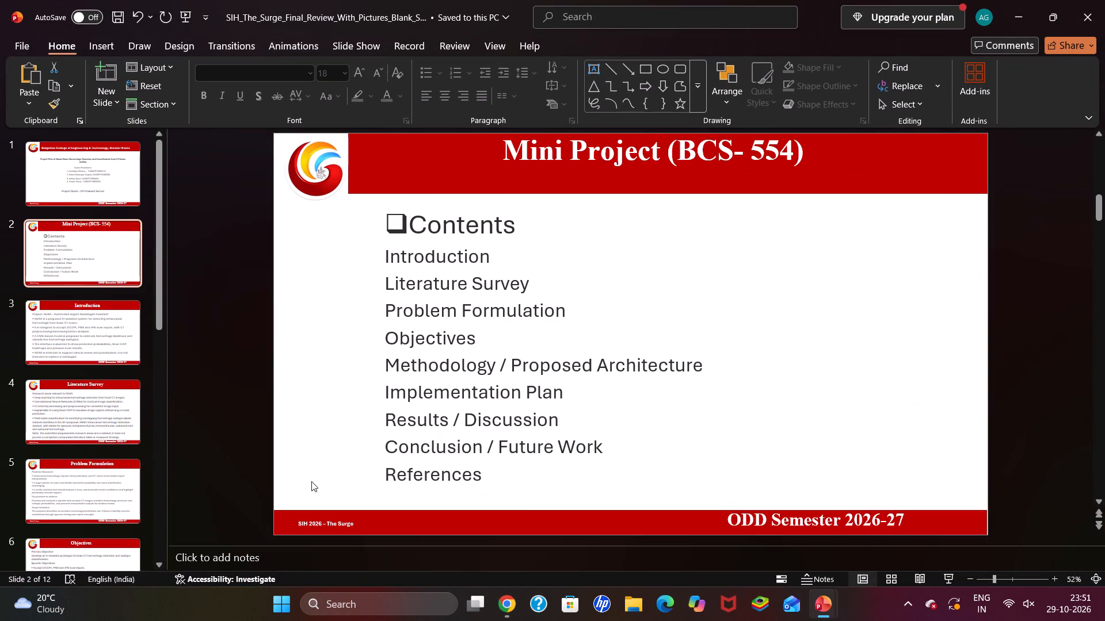
click(356, 522)
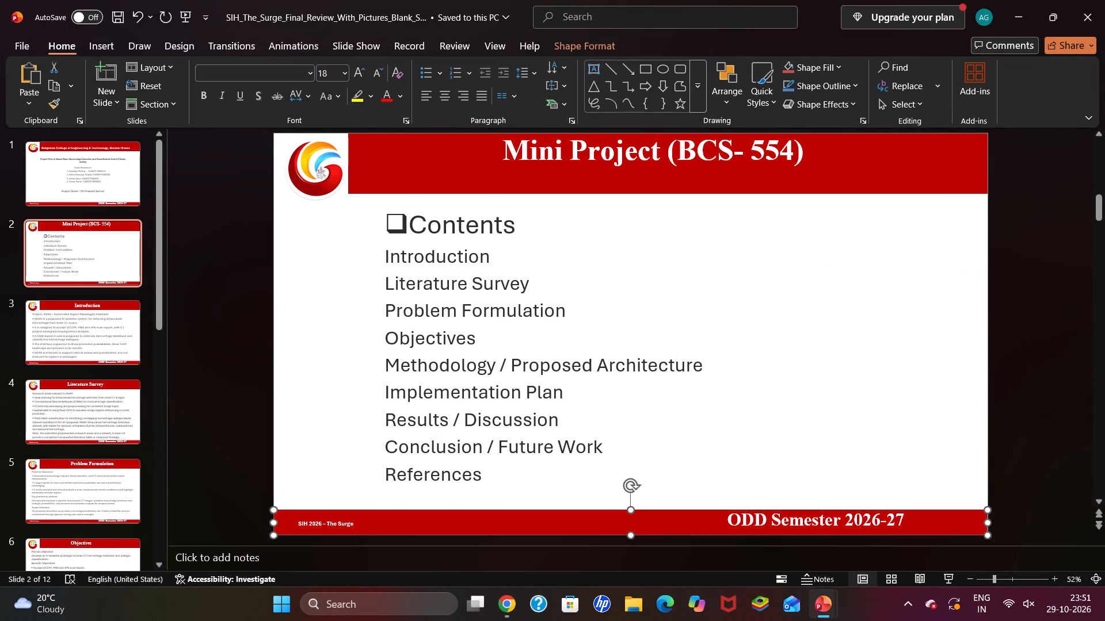
click(390, 480)
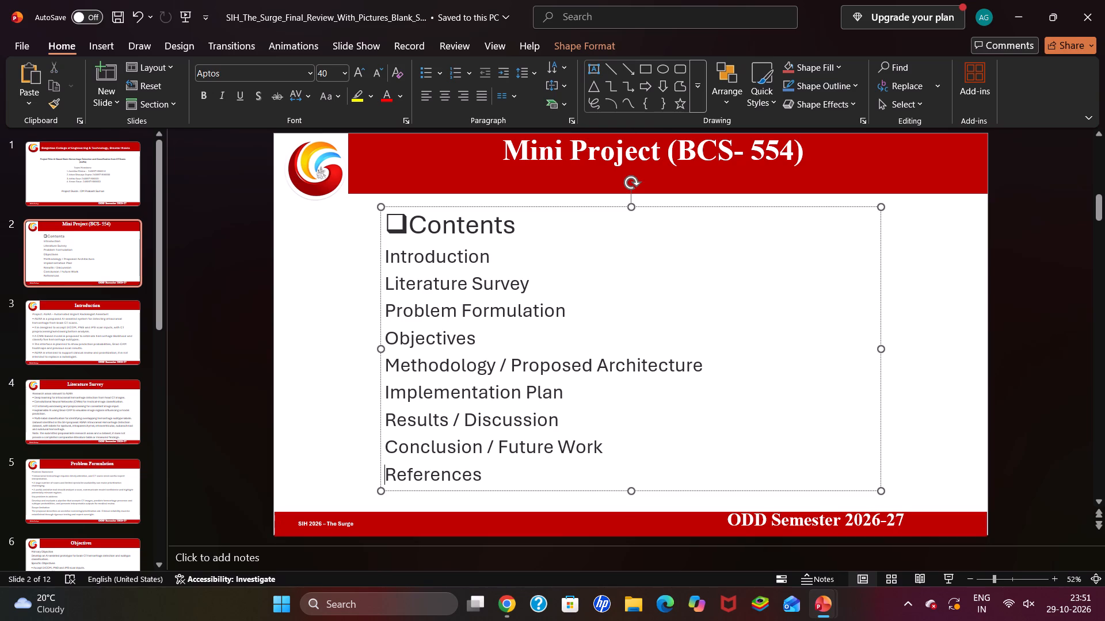
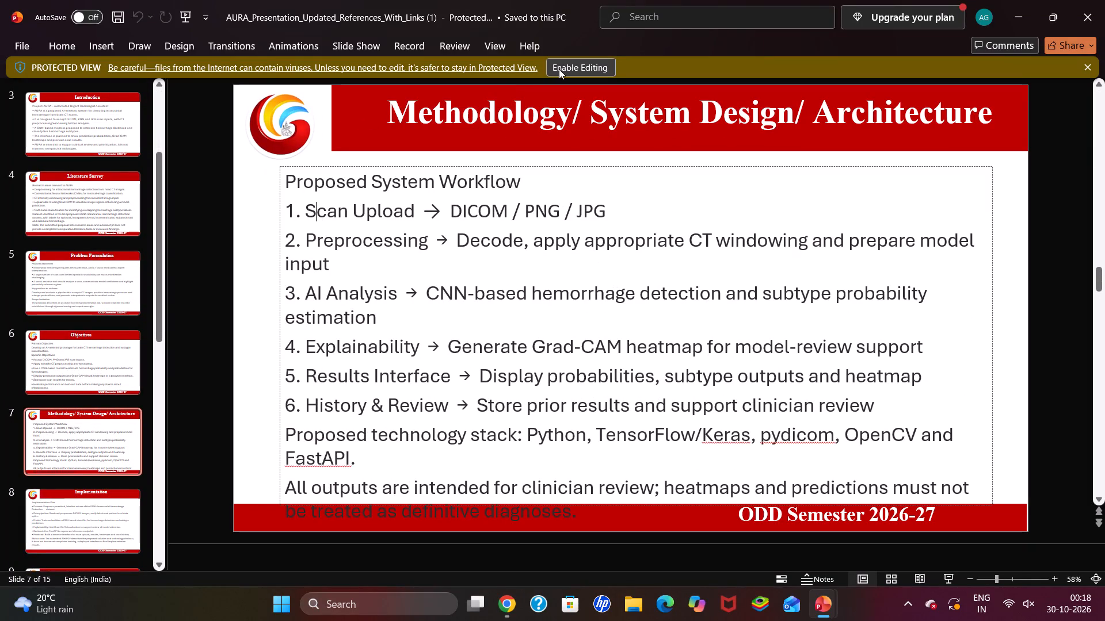
Enable editing and reshape and raise the workflow text box on the Methodology slide so its last line clears the footer band.
click(559, 69)
click(666, 351)
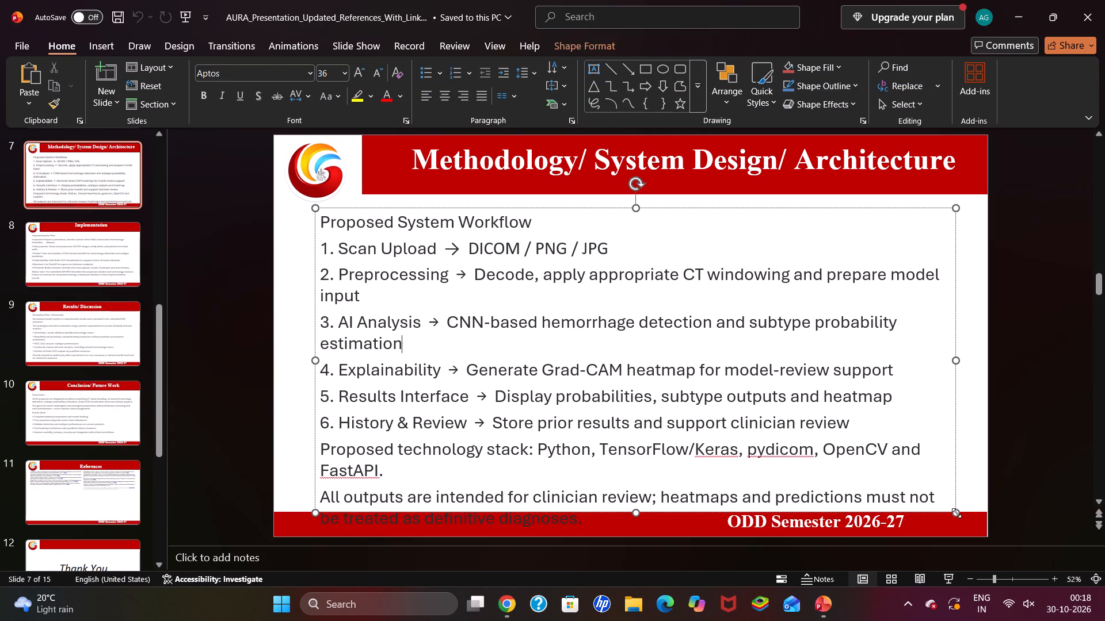
drag(957, 513, 943, 492)
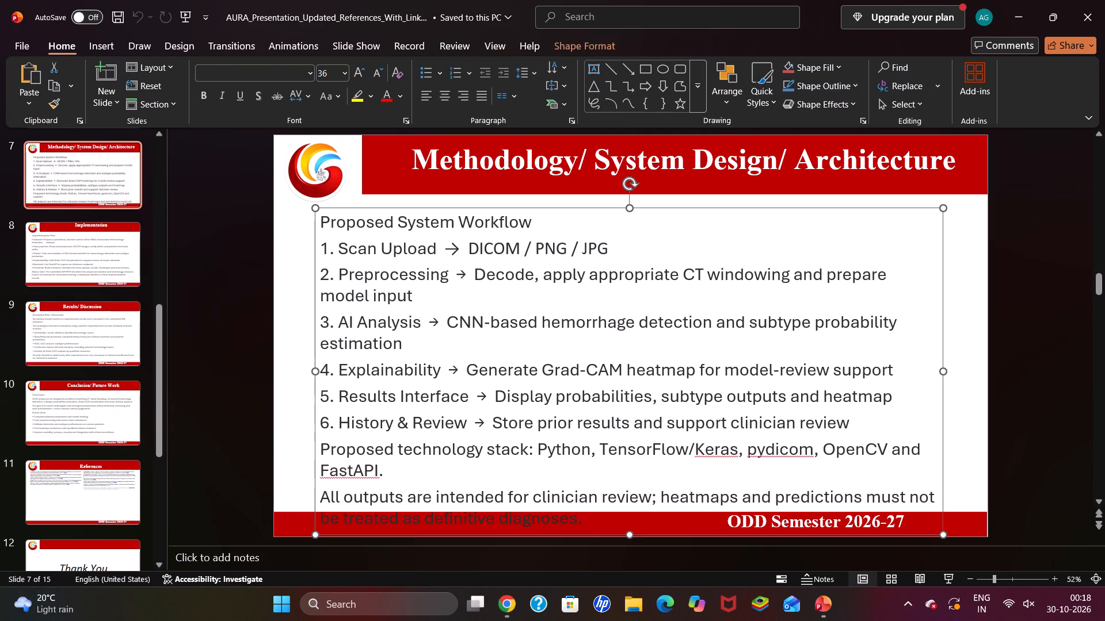
drag(944, 534, 935, 524)
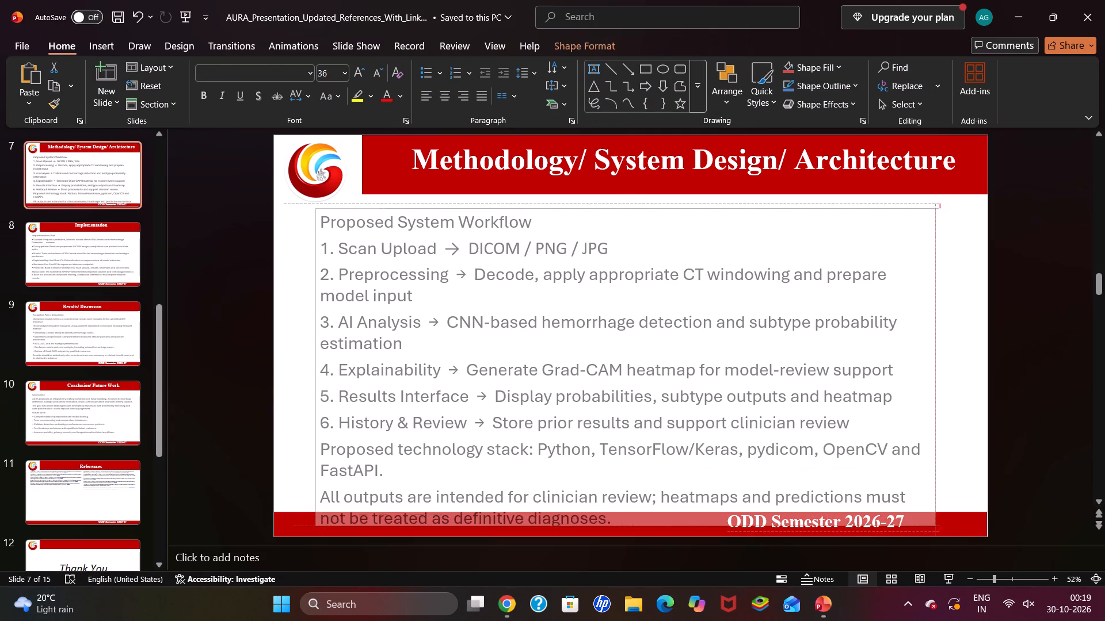
drag(935, 524, 927, 500)
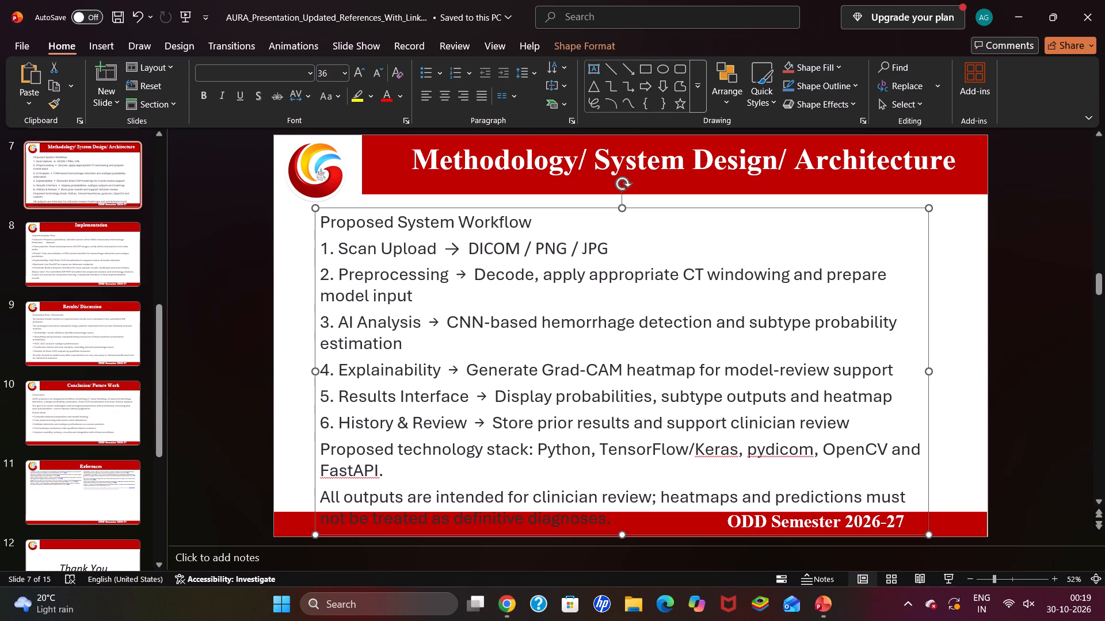
drag(318, 220, 338, 243)
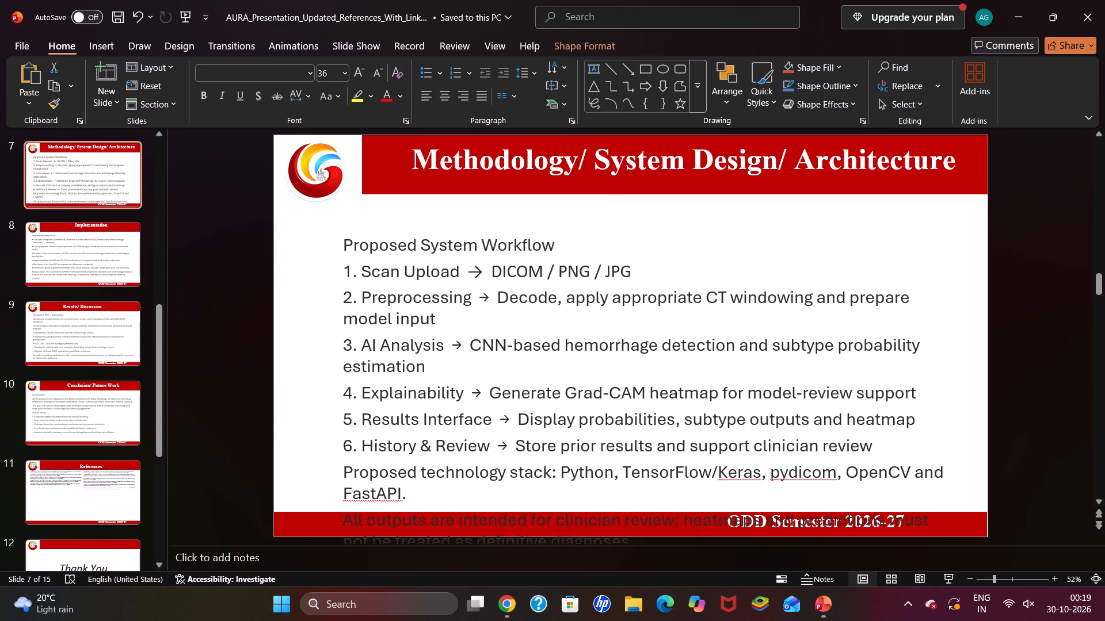
drag(338, 243, 323, 200)
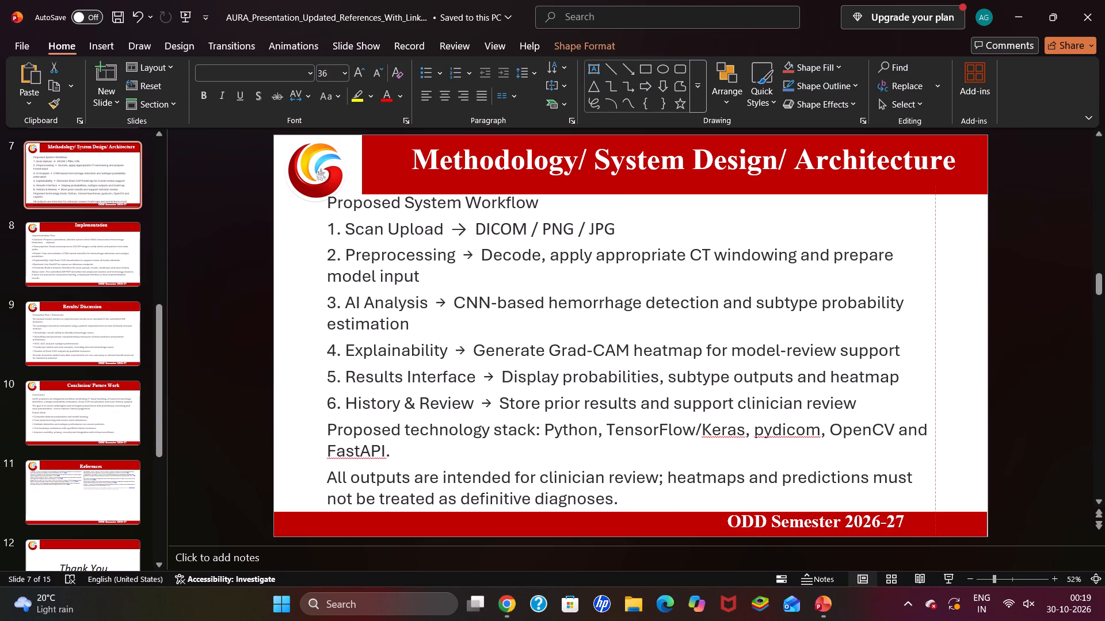
drag(323, 200, 323, 202)
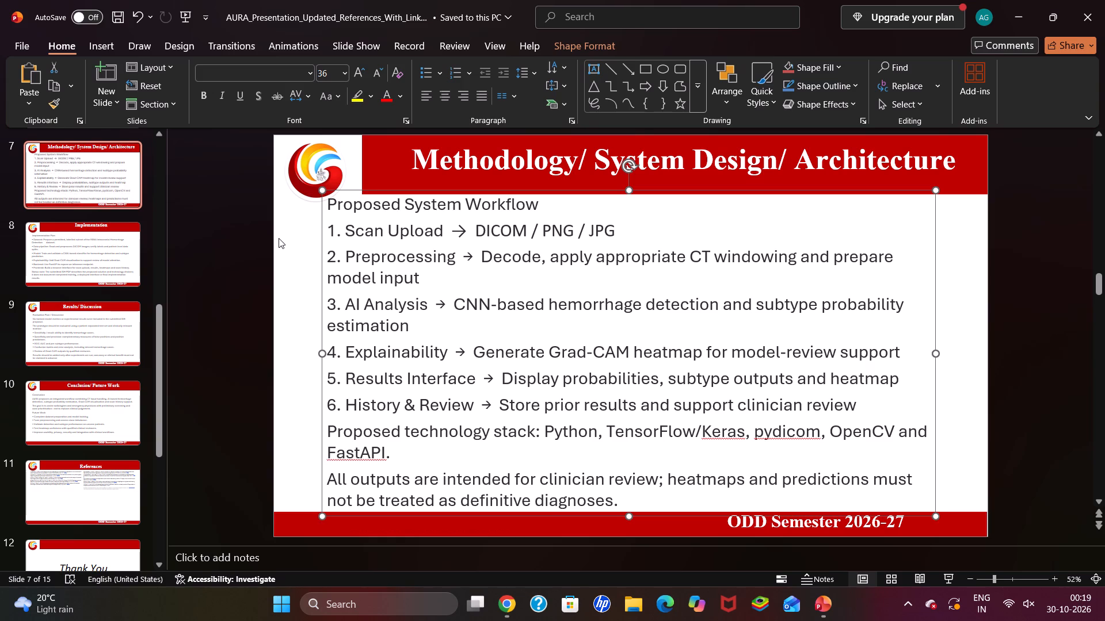
click(279, 238)
Set all the workflow text on the Methodology slide to font size 32.
click(331, 233)
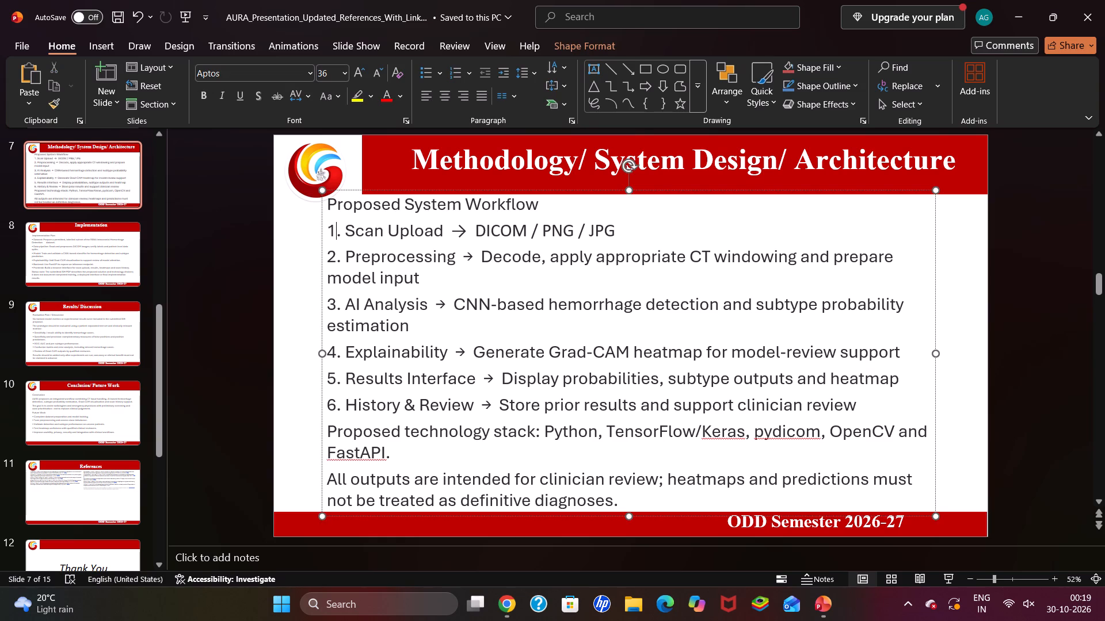
drag(330, 200, 451, 269)
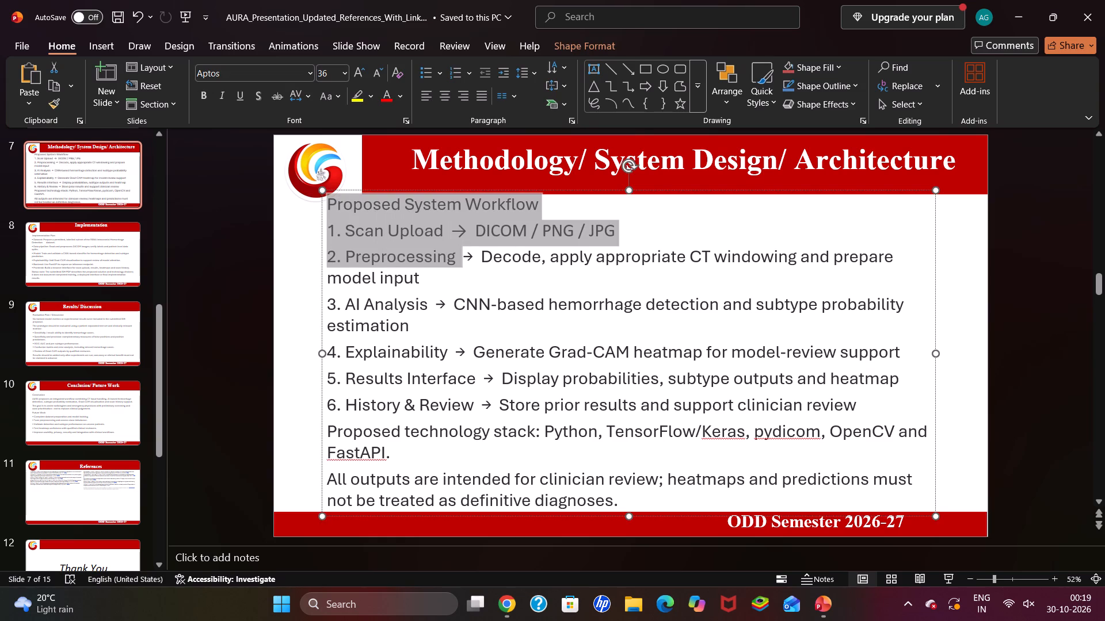
drag(451, 269, 616, 586)
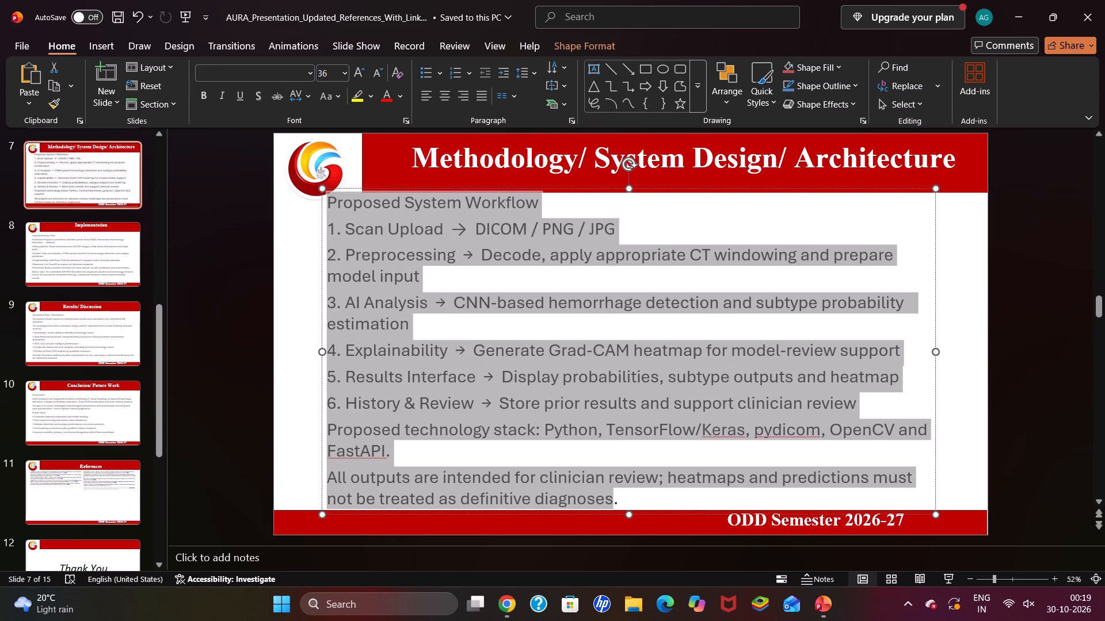
drag(616, 586, 618, 550)
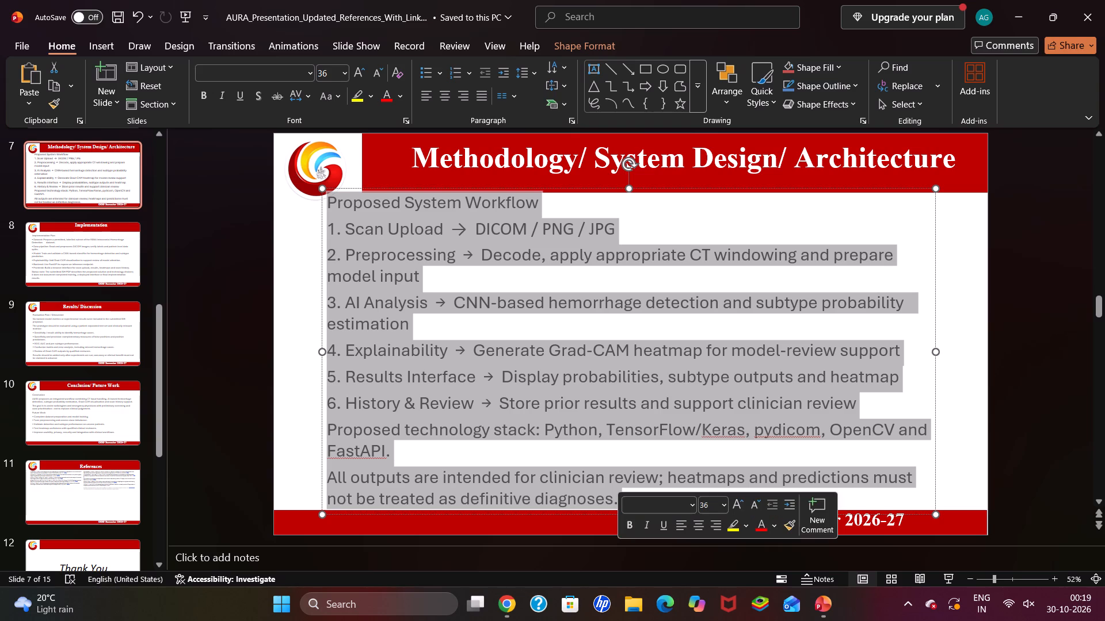
click(722, 506)
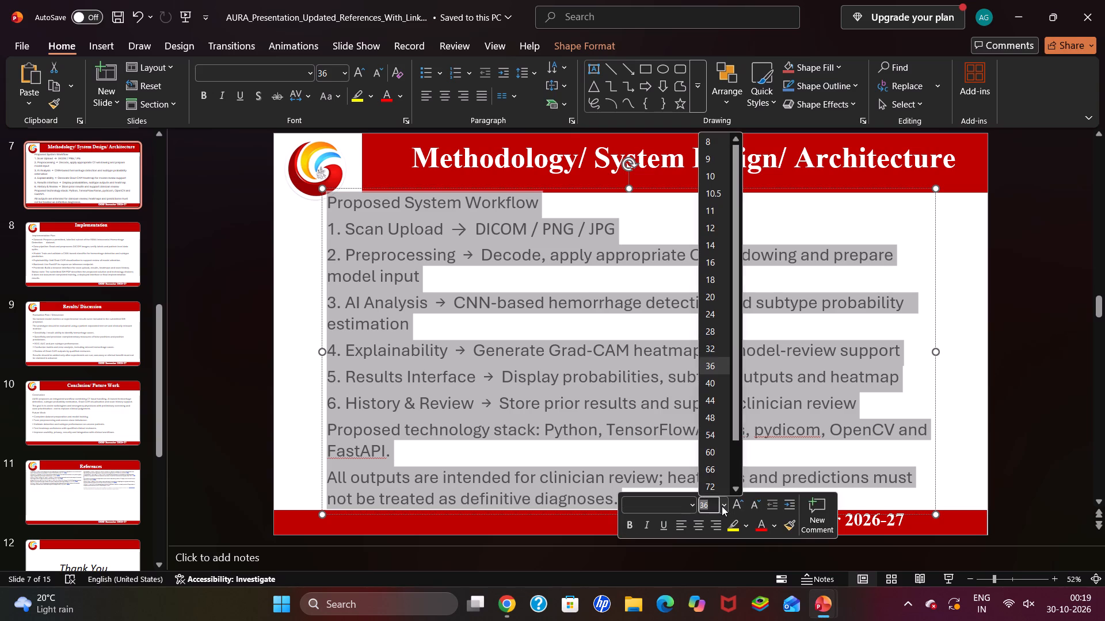
click(720, 347)
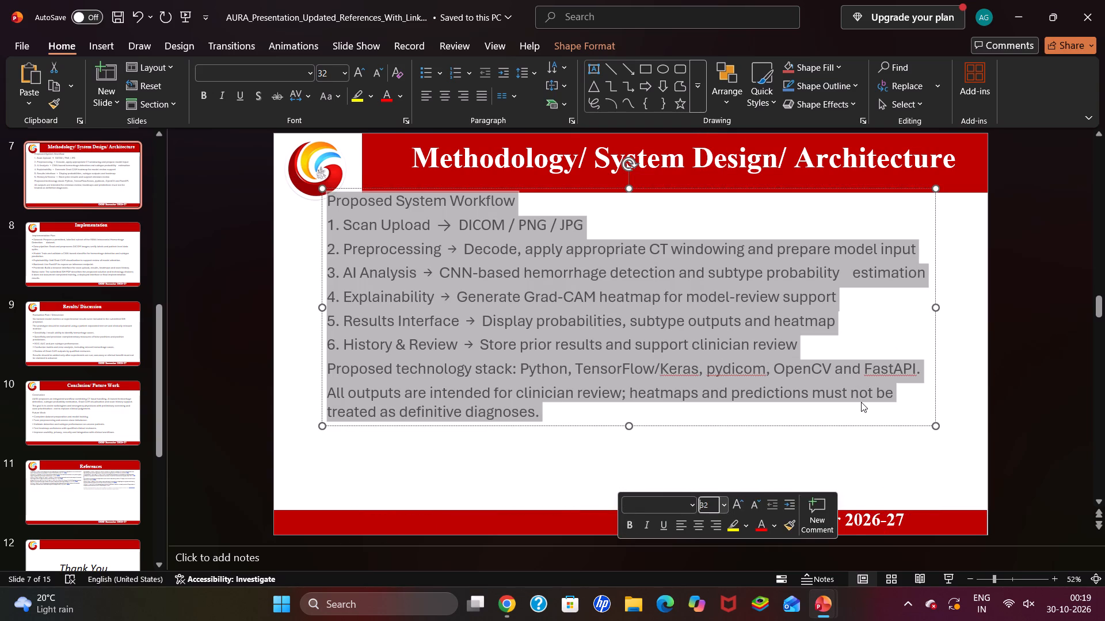
Narrow the workflow text box and lower its top edge so the text sits between the title band and the footer.
drag(933, 424, 935, 458)
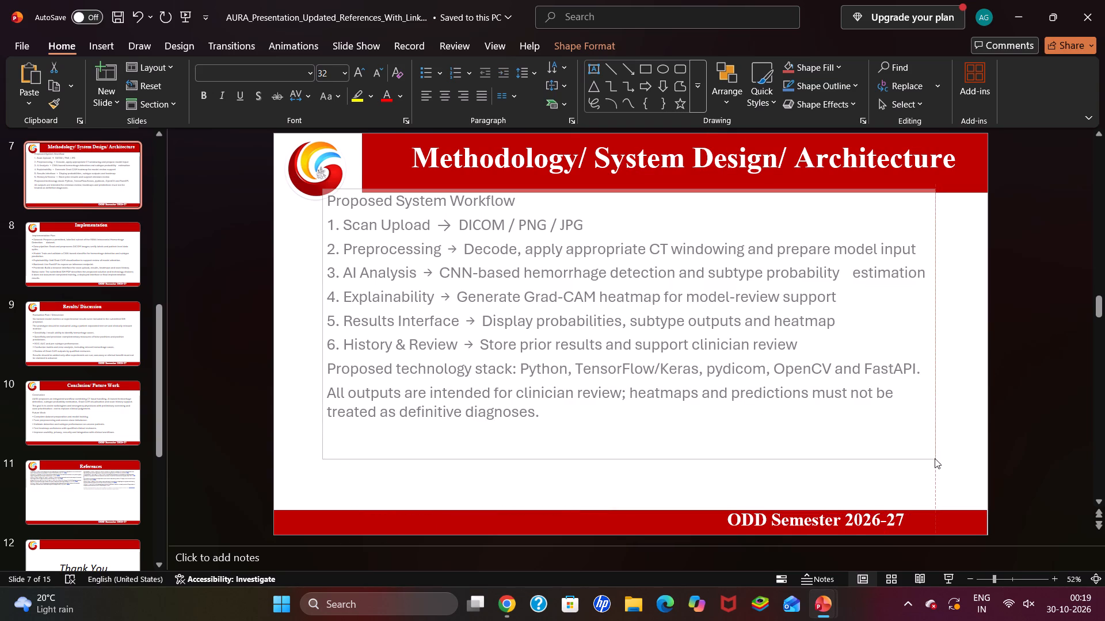
drag(935, 458, 935, 480)
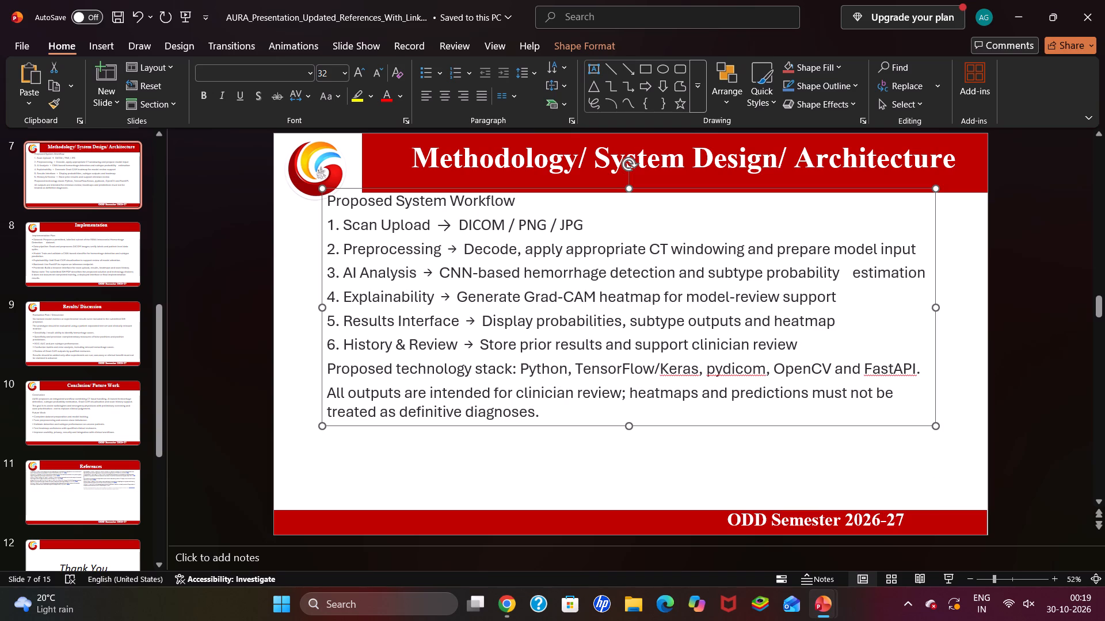
drag(936, 425, 942, 503)
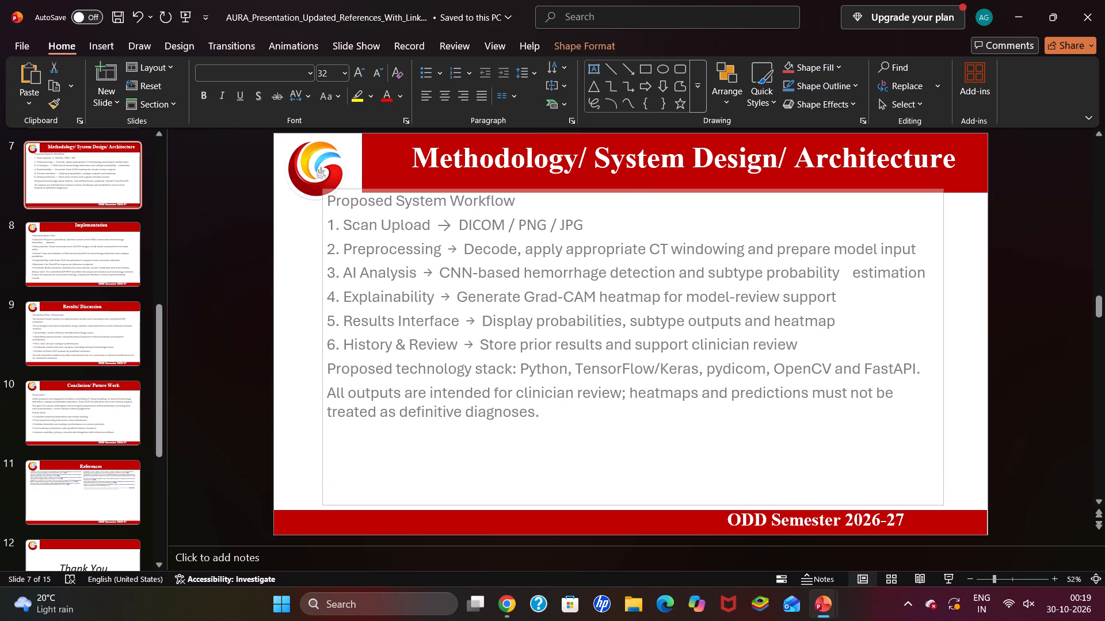
drag(942, 503, 942, 504)
drag(944, 308, 921, 371)
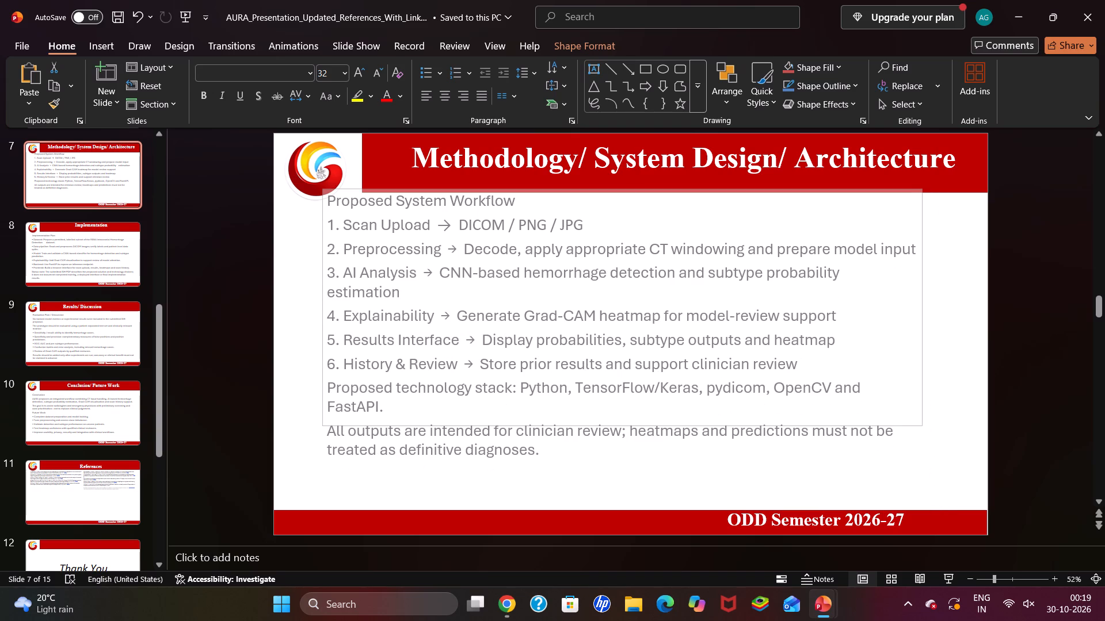
drag(921, 371, 915, 397)
drag(723, 413, 725, 424)
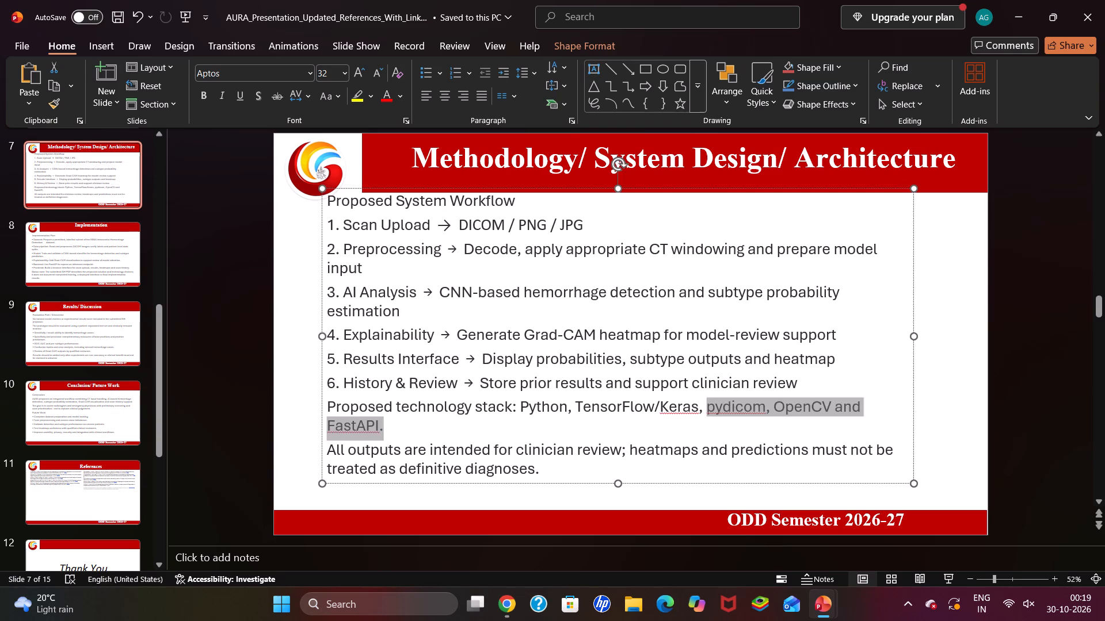
drag(725, 424, 726, 423)
click(741, 467)
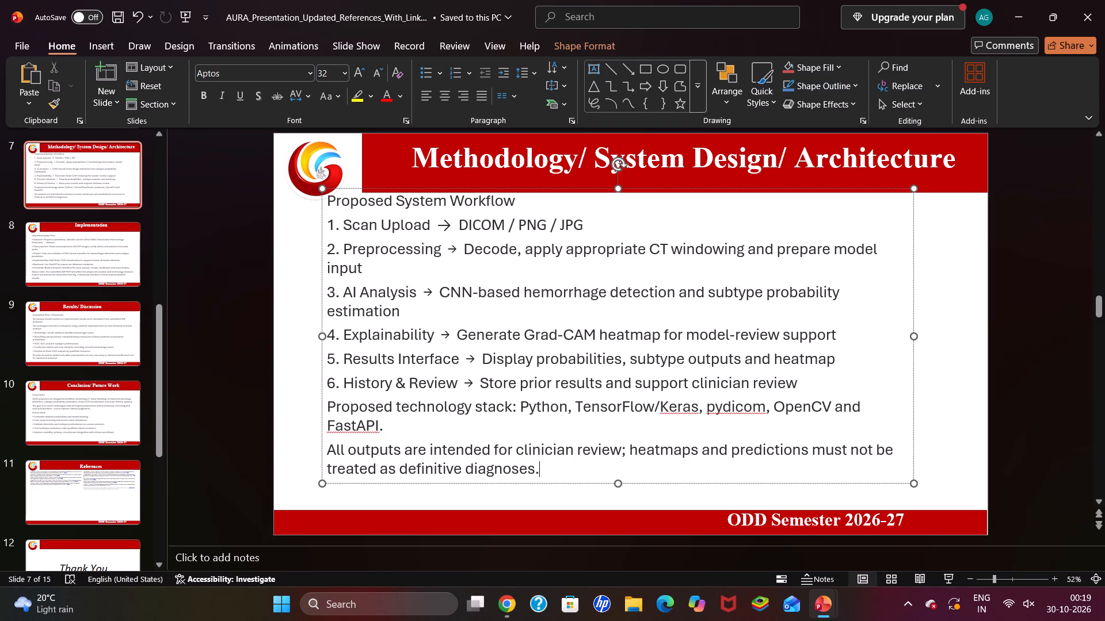
drag(322, 186, 325, 197)
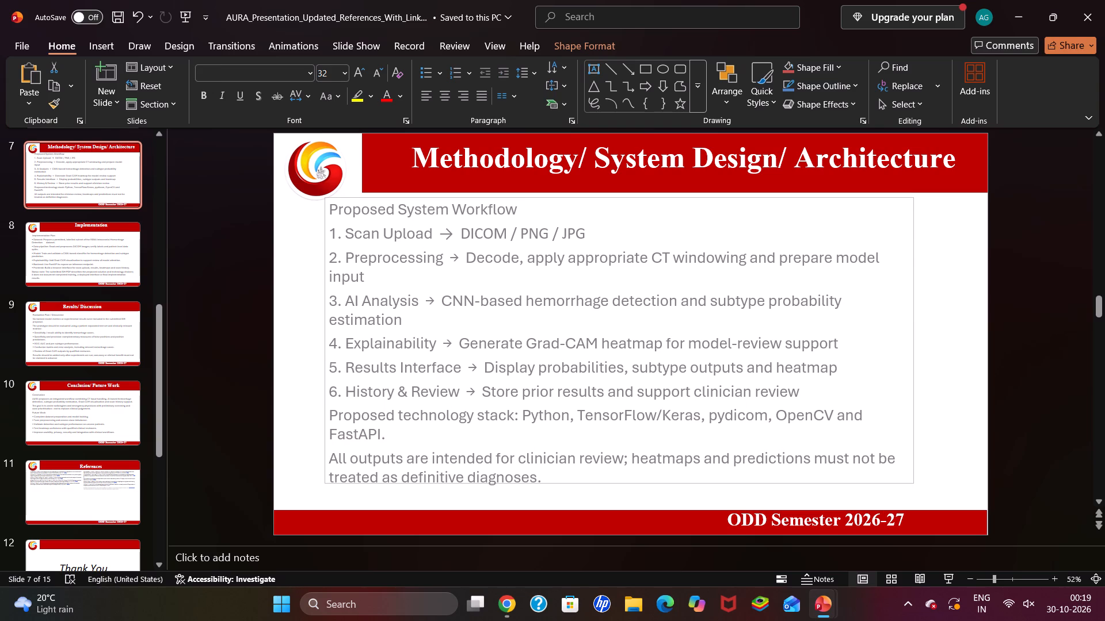
drag(325, 197, 326, 198)
click(281, 235)
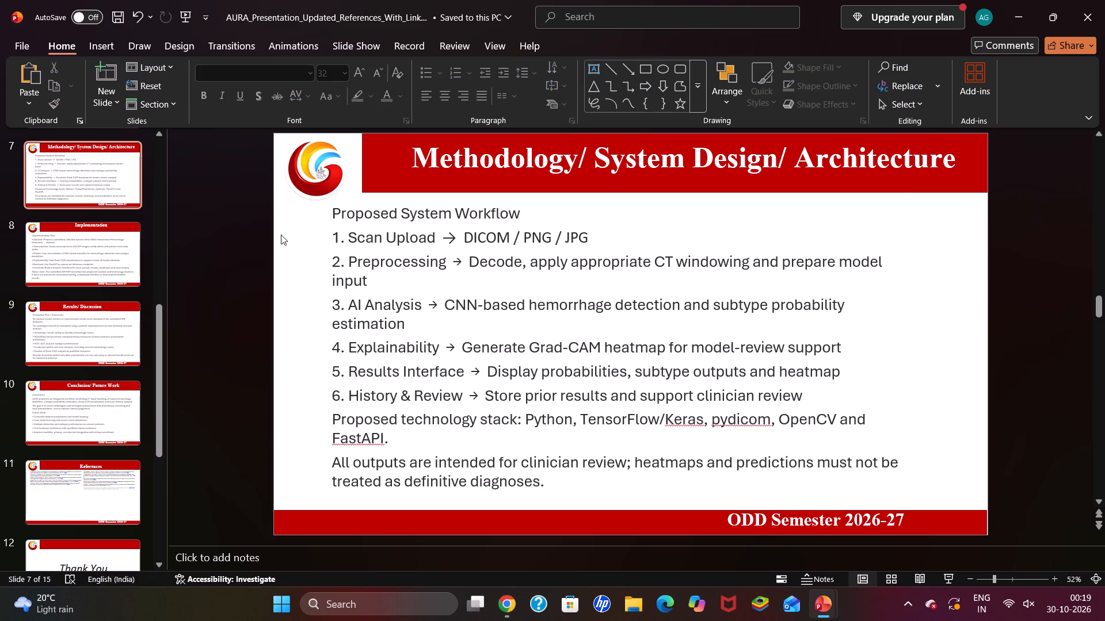
Review the AURA presentation's title and Contents slides, the remaining slide thumbnails, and the Technical Approach slide.
scroll(69, 235, up, 7)
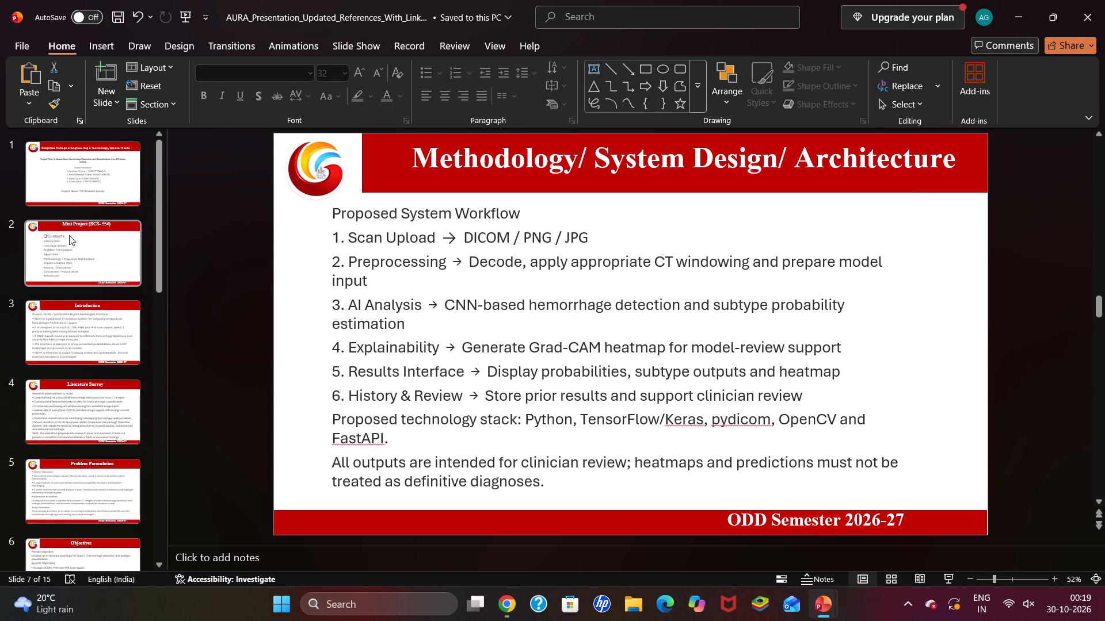
scroll(69, 235, up, 1)
click(73, 185)
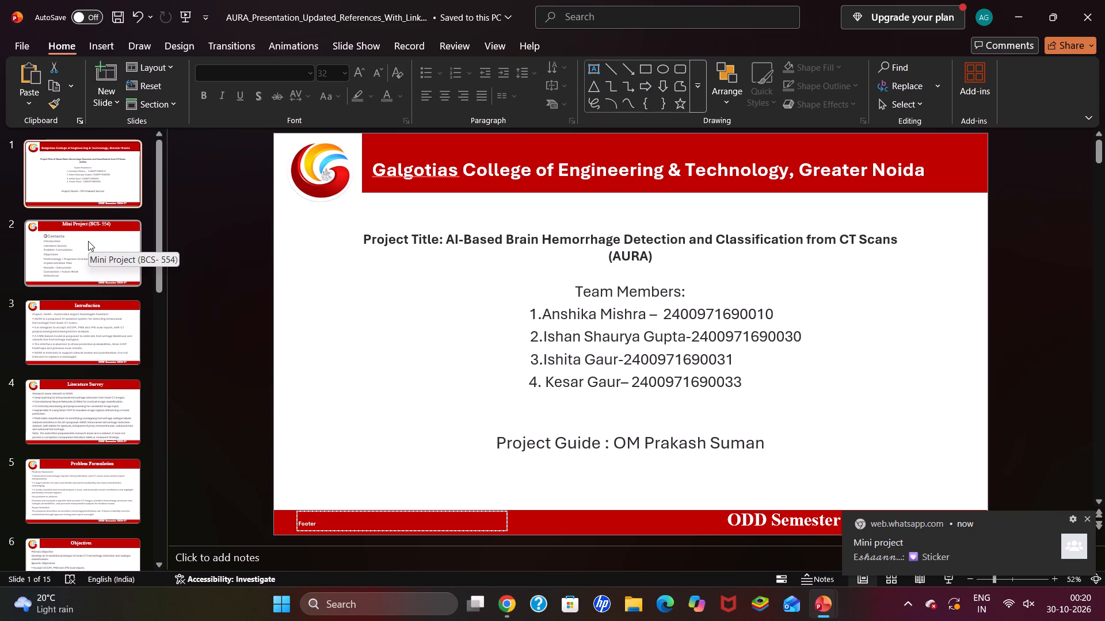
click(88, 241)
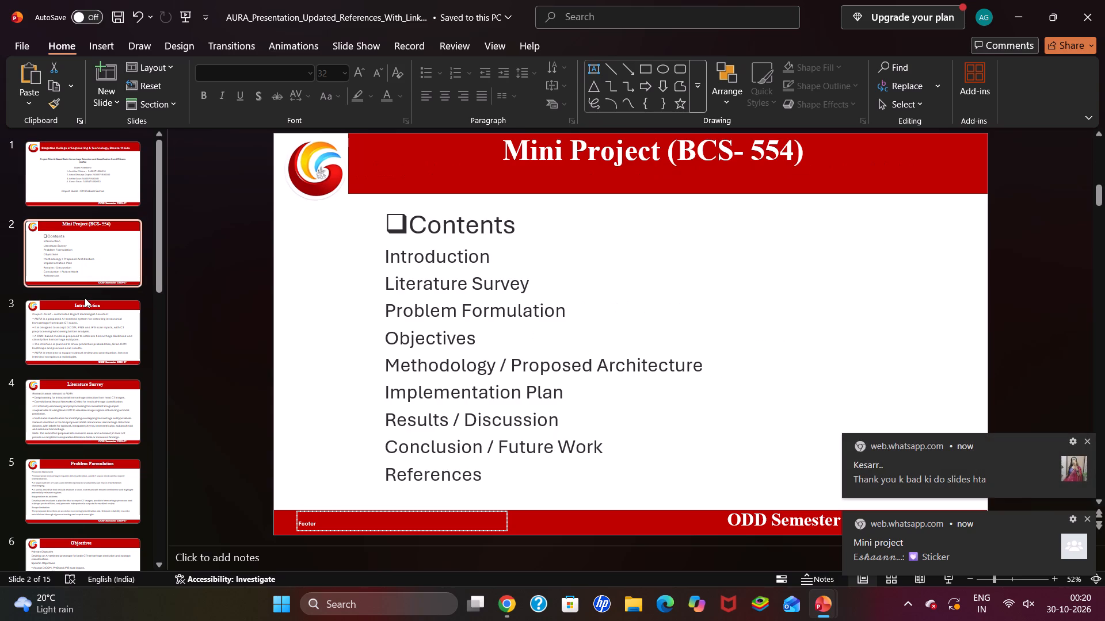
click(85, 298)
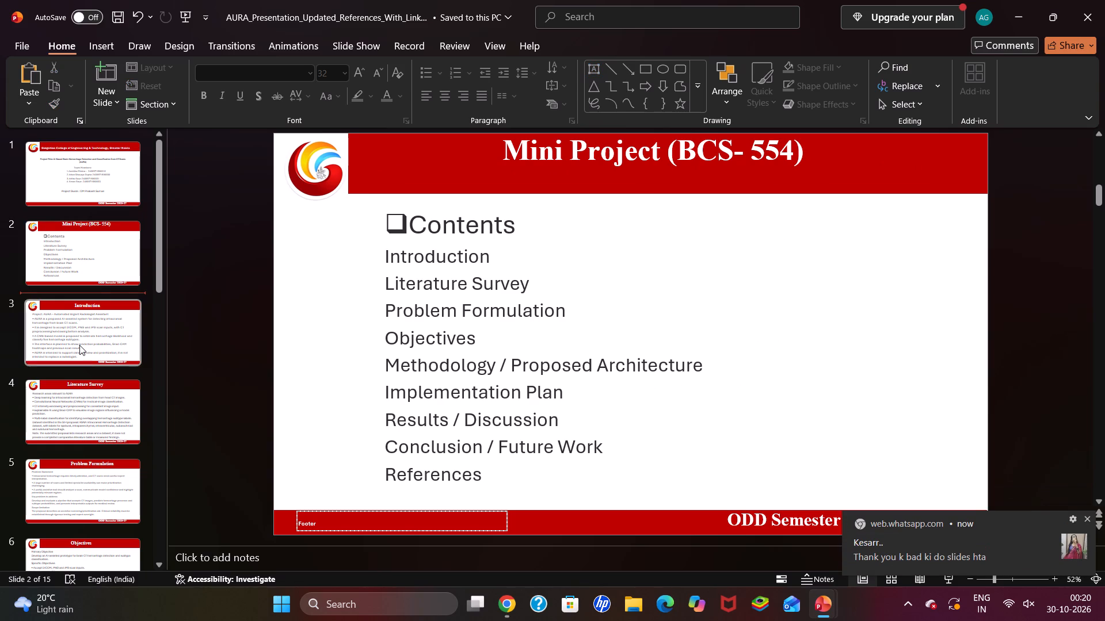
scroll(79, 345, down, 19)
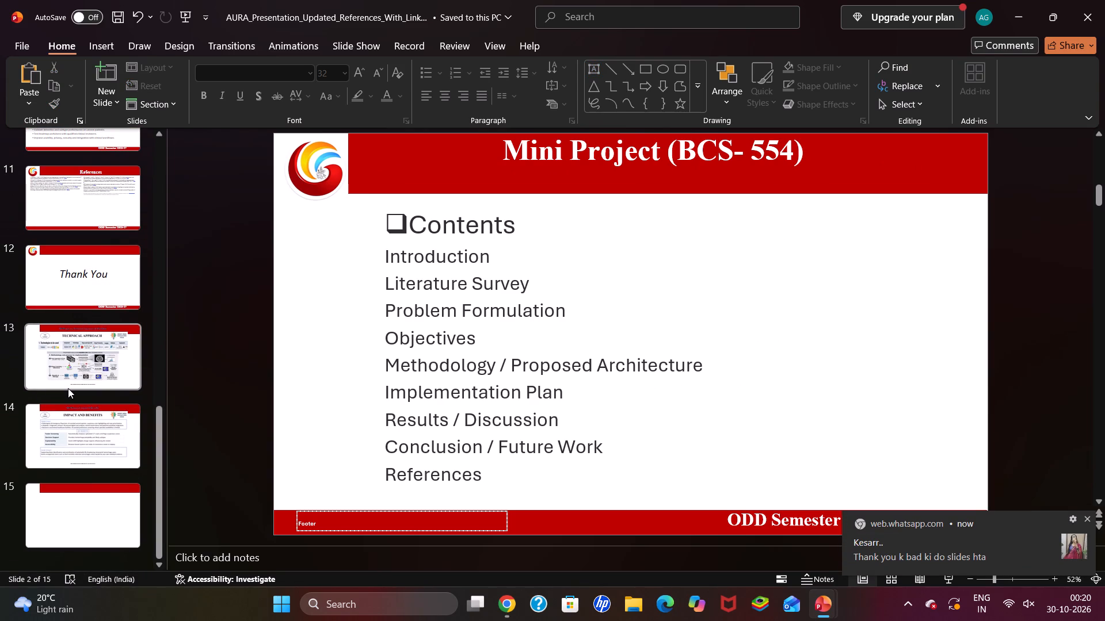
click(71, 350)
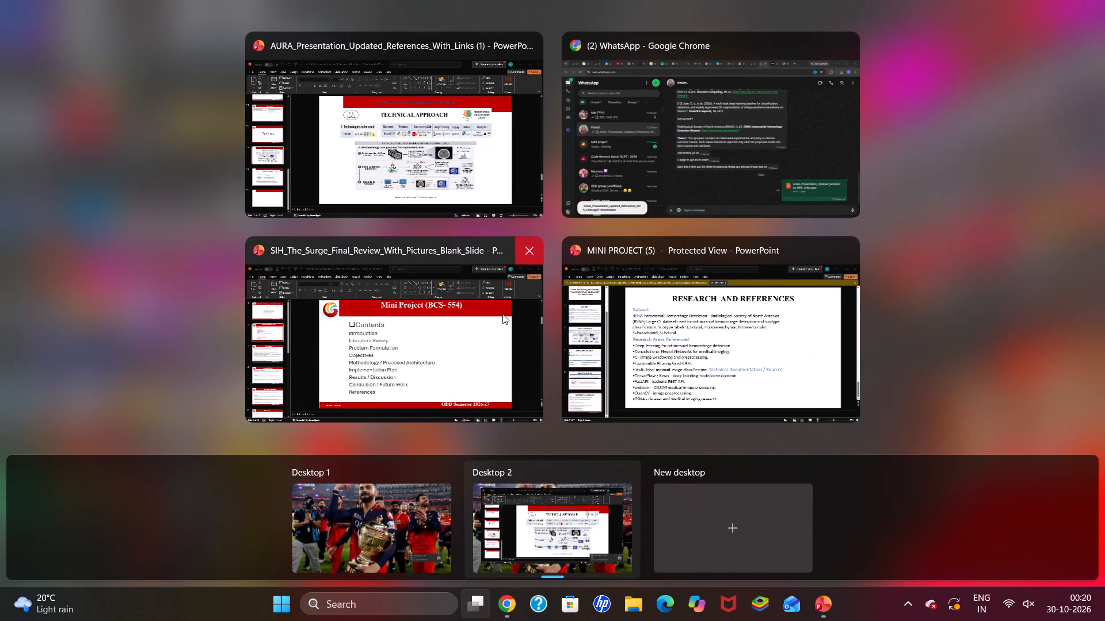
Switch to the SIH_The_Surge_Final_Review_With_Pictures_Blank_Slide presentation.
click(502, 314)
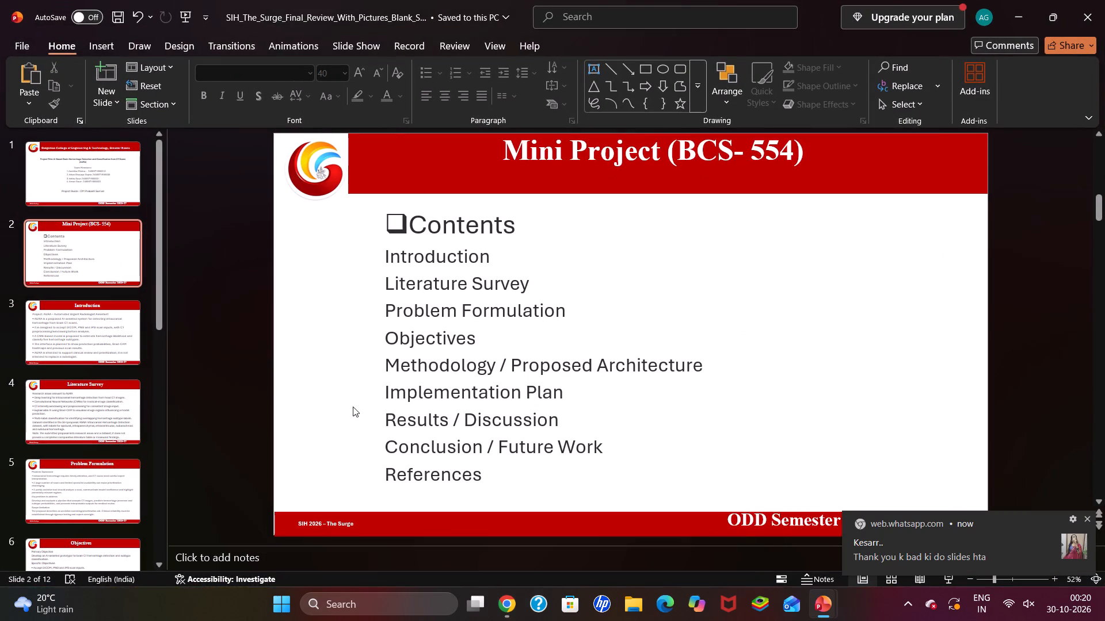
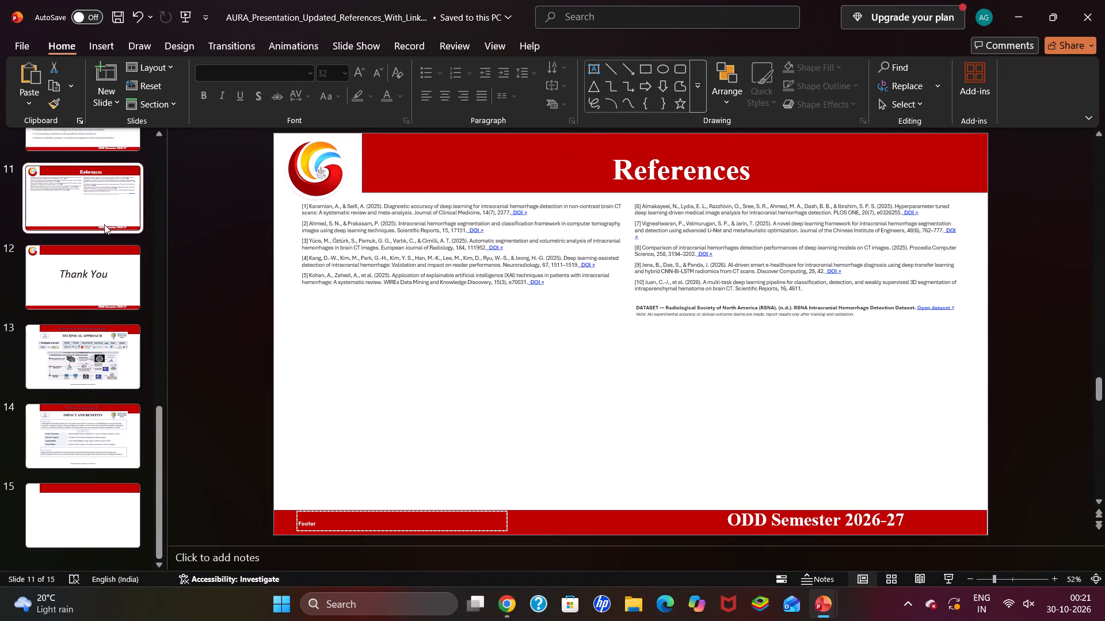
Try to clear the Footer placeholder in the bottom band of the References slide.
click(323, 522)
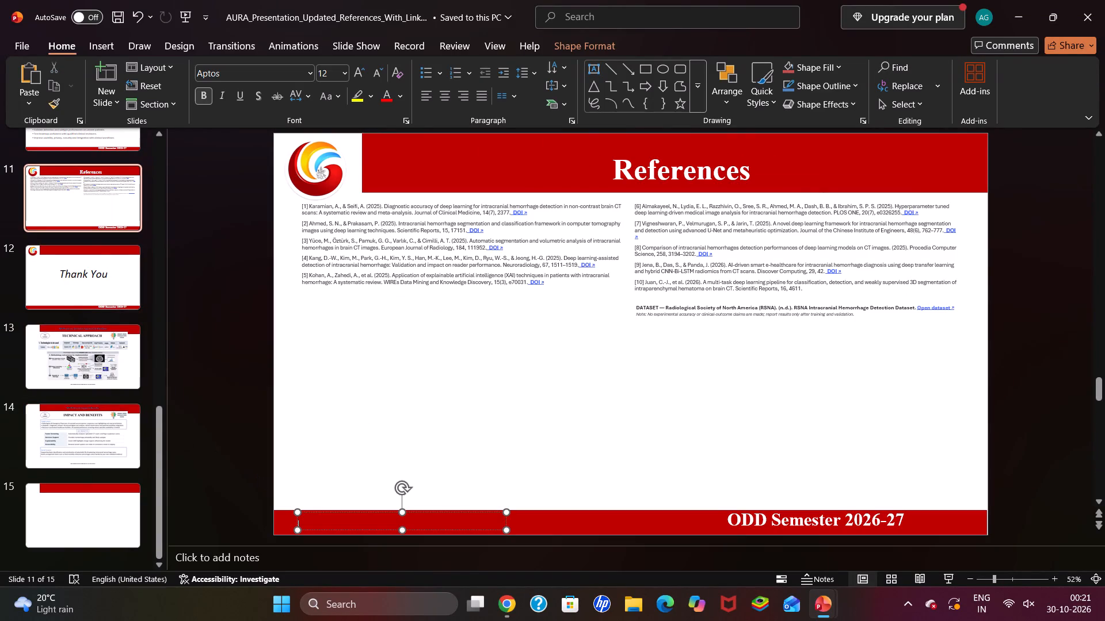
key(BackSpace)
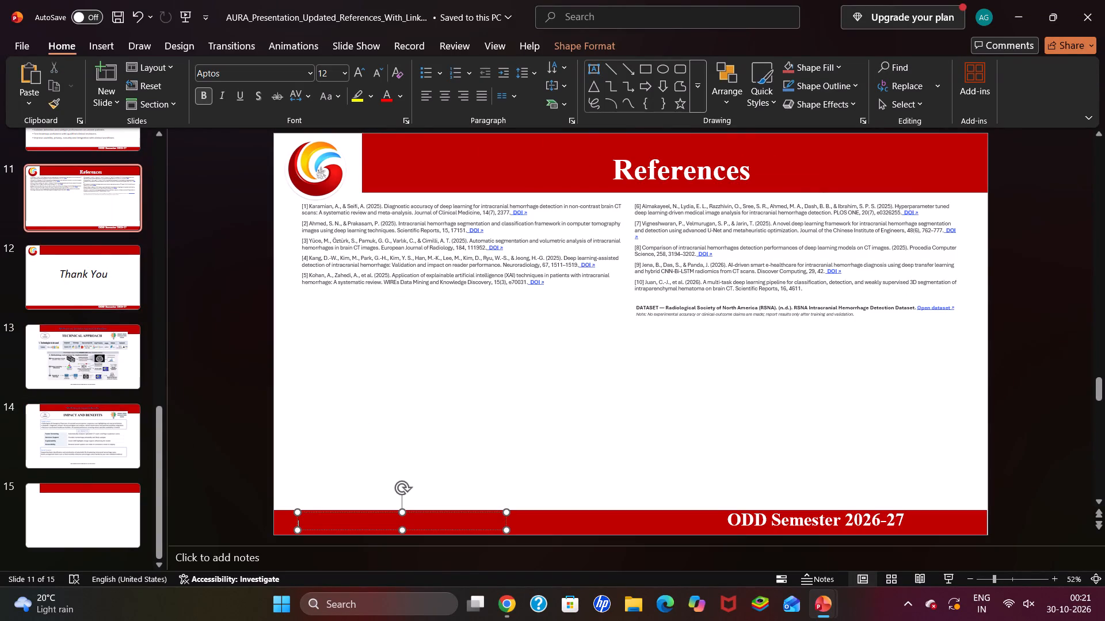
Move the text box with references [6] to [10] from the second column to beneath references [1] to [5].
click(413, 450)
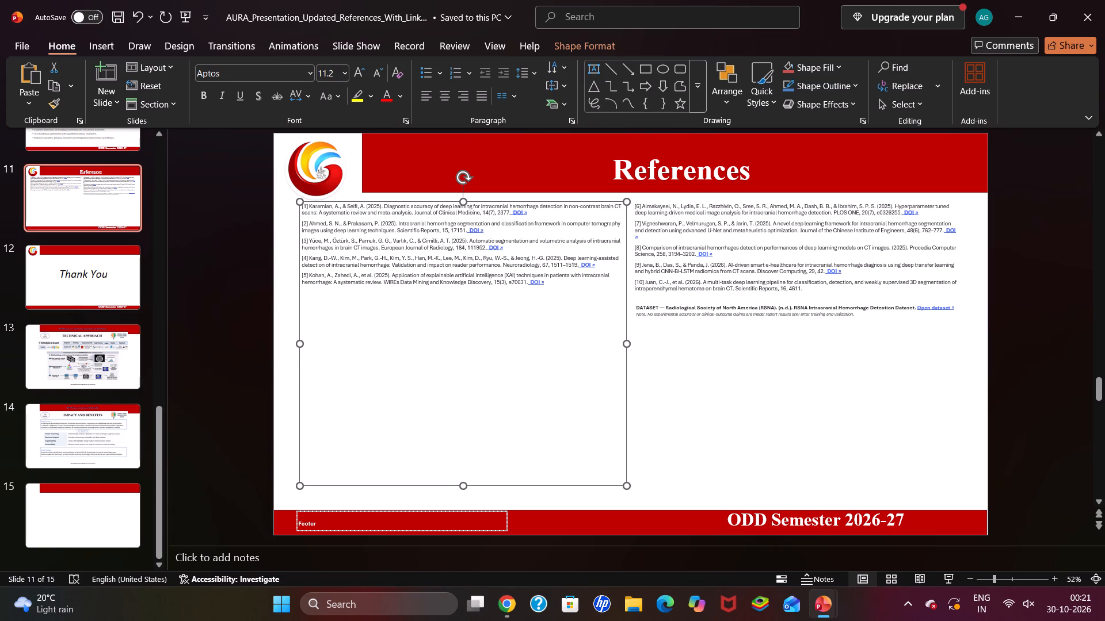
drag(636, 206, 652, 214)
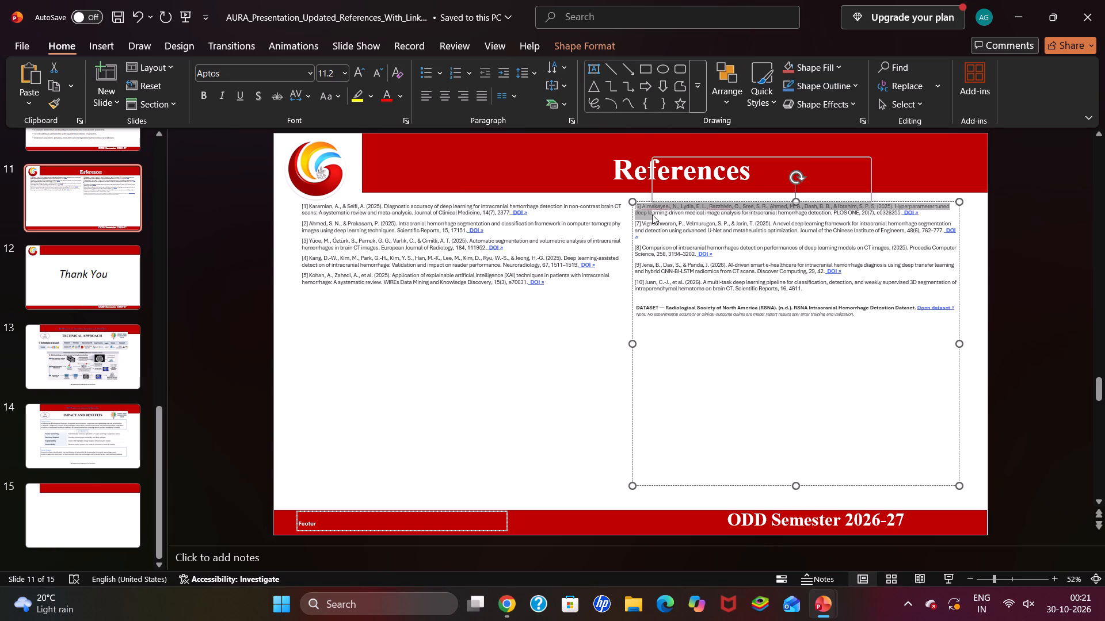
click(680, 356)
drag(694, 261, 671, 283)
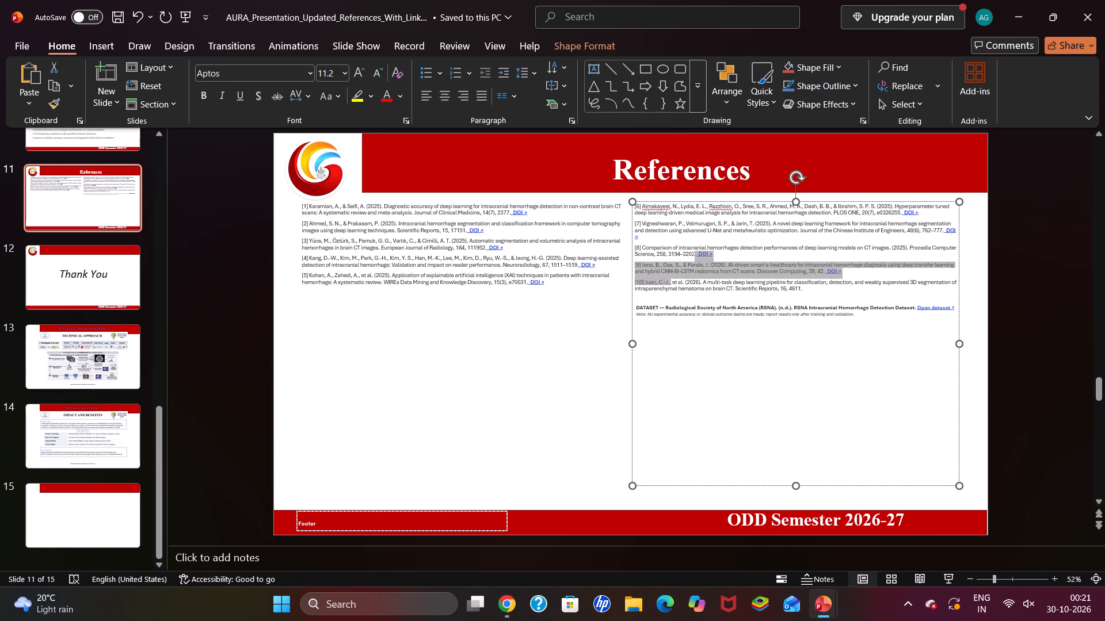
drag(671, 283, 679, 271)
click(676, 353)
right_click(676, 353)
right_click(676, 353)
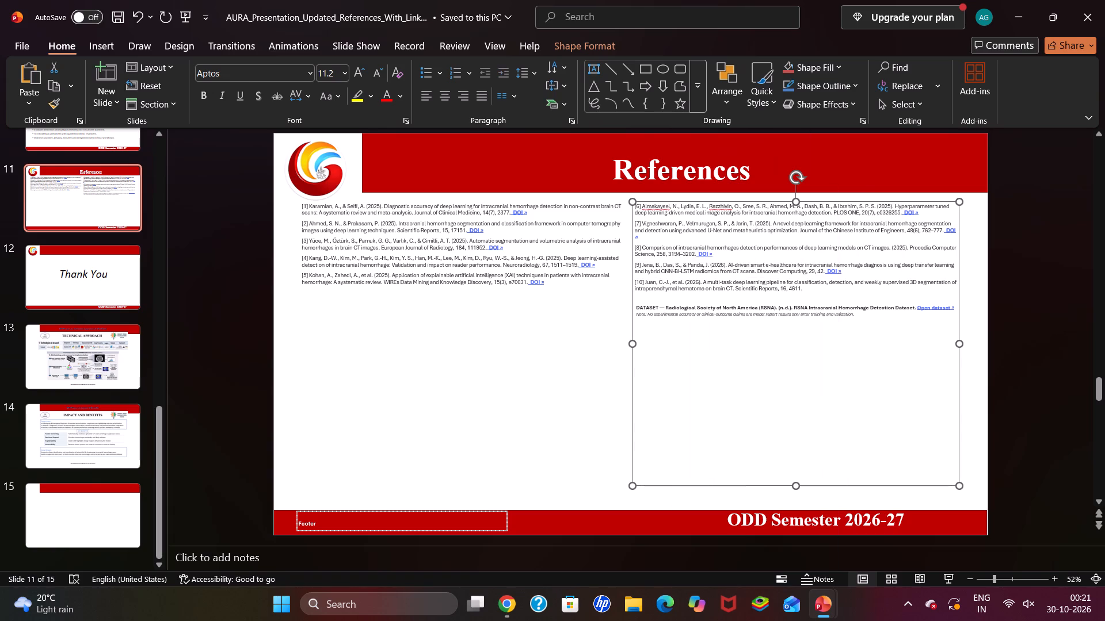
click(667, 350)
drag(695, 348, 428, 439)
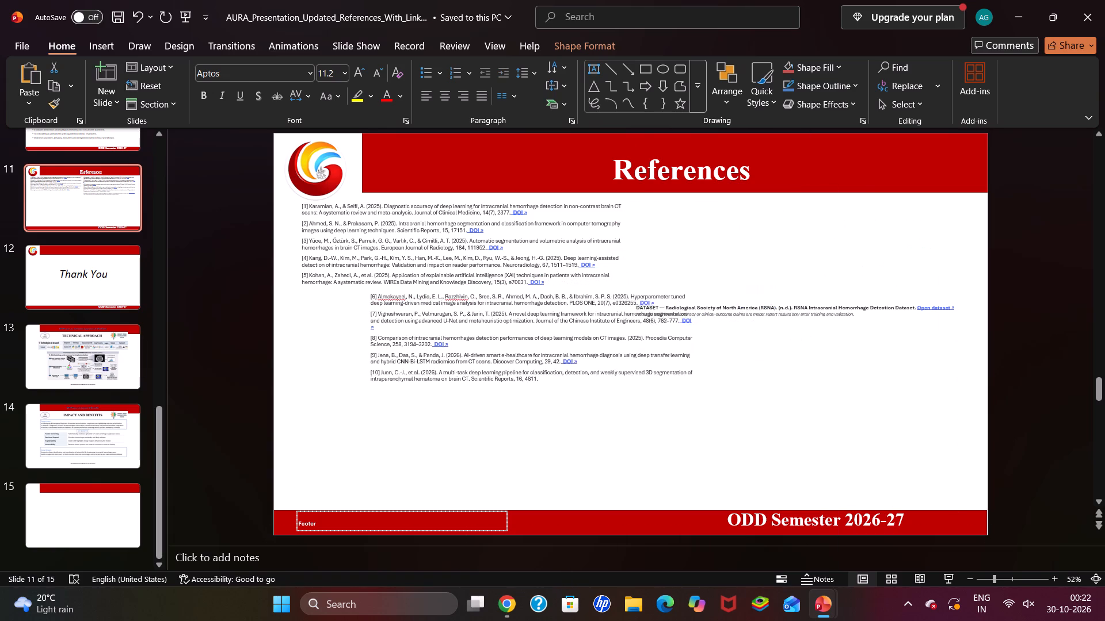
drag(428, 439, 369, 448)
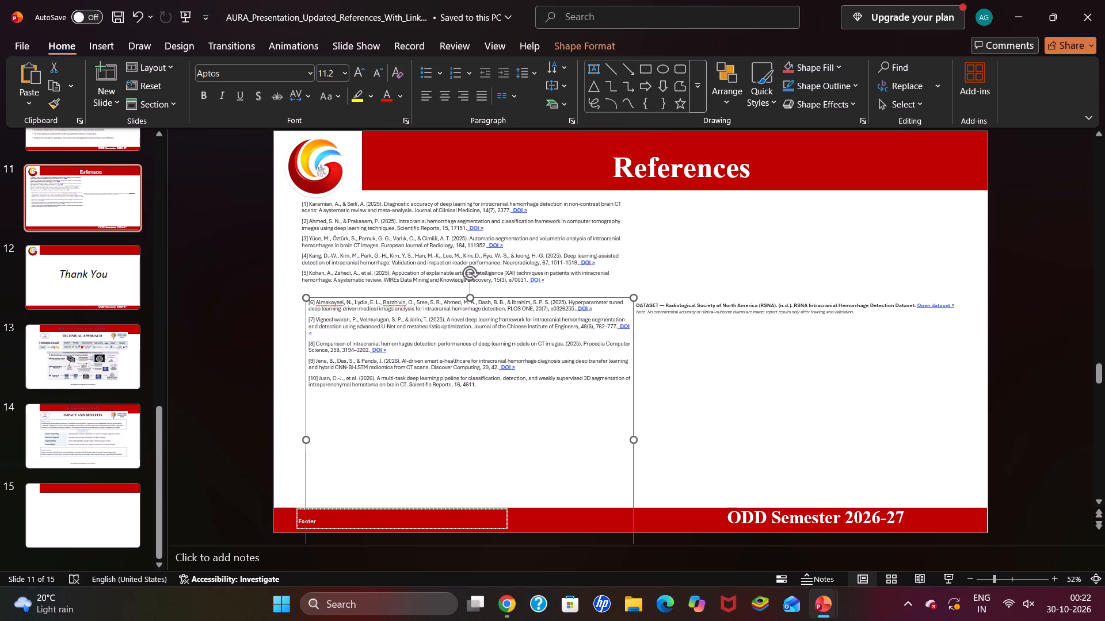
Move the DATASET note text box below references [6] to [10], just above the red footer band.
drag(677, 309, 652, 362)
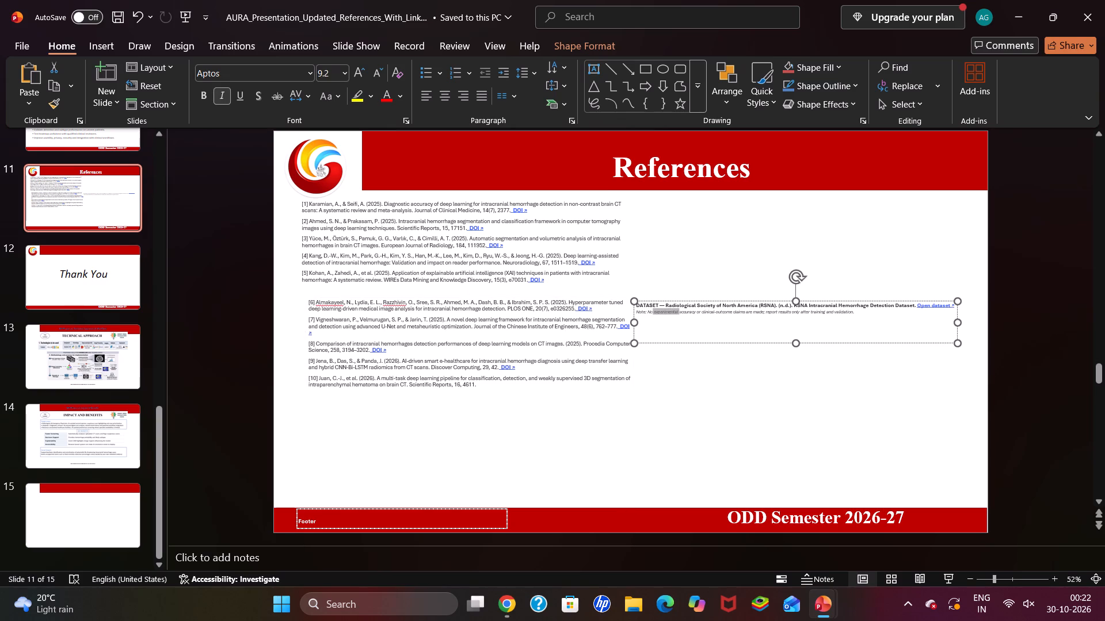
drag(652, 362, 657, 350)
click(667, 371)
drag(726, 301, 725, 318)
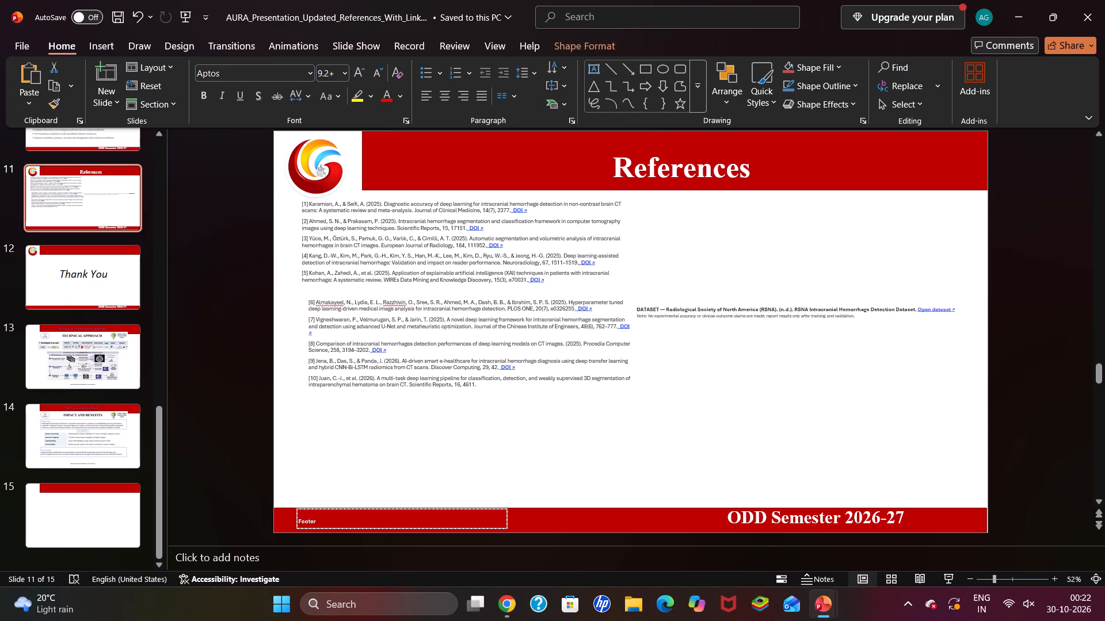
drag(725, 318, 401, 516)
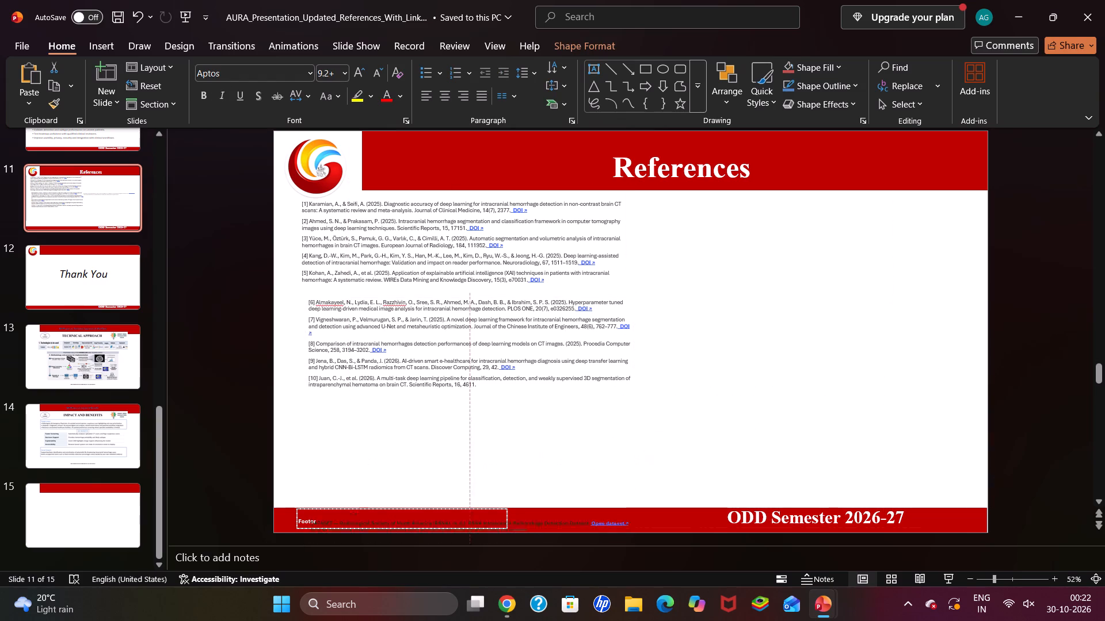
drag(401, 516, 401, 459)
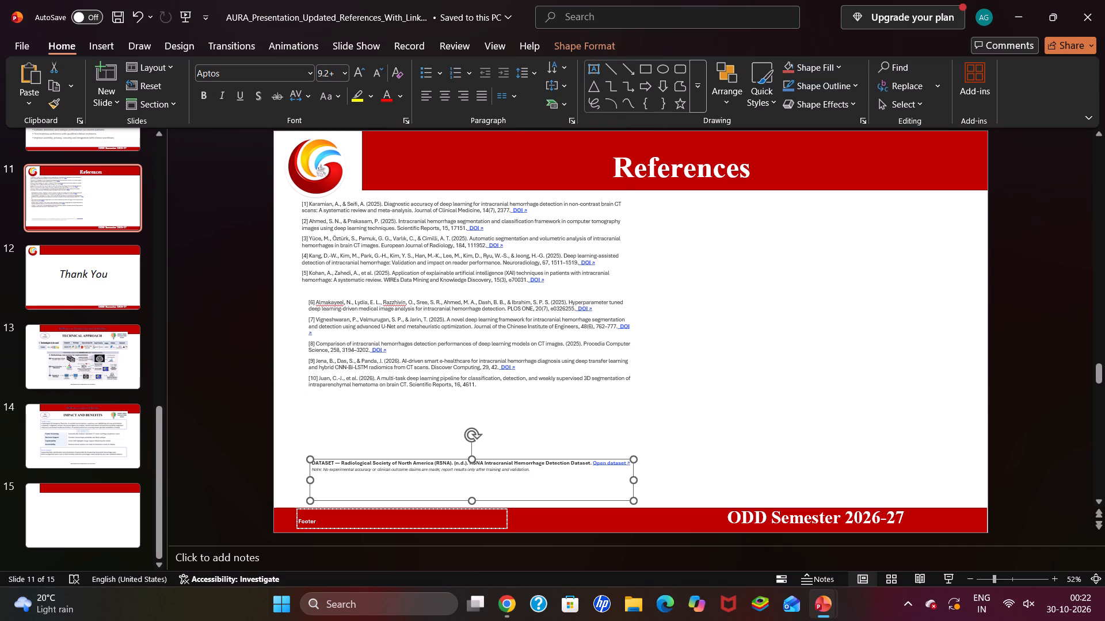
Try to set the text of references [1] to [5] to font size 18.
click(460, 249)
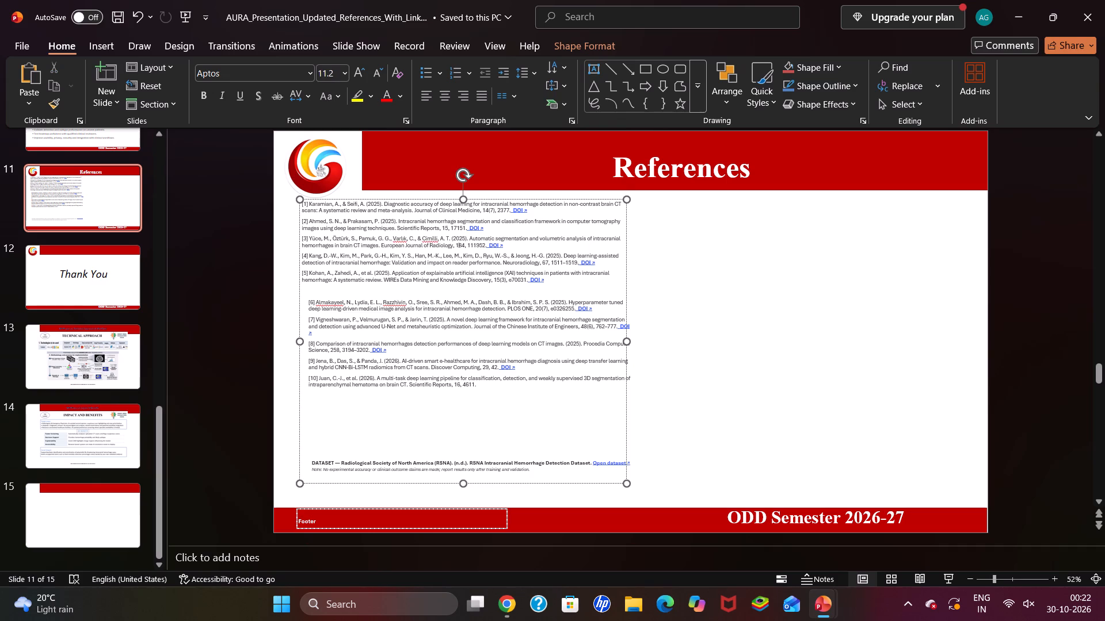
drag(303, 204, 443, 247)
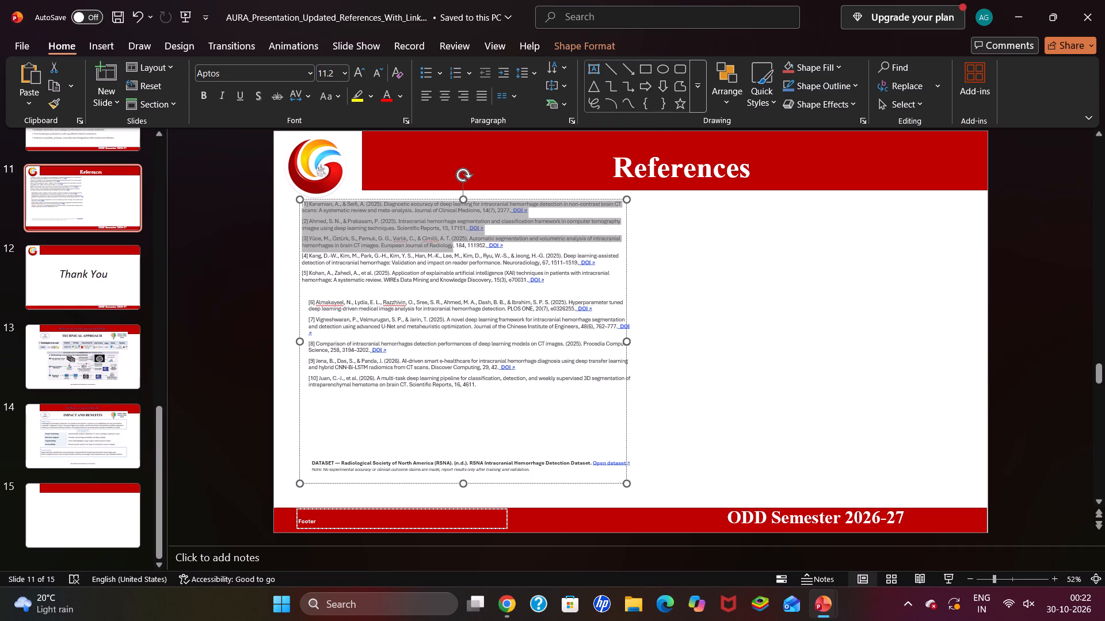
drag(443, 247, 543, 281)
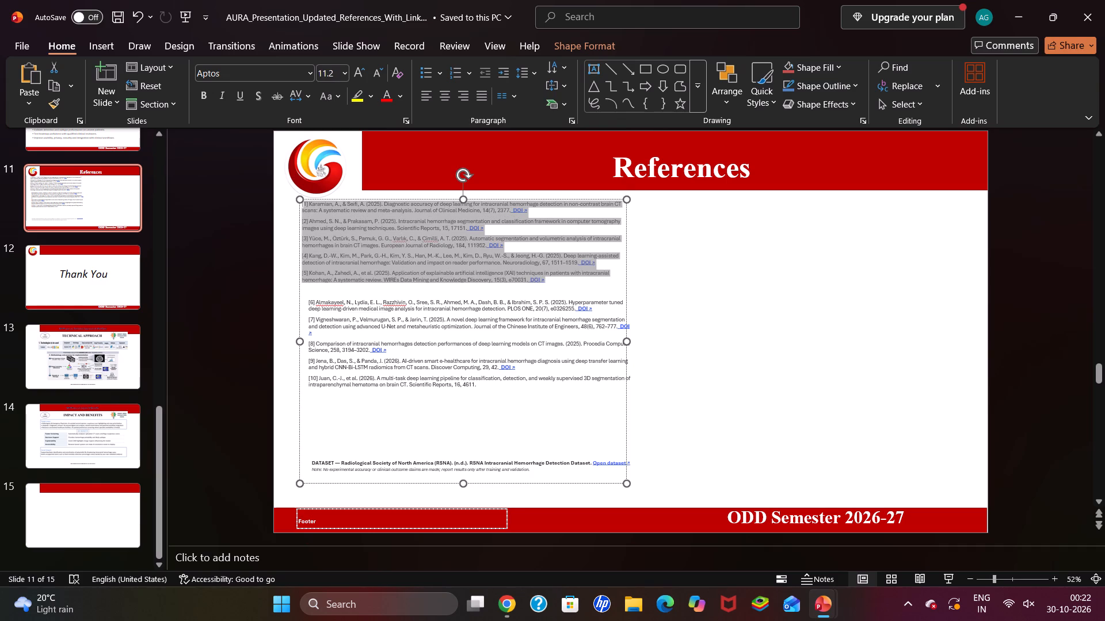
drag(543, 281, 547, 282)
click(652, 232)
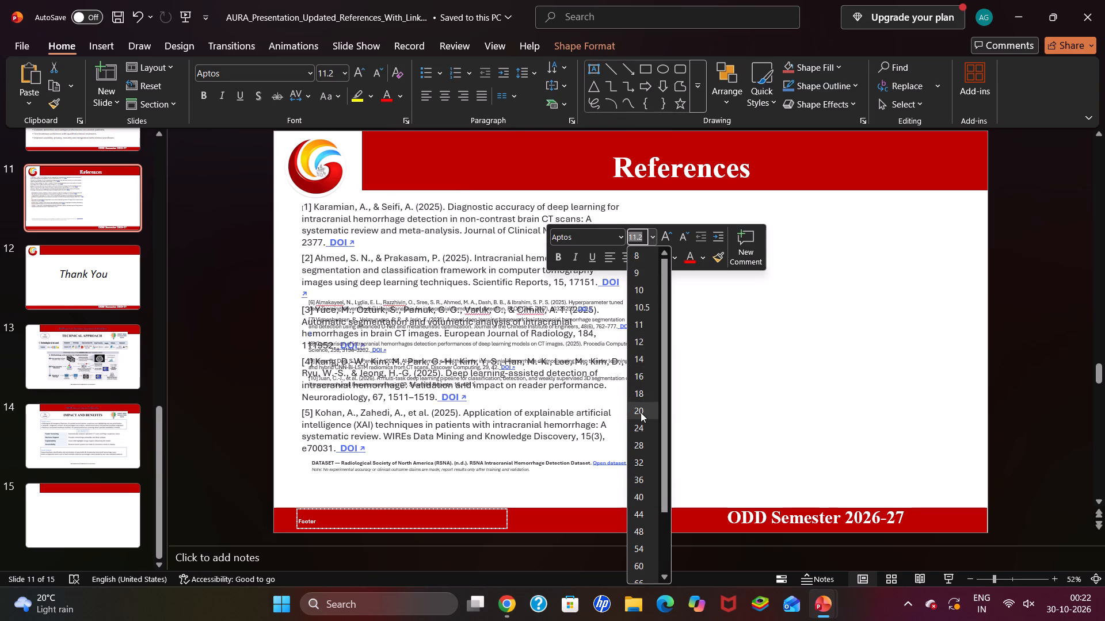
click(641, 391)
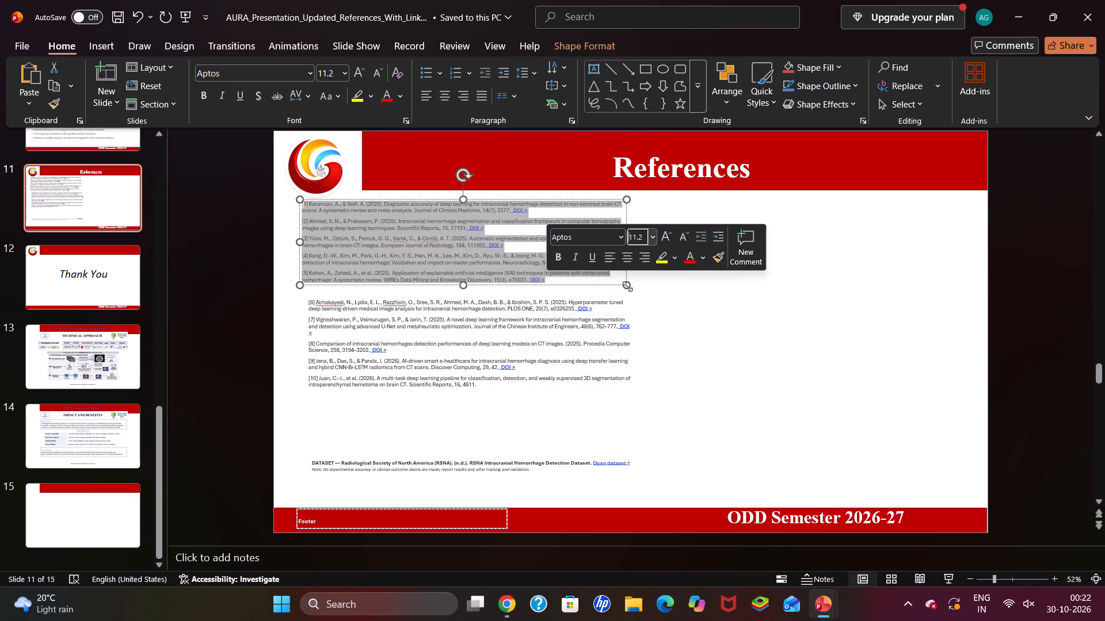
Widen the references [1] to [5] text box to span nearly the full width of the slide.
drag(627, 286, 935, 299)
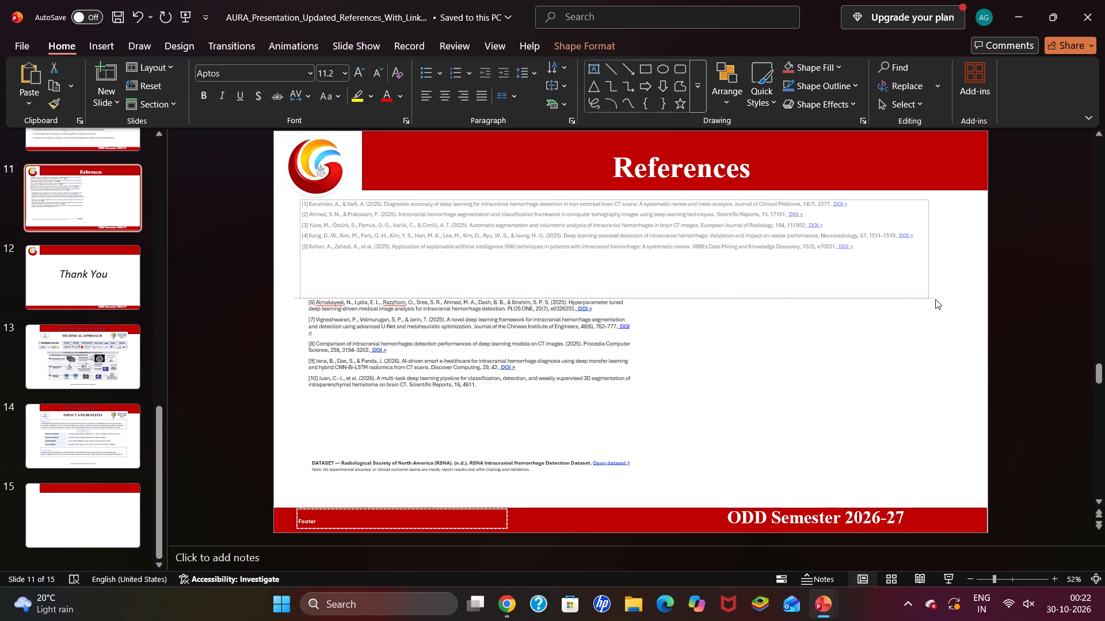
drag(935, 299, 1038, 313)
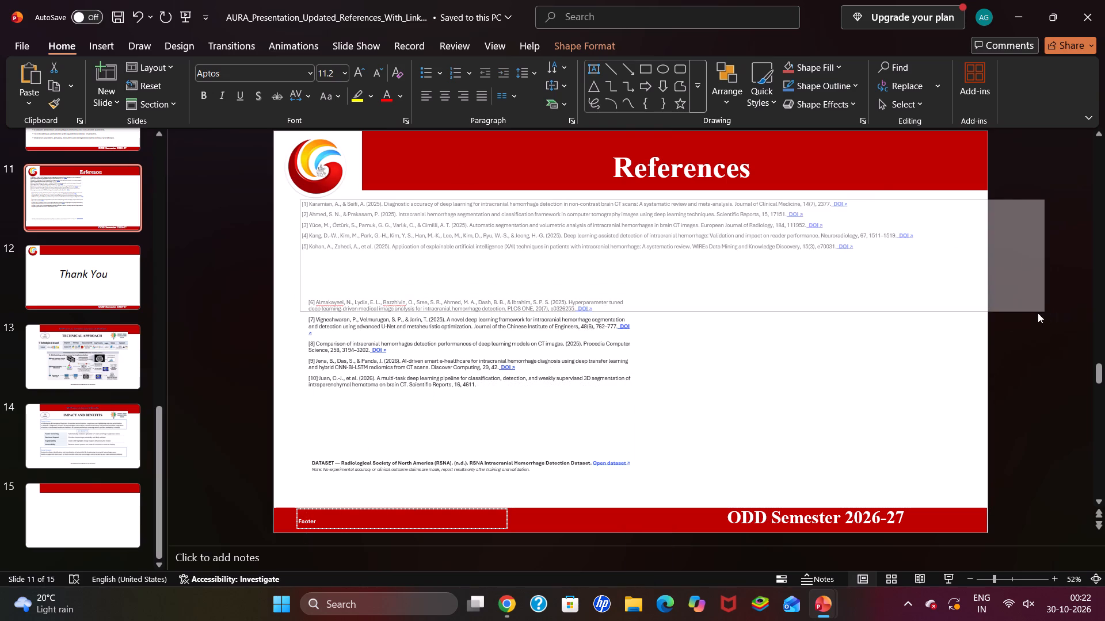
drag(1038, 313, 976, 333)
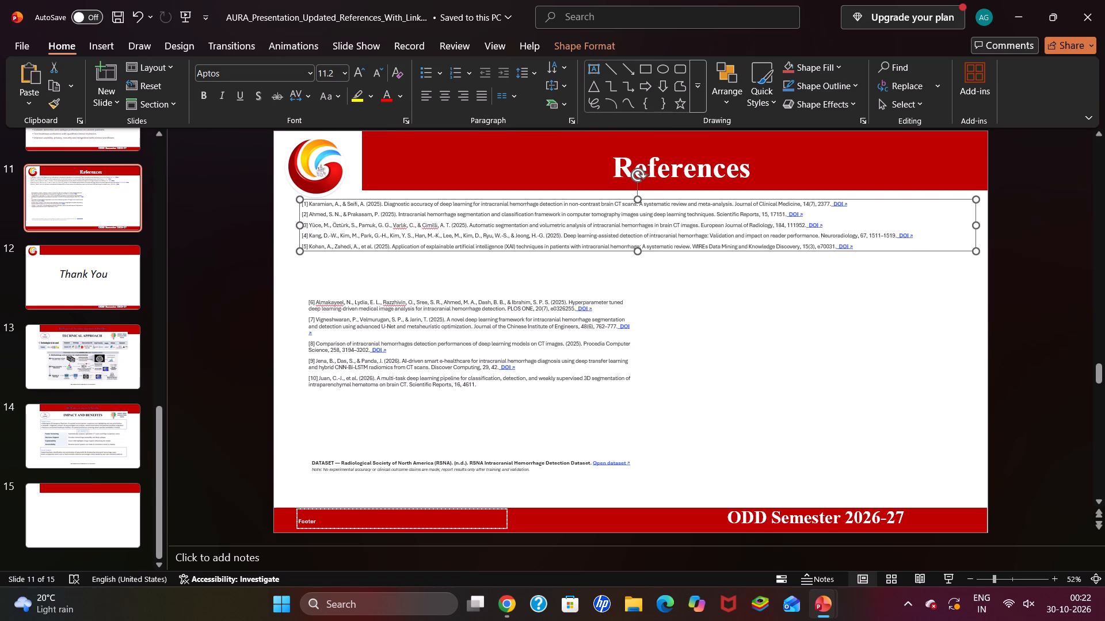
Reposition the references [6] to [10] text box closer to references [1] to [5] and widen it across the slide.
click(586, 324)
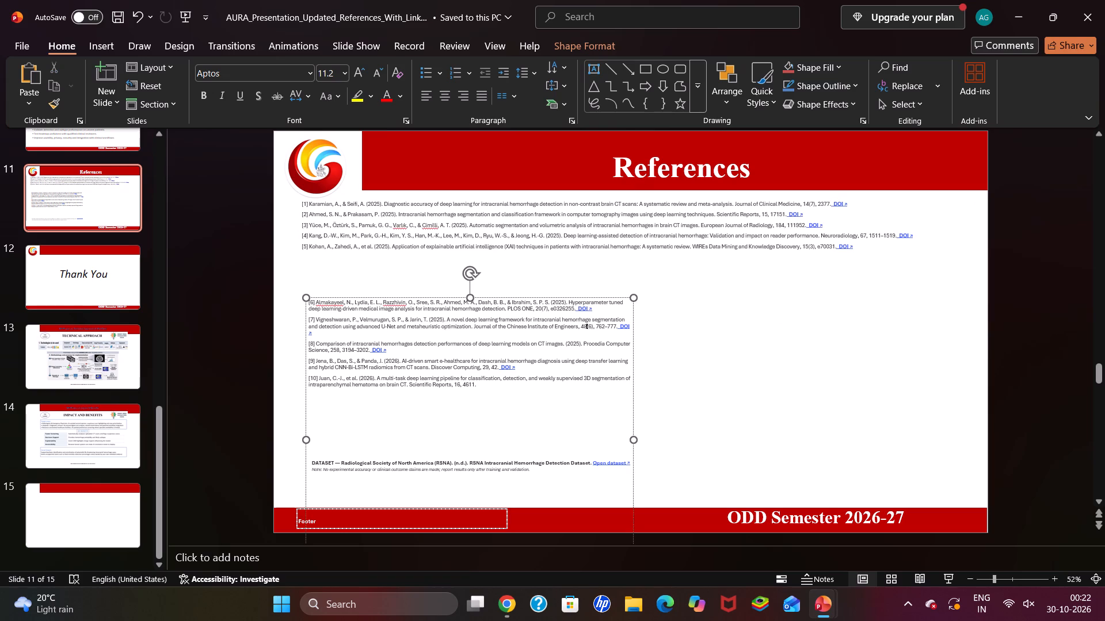
drag(627, 432, 714, 400)
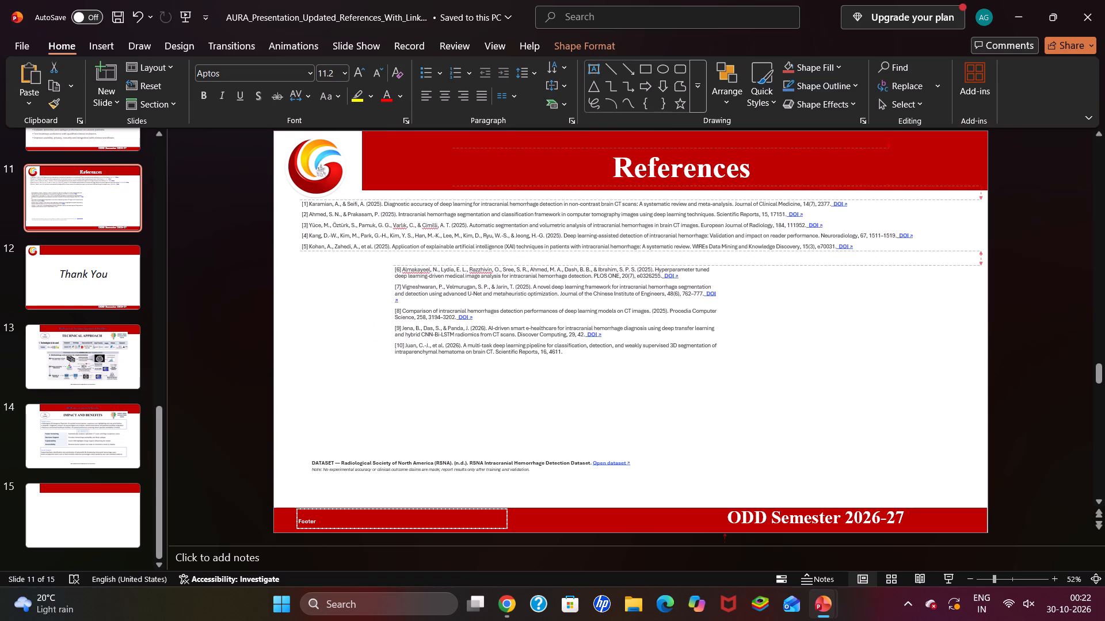
drag(714, 400, 638, 400)
drag(635, 451, 639, 403)
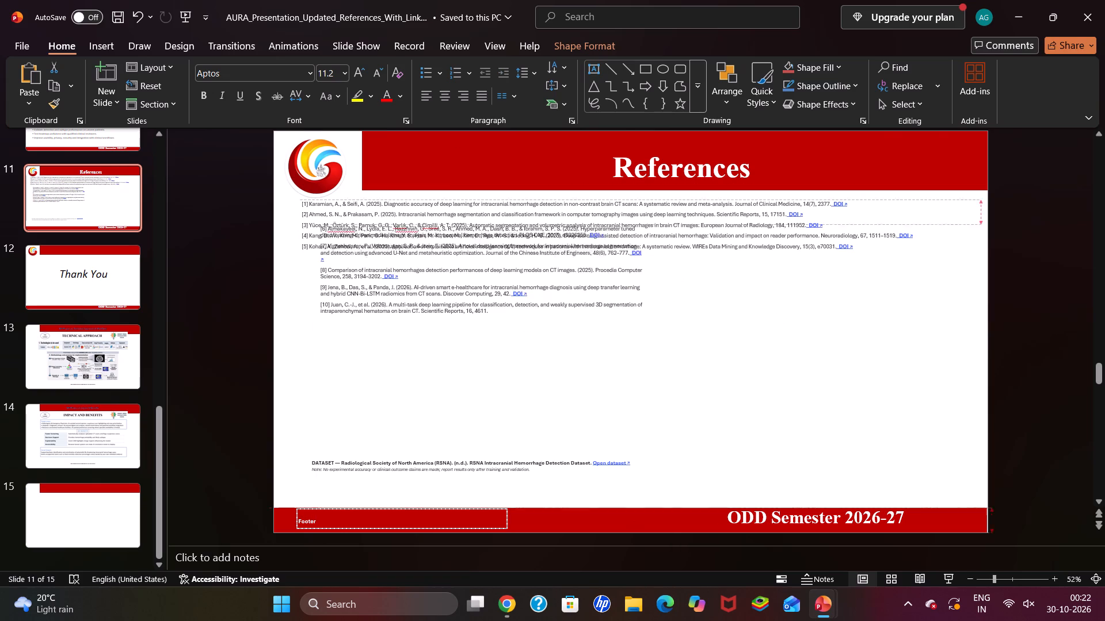
drag(639, 403, 656, 262)
drag(662, 361, 946, 394)
drag(843, 323, 855, 402)
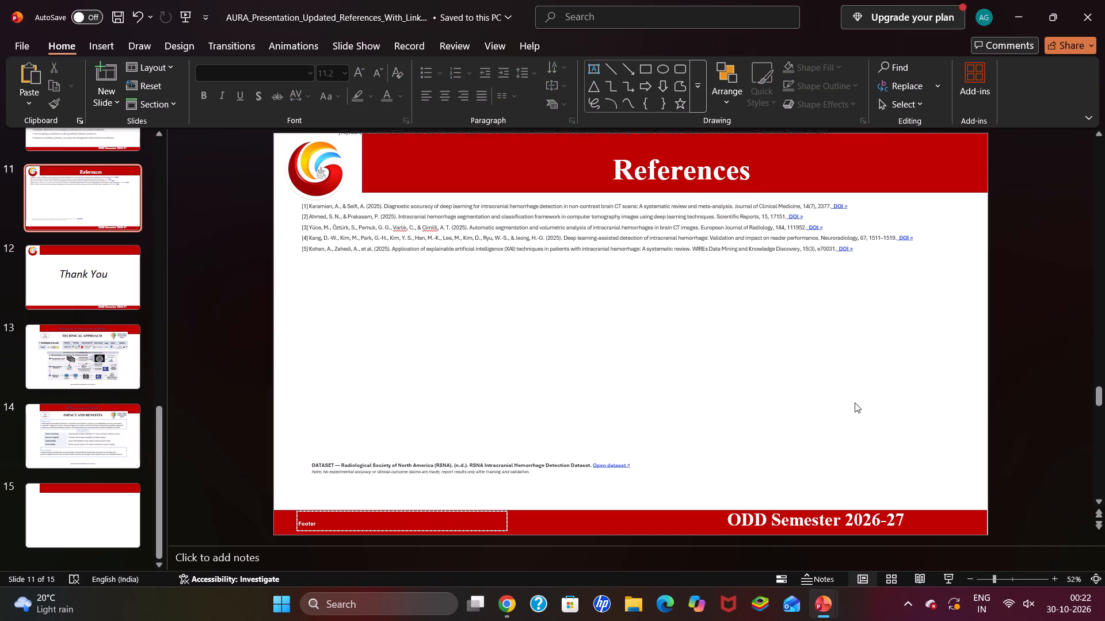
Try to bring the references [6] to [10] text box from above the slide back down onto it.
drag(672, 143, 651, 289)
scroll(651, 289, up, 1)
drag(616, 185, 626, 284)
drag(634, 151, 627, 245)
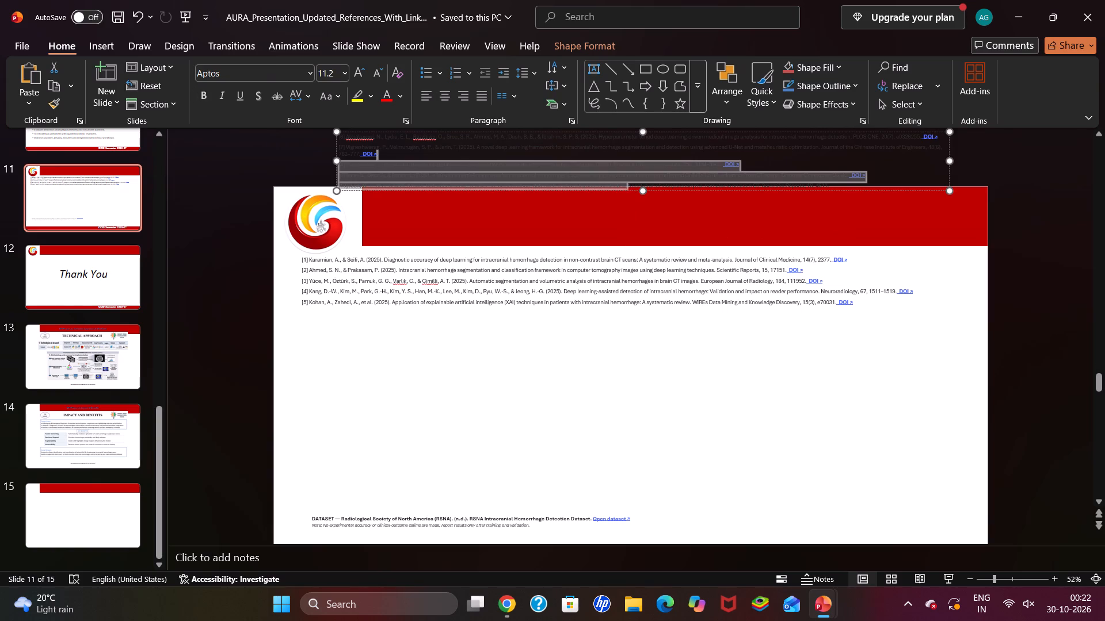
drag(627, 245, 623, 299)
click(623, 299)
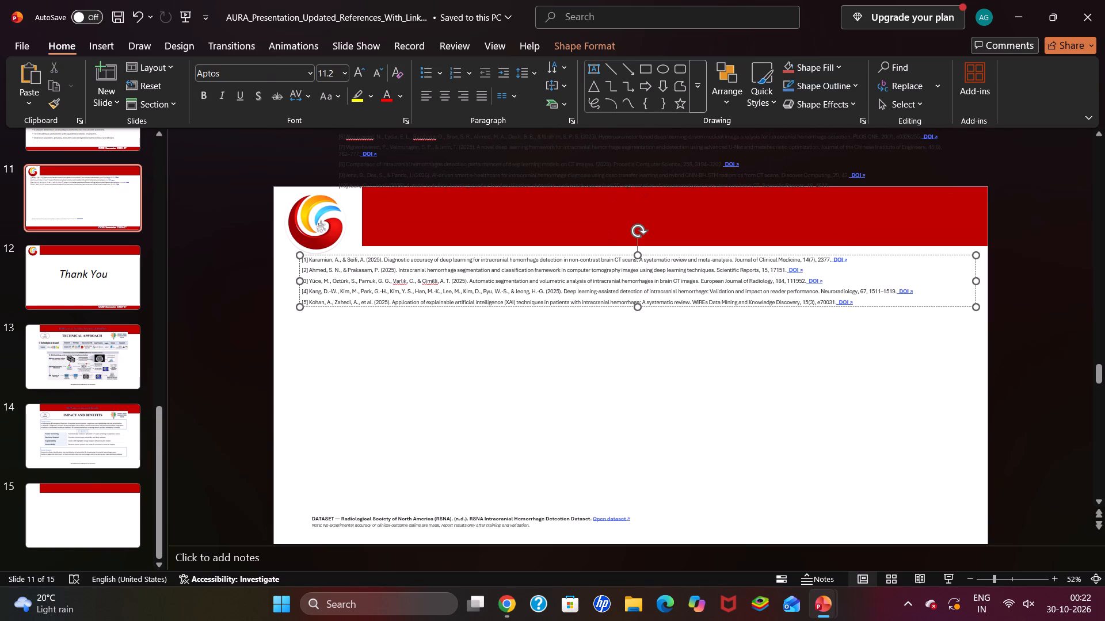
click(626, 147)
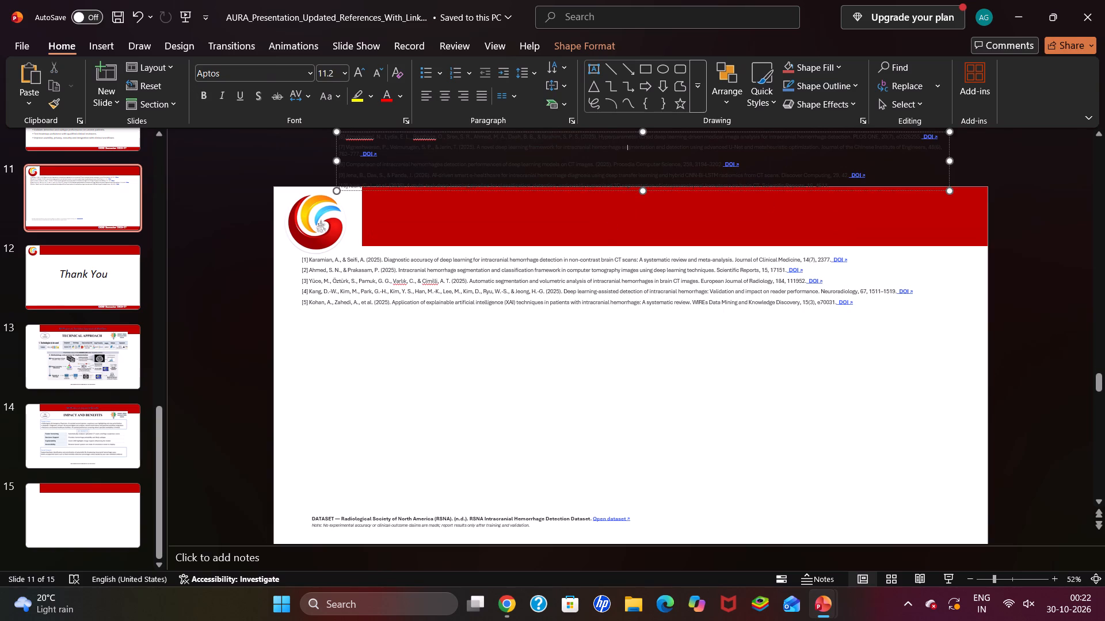
Extend the left edge of the references [6] to [10] text box to line up with the references [1] to [5] box.
drag(344, 186, 361, 228)
drag(334, 188, 302, 361)
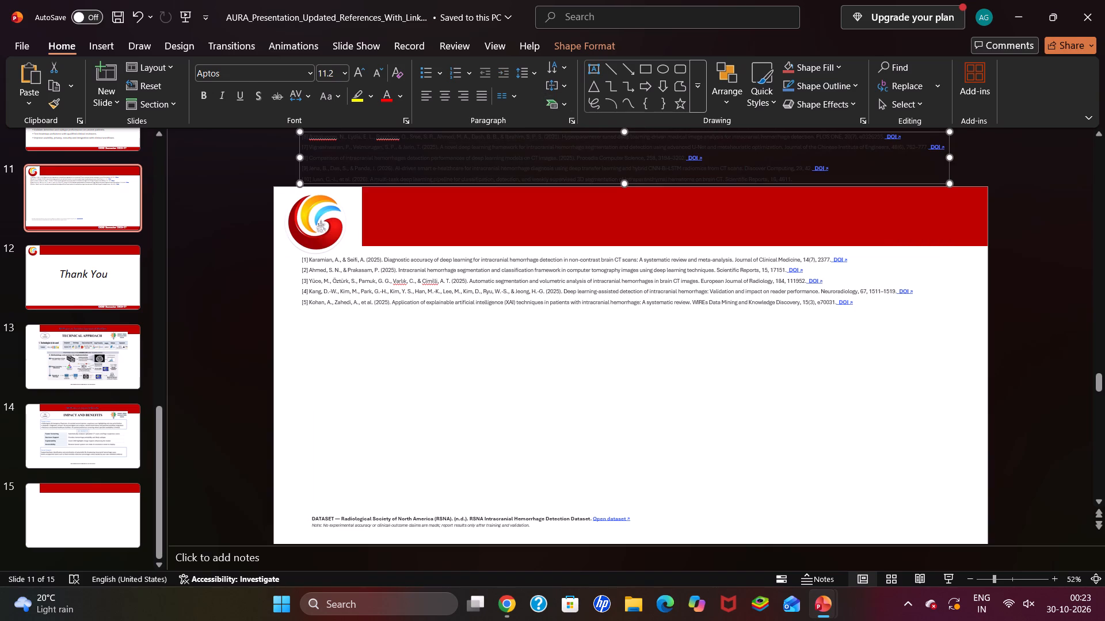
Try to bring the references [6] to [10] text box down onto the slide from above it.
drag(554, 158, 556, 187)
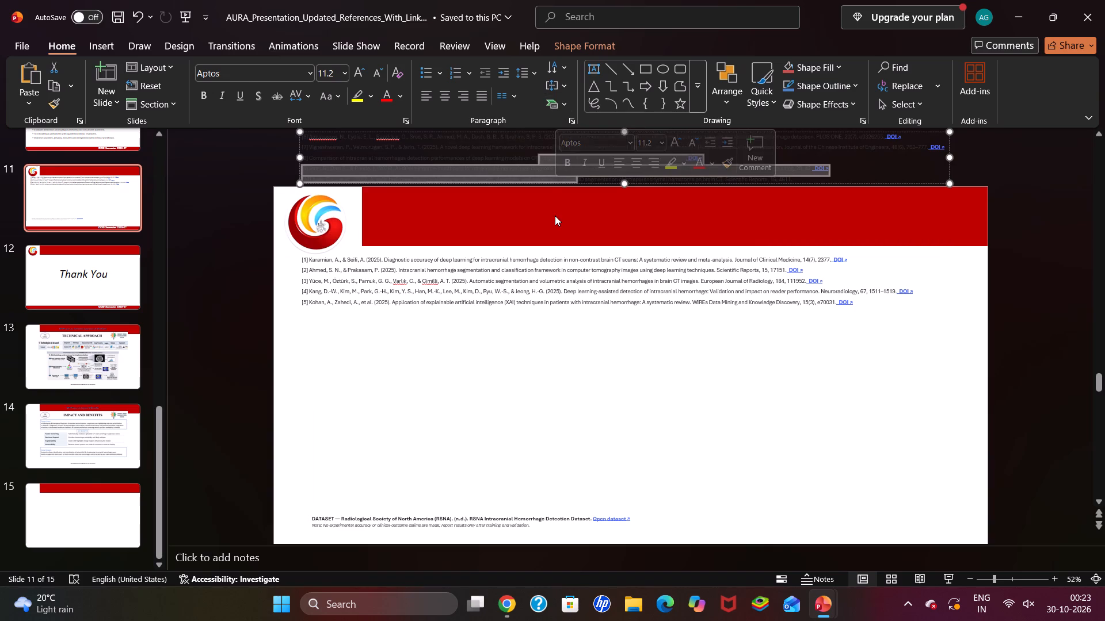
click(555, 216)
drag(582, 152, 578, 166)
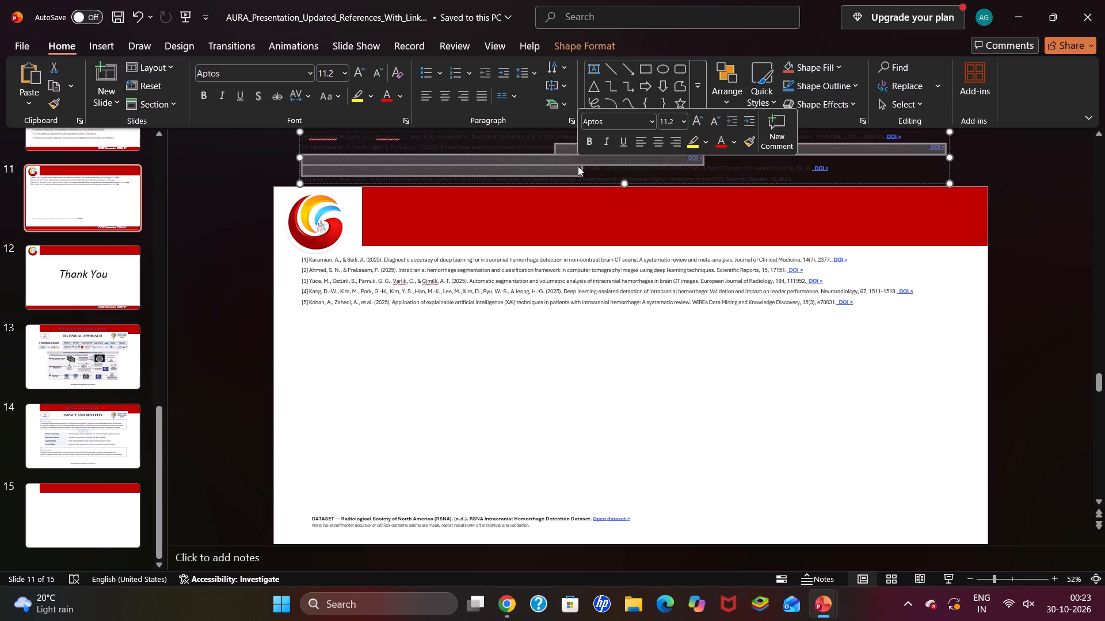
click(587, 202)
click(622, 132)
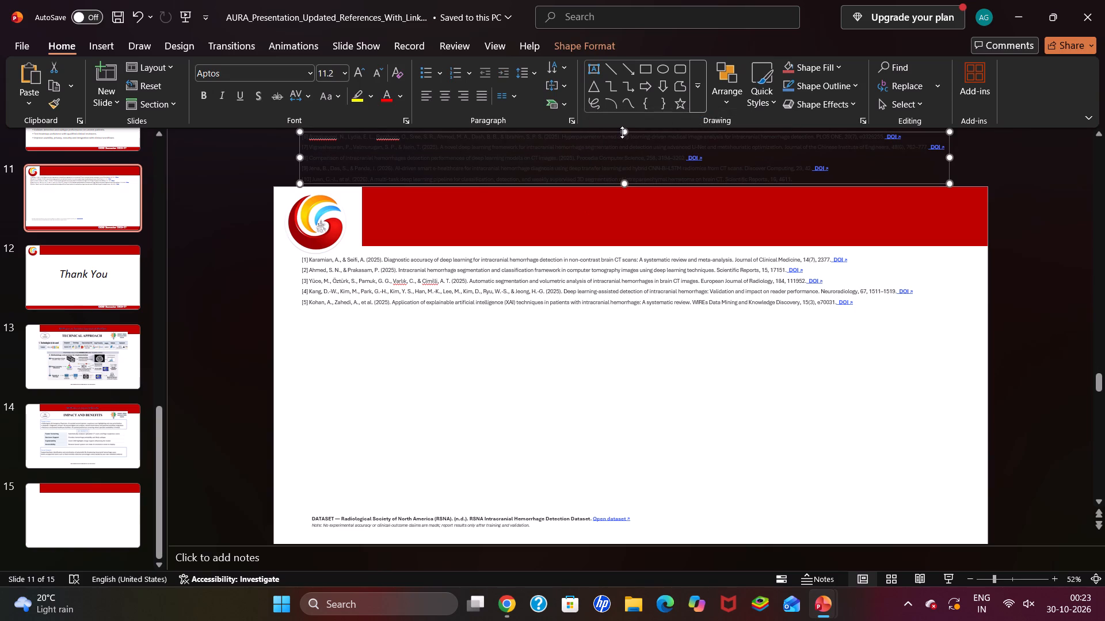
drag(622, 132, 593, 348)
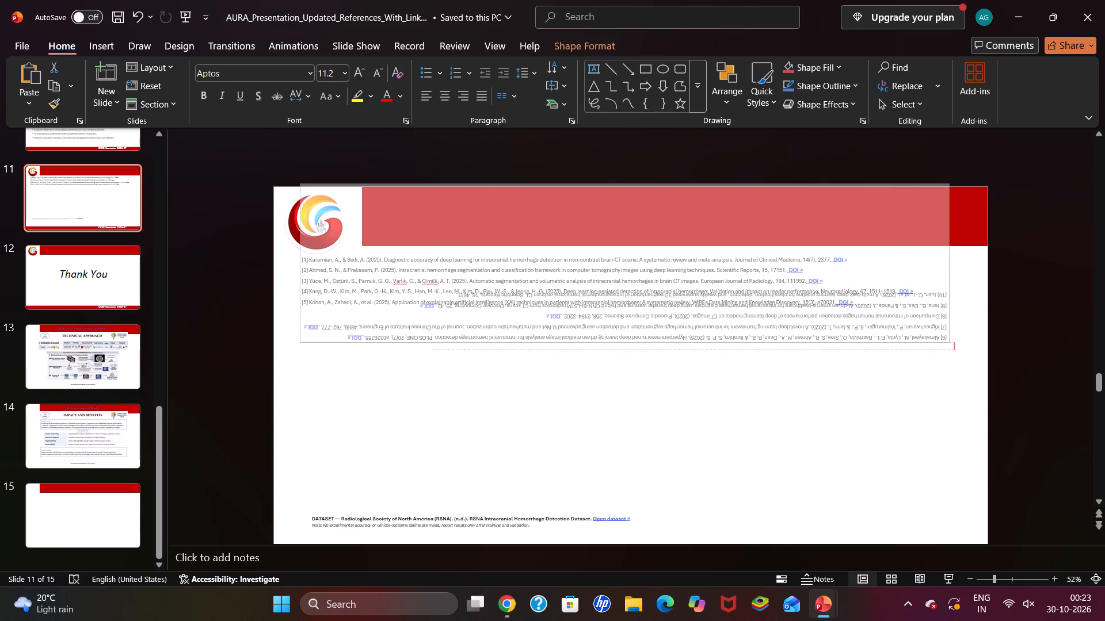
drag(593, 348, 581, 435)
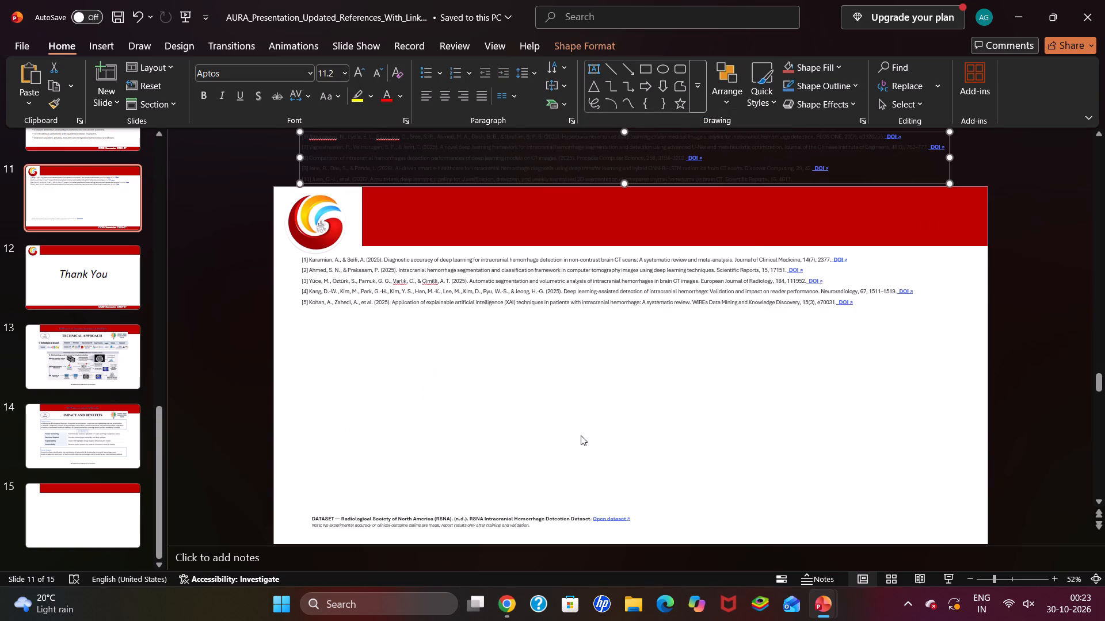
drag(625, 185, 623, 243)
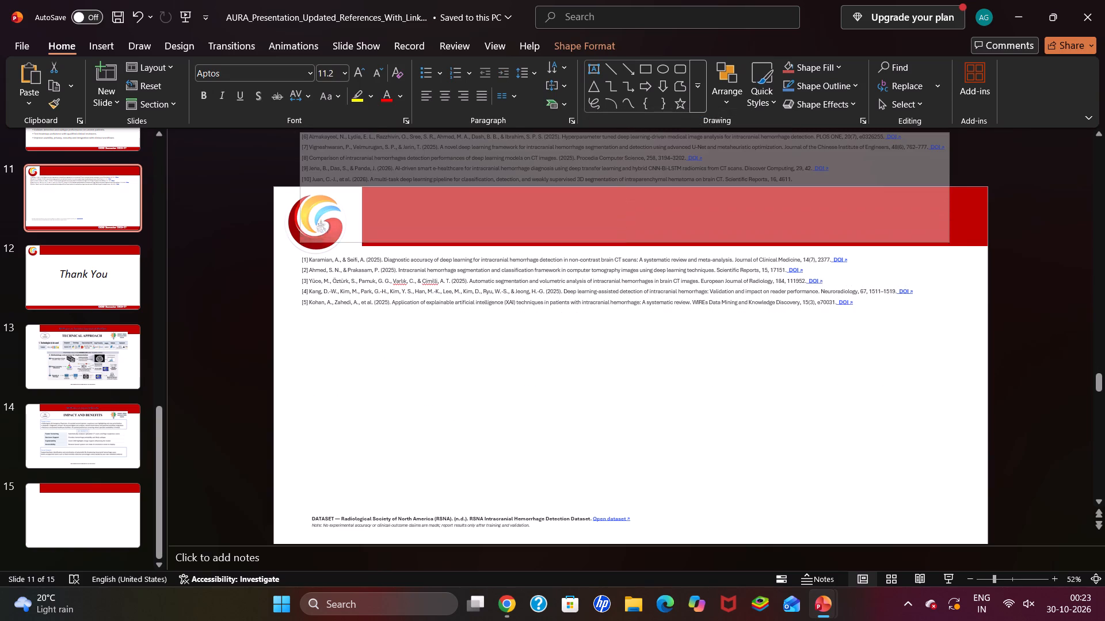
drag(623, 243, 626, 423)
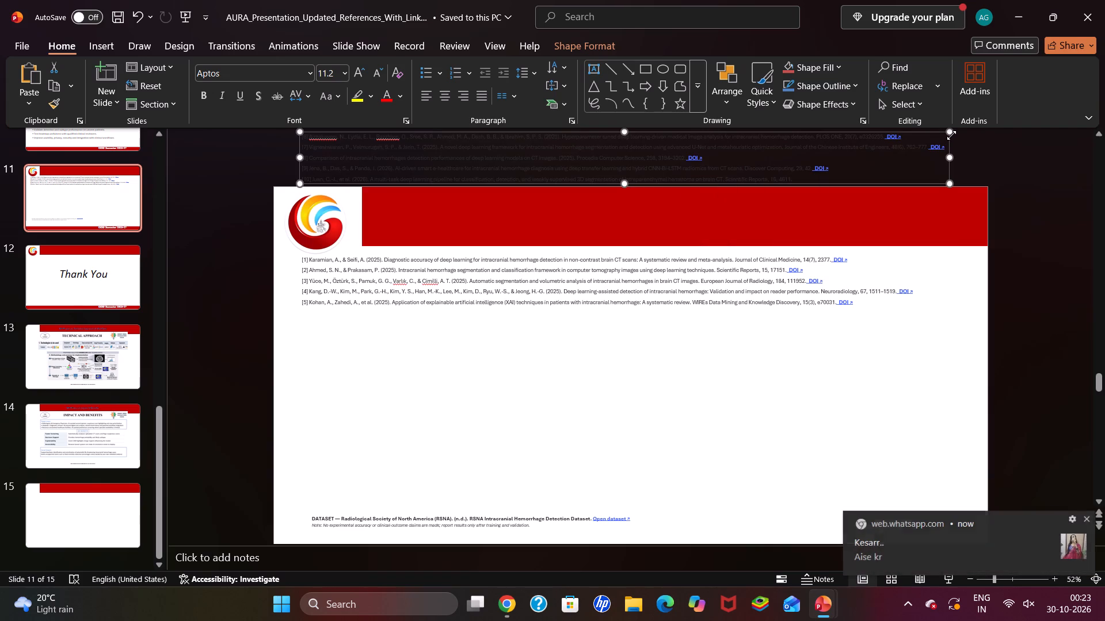
Resize the references [6] to [10] text box past its own edges until it lands on the slide just below reference [5].
drag(948, 131, 915, 361)
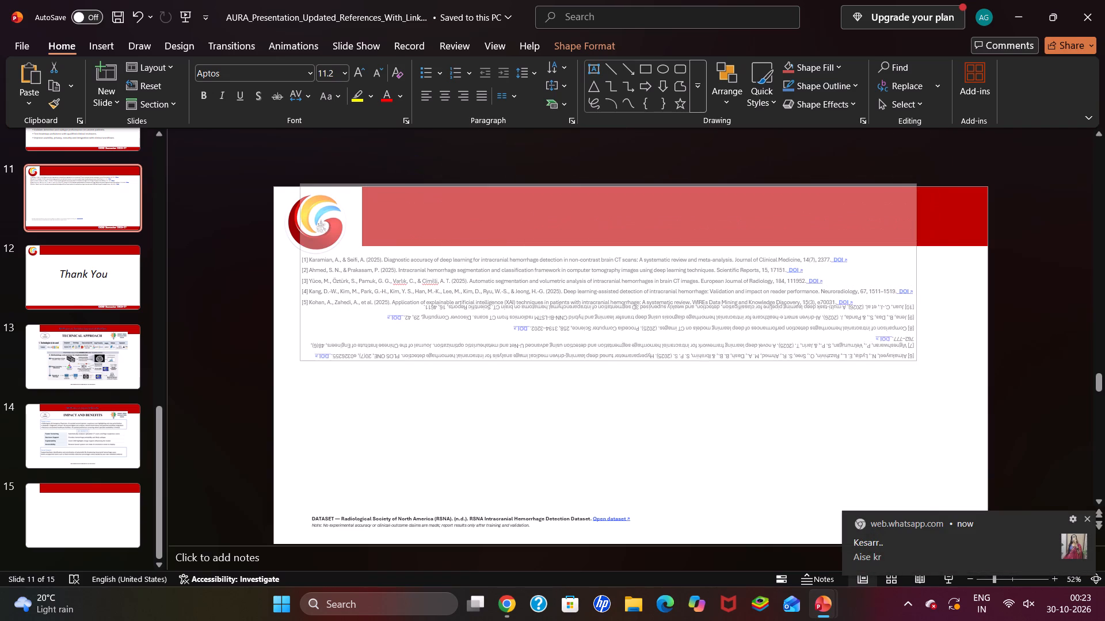
drag(915, 361, 914, 441)
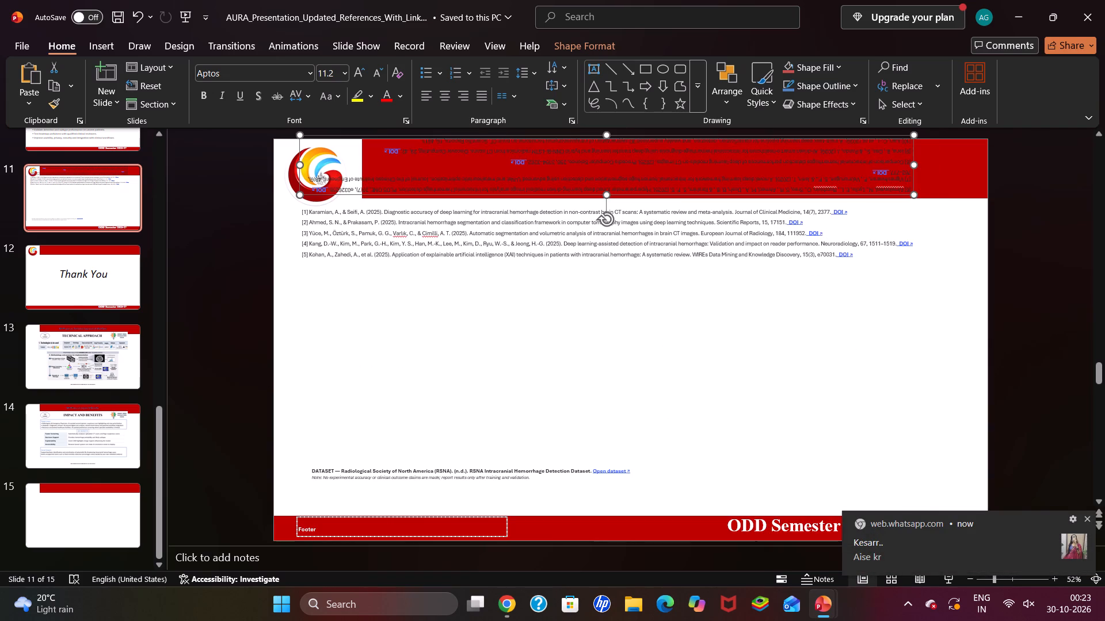
drag(299, 136, 365, 277)
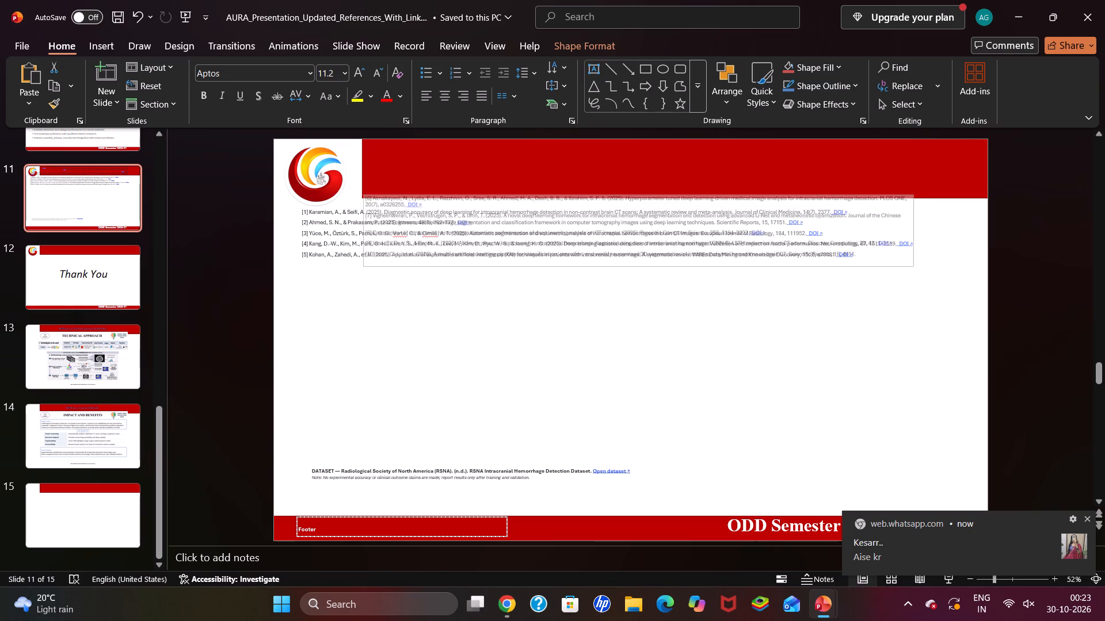
drag(365, 277, 326, 409)
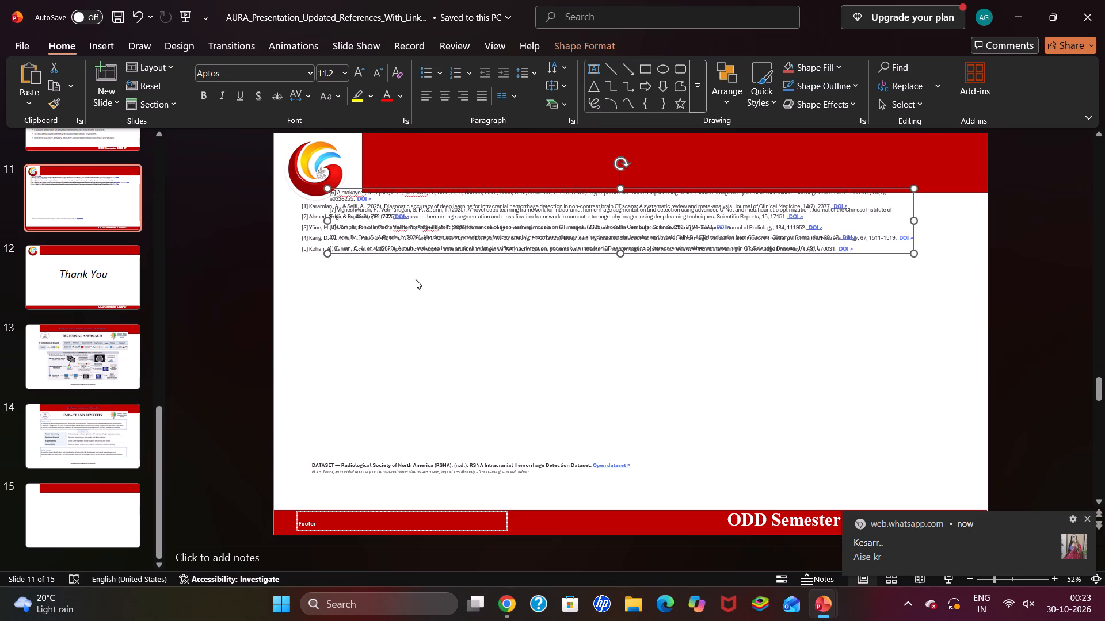
click(329, 183)
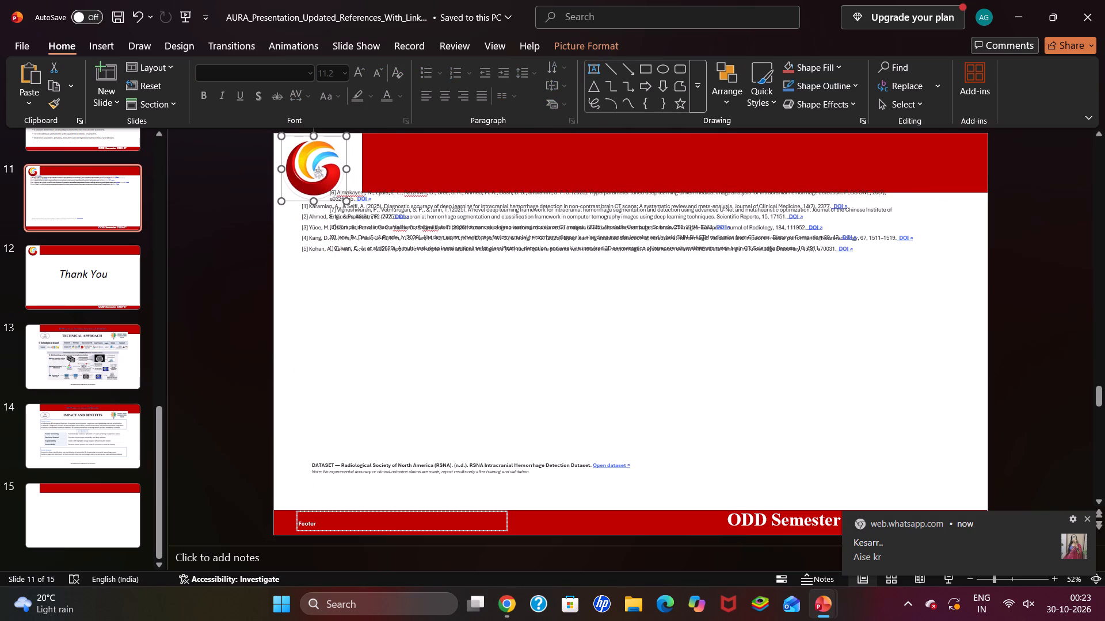
drag(396, 208, 388, 262)
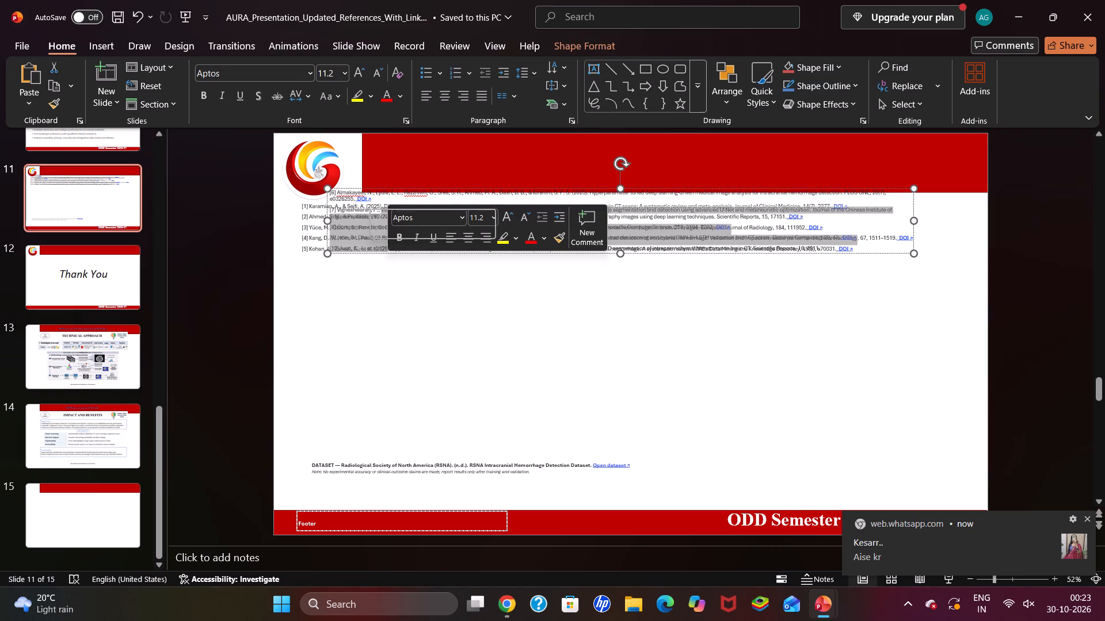
drag(327, 189, 310, 264)
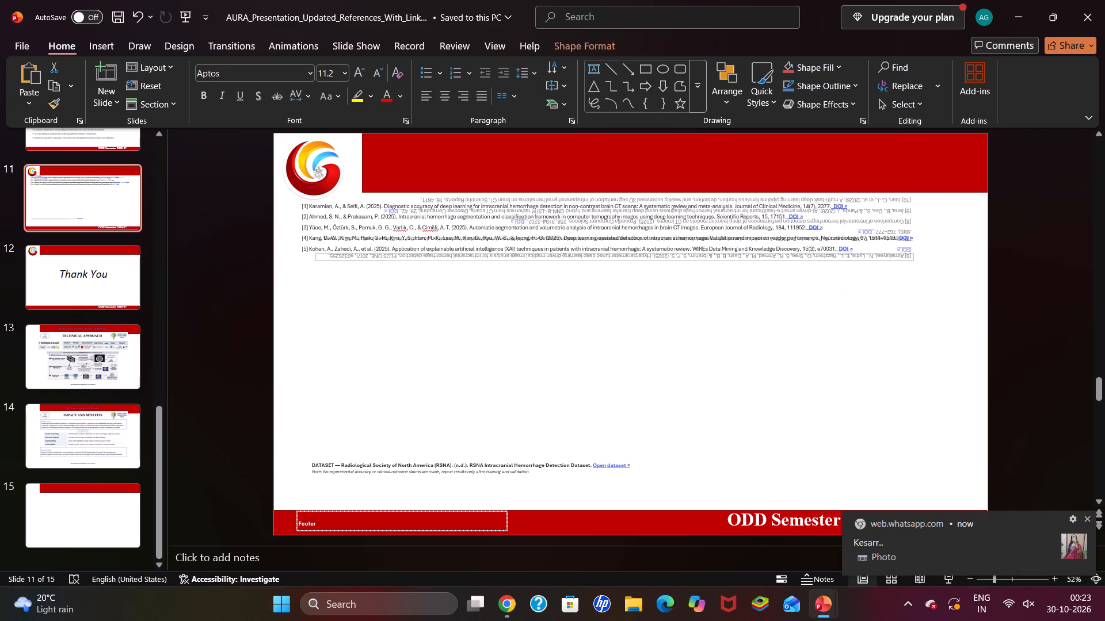
drag(310, 264, 292, 335)
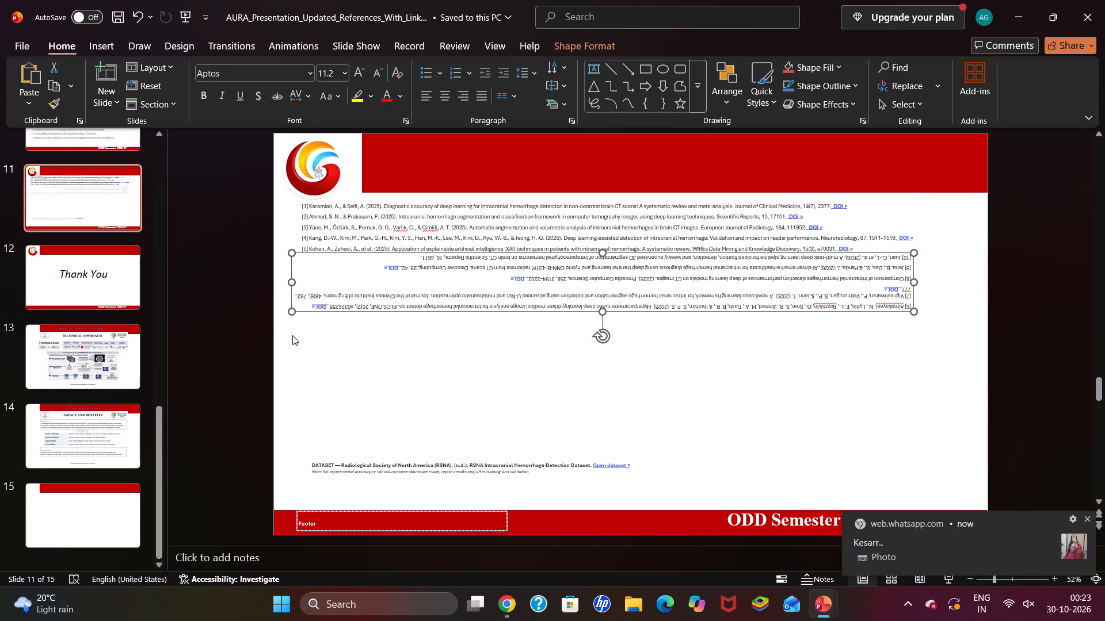
Rotate the upside-down references [6] to [10] text box by 180 degrees so it reads upright.
click(598, 333)
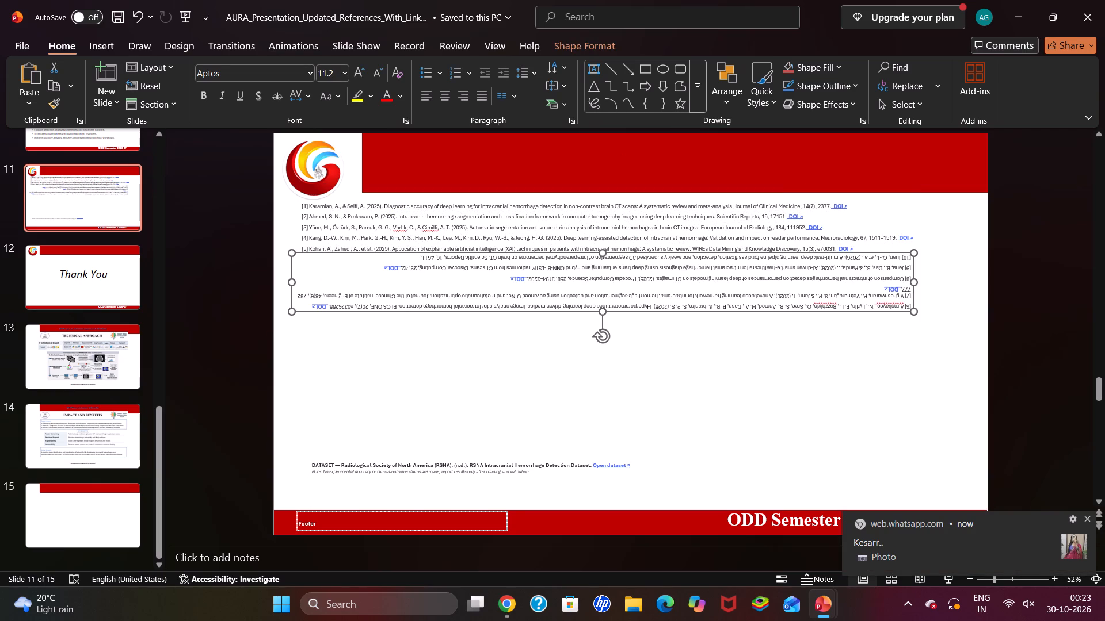
click(598, 332)
drag(598, 332, 715, 257)
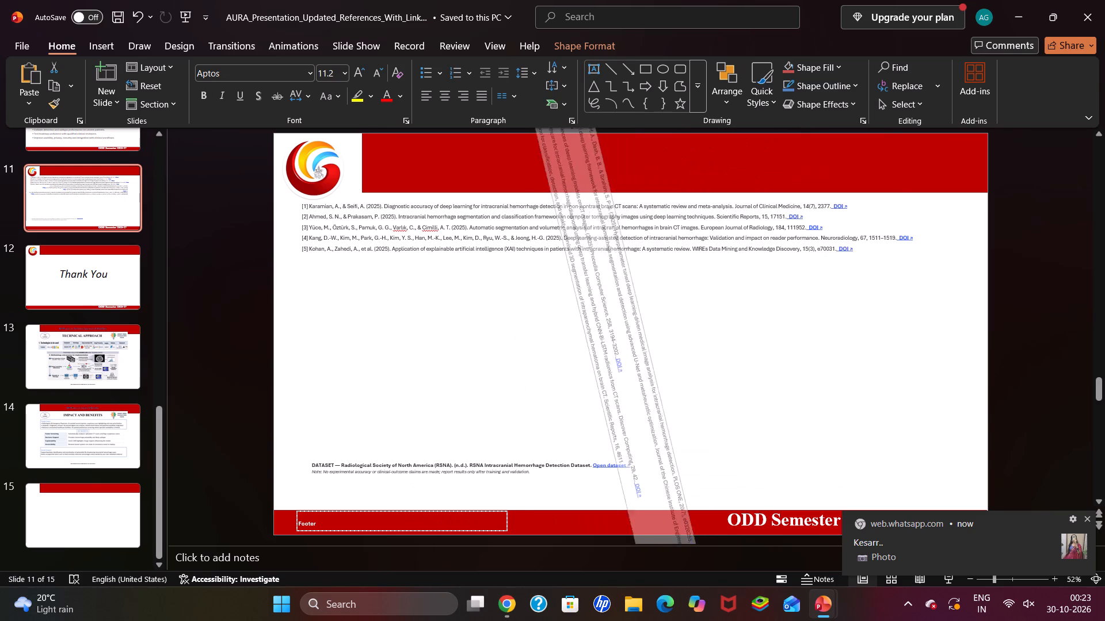
drag(715, 257, 622, 109)
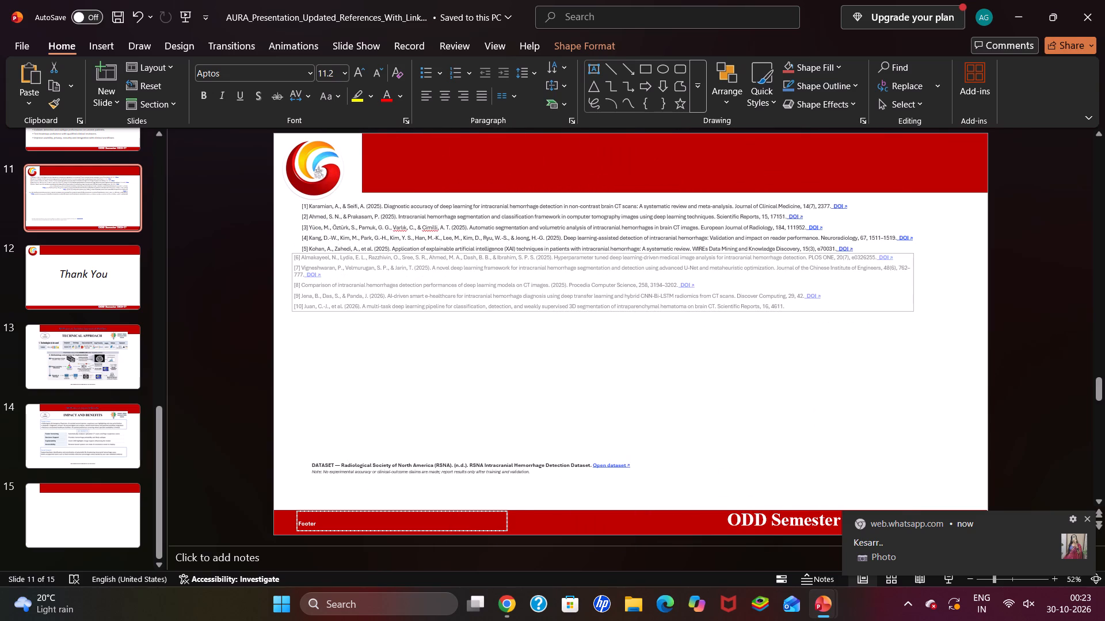
drag(622, 109, 622, 108)
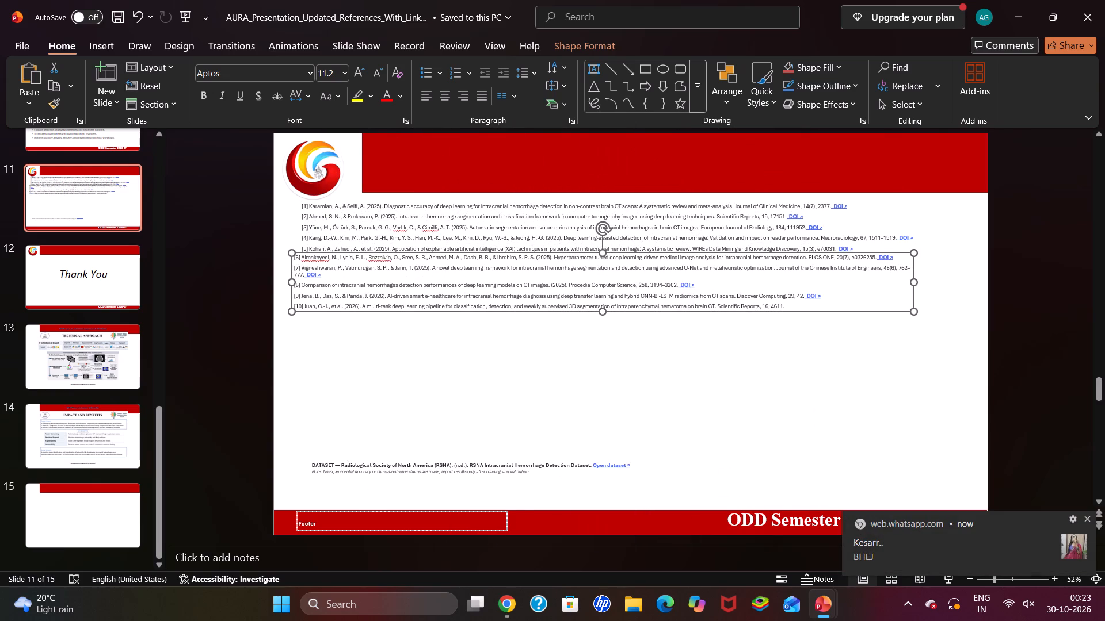
Widen the references [6] to [10] text box almost to the slide's right edge and lower its top clear of reference [5].
drag(914, 250, 916, 256)
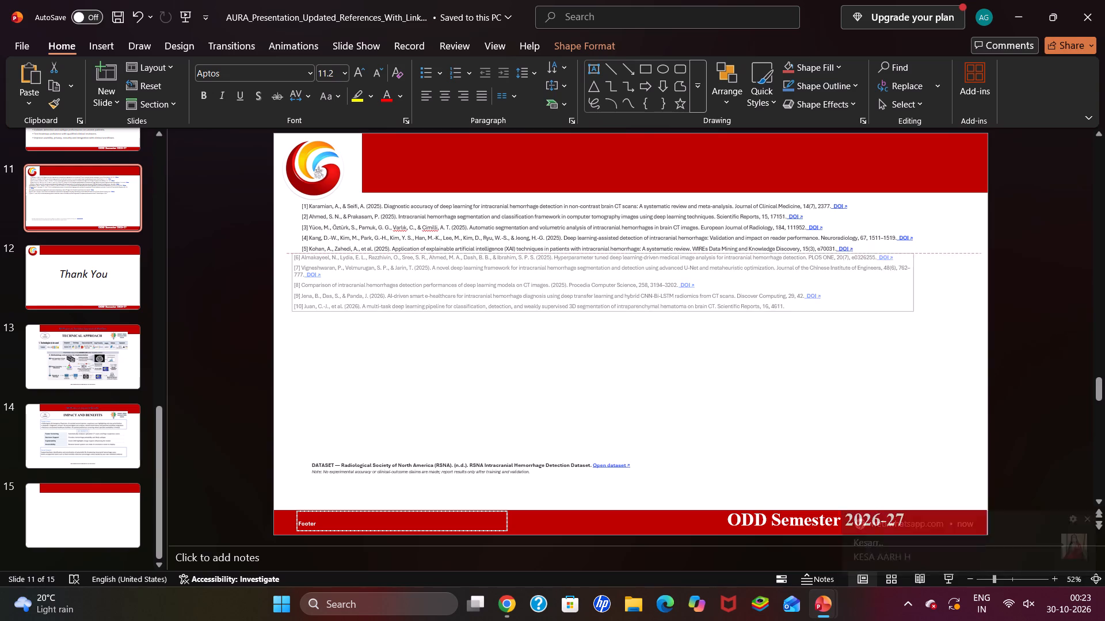
drag(916, 256, 981, 271)
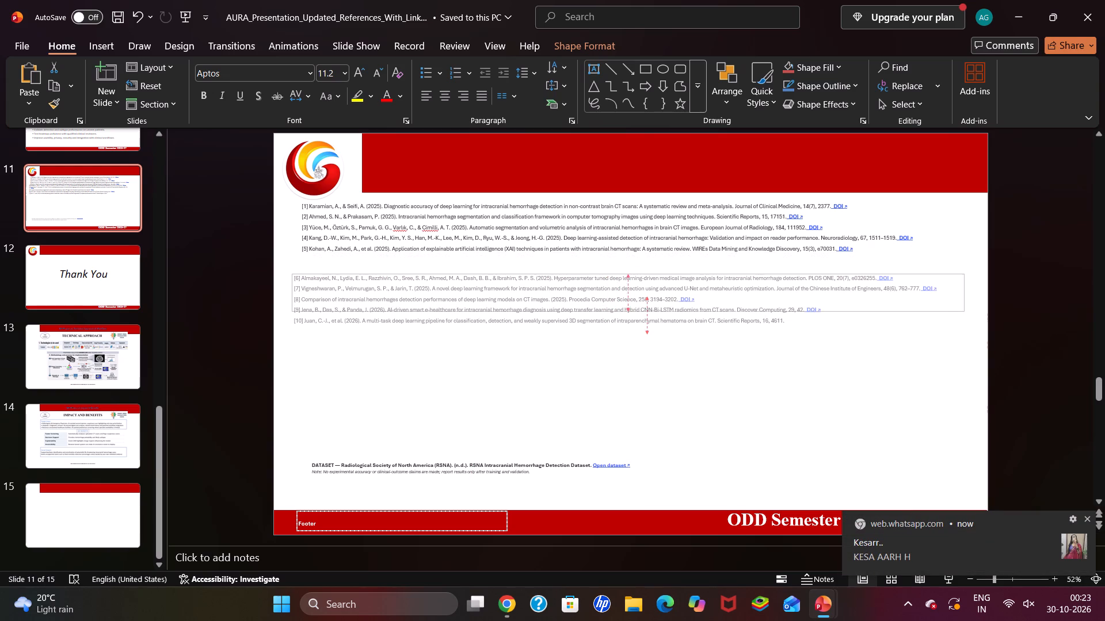
drag(981, 271, 1004, 287)
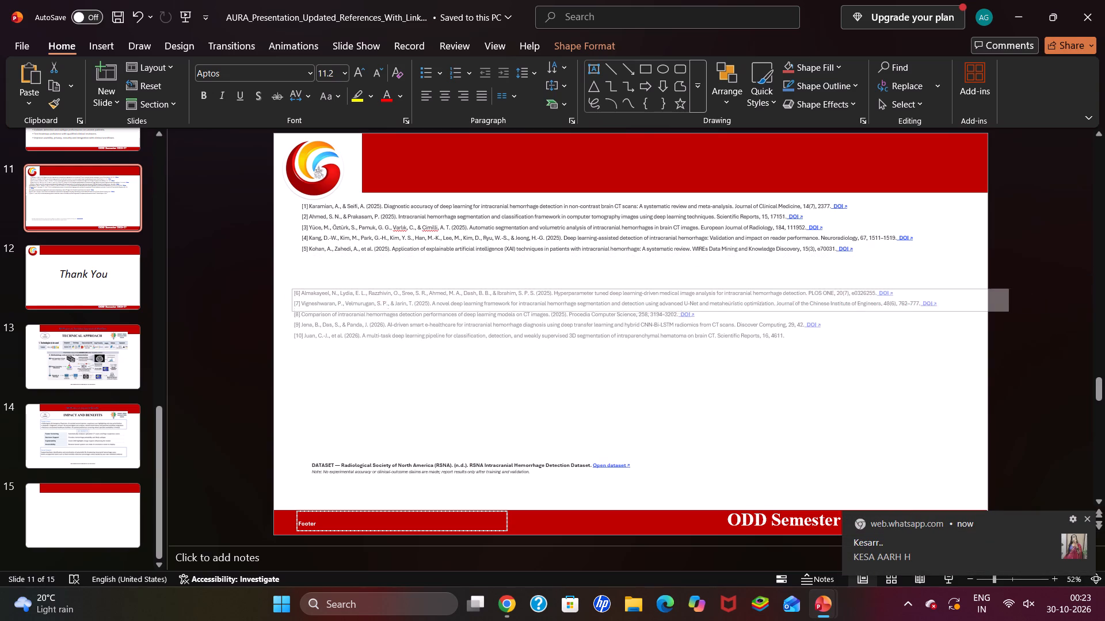
drag(1004, 287, 970, 281)
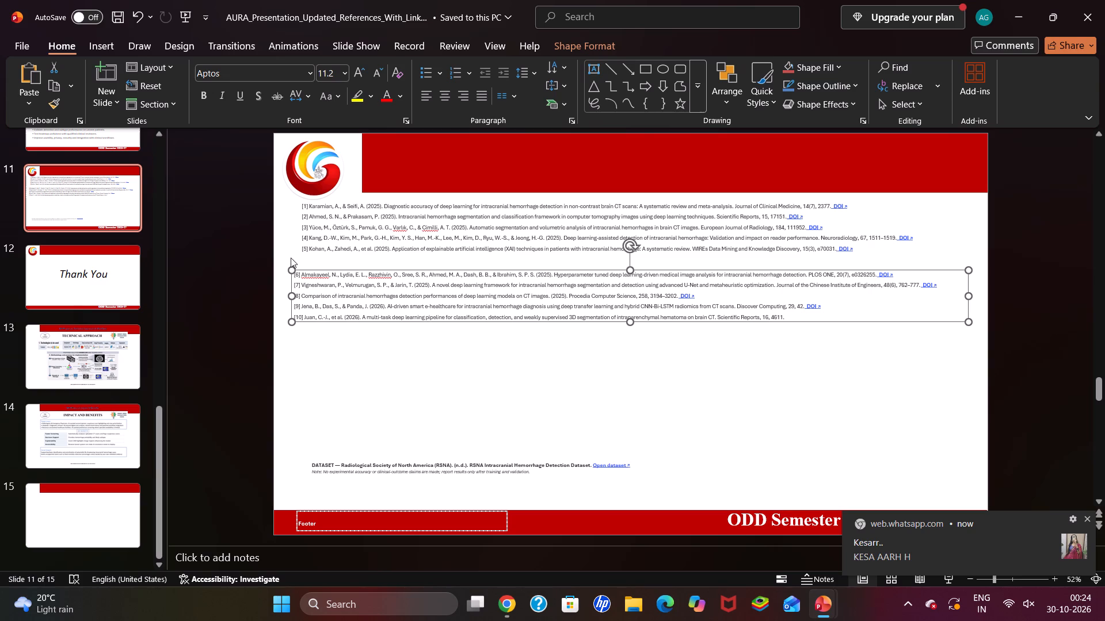
Shift the references [6] to [10] text box further down towards the dataset note and turn it upright.
drag(289, 269, 283, 332)
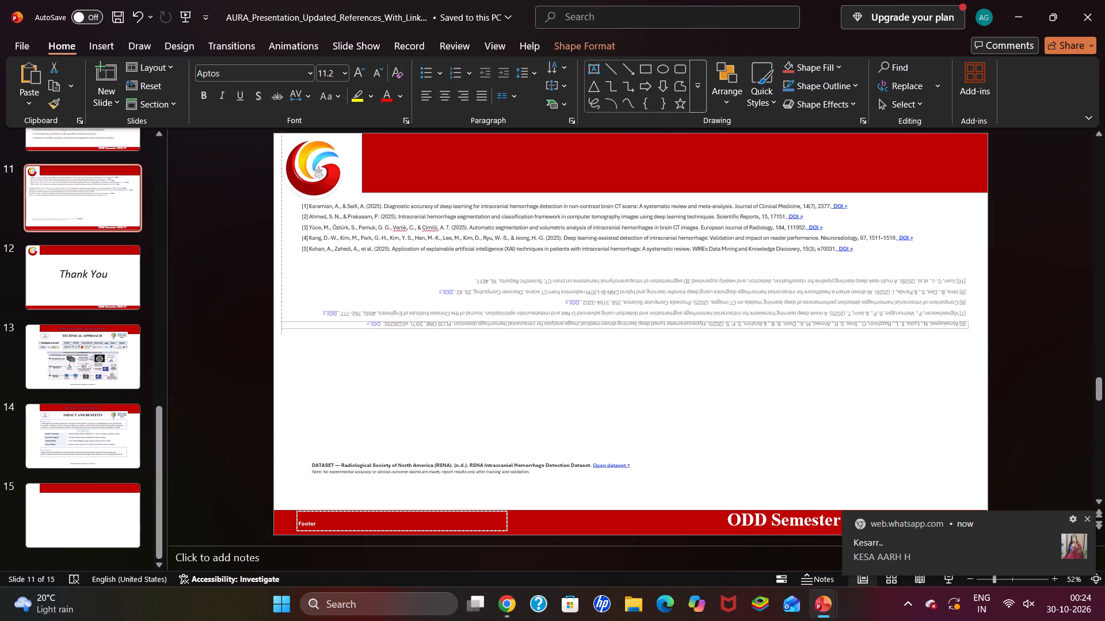
drag(283, 332, 281, 428)
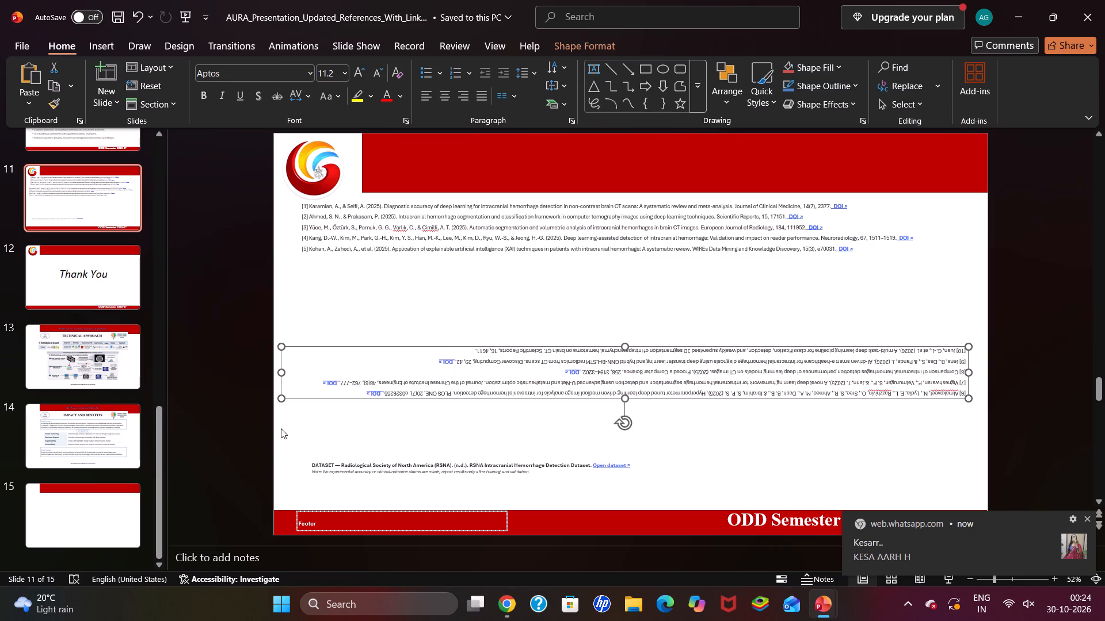
drag(623, 423, 626, 279)
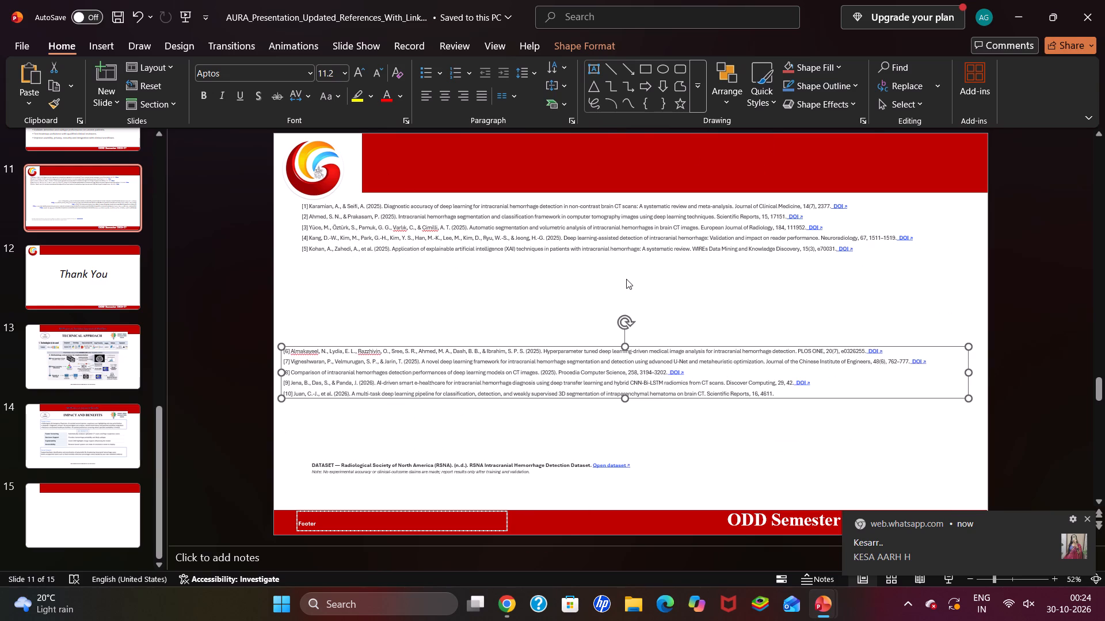
Set the font size of references [1] to [5] to 20.
click(697, 221)
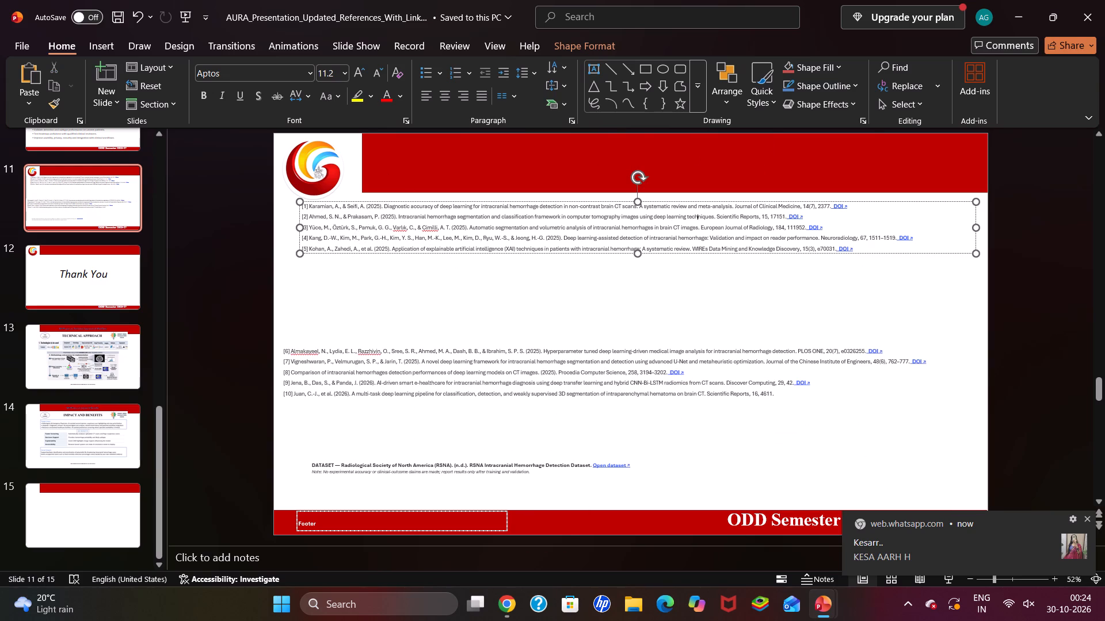
drag(302, 206, 674, 254)
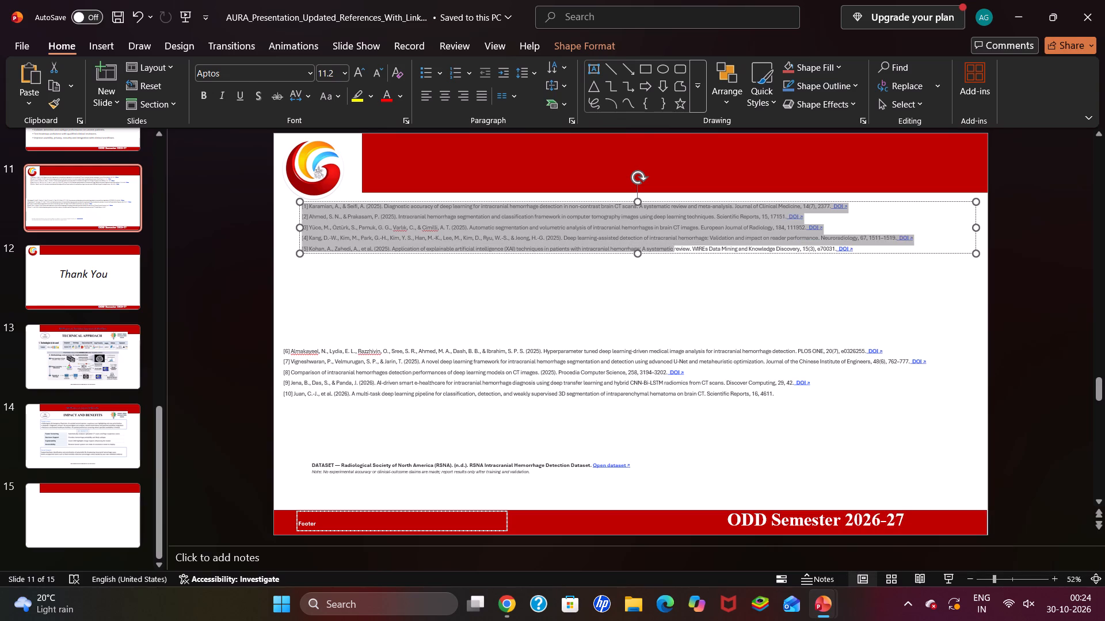
drag(674, 254, 938, 252)
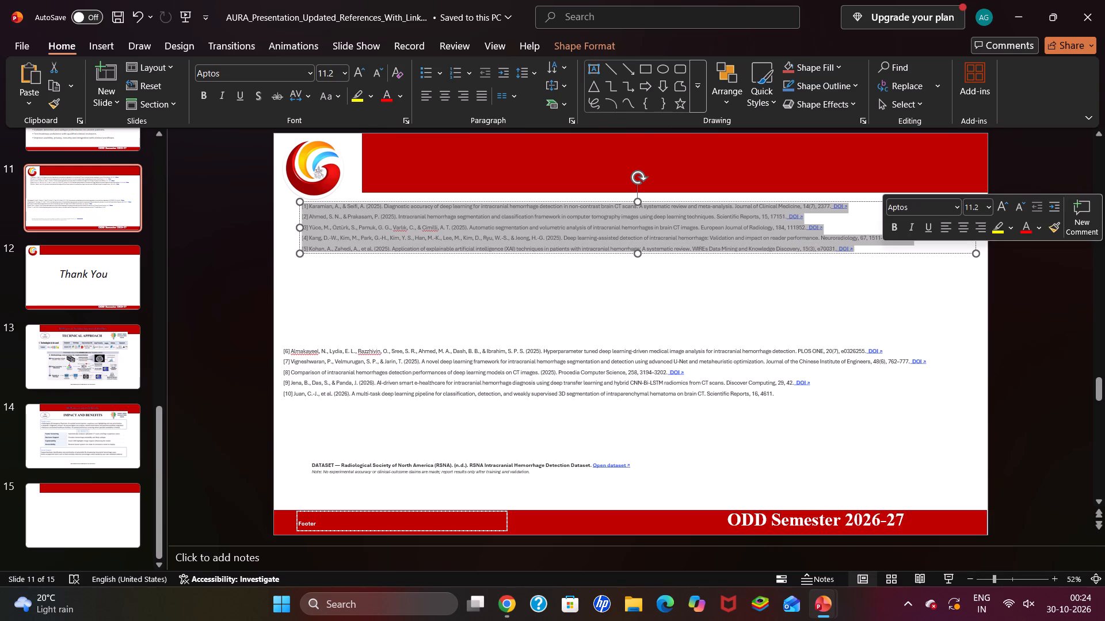
click(986, 208)
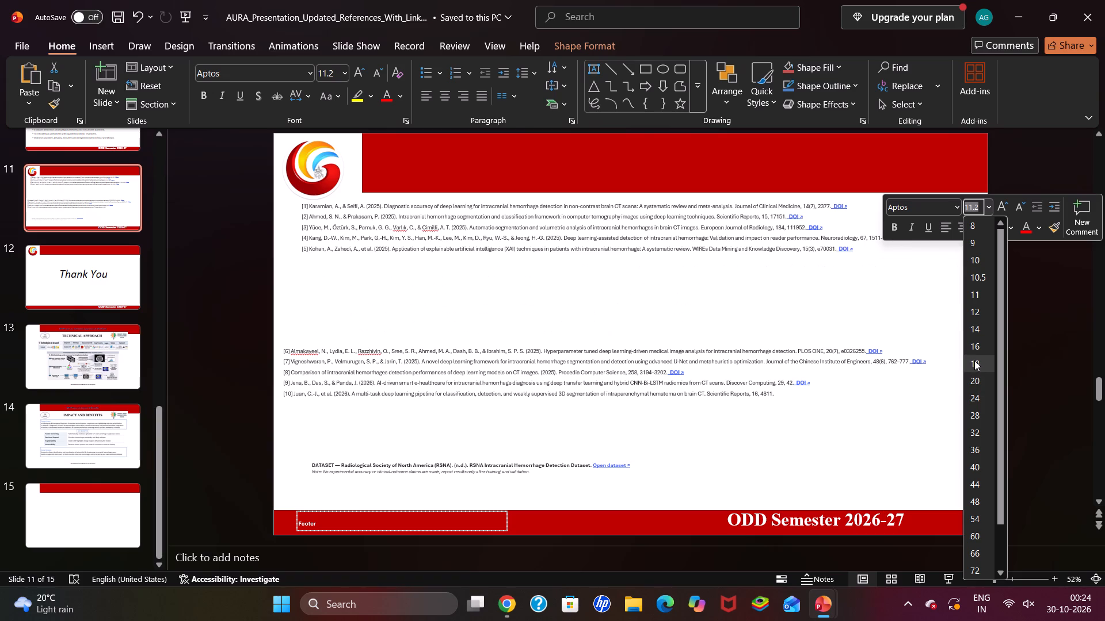
click(971, 378)
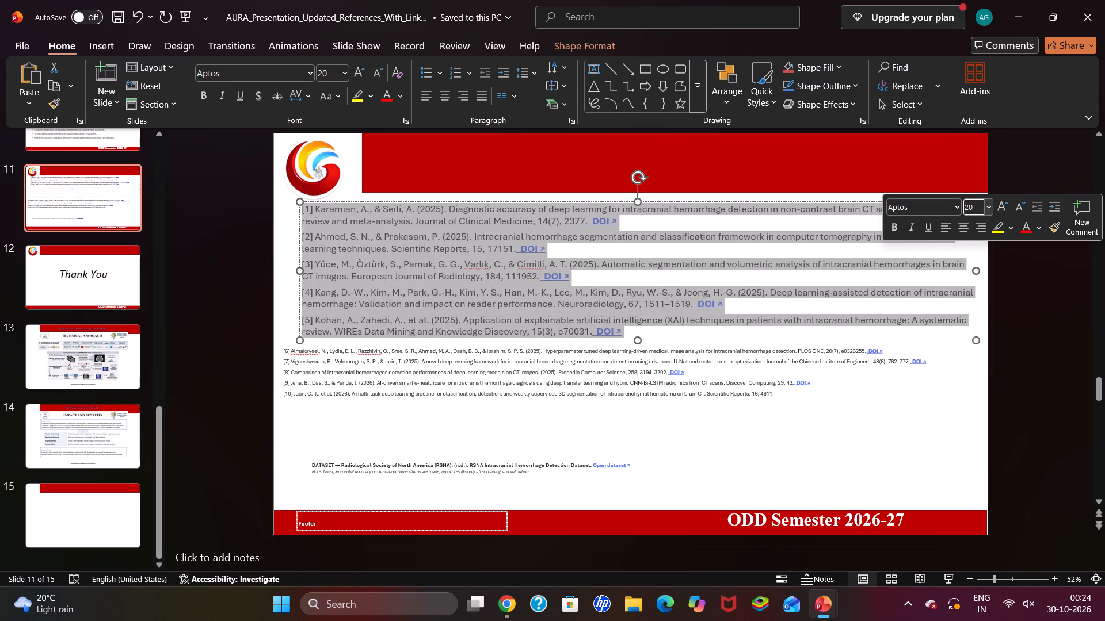
click(802, 411)
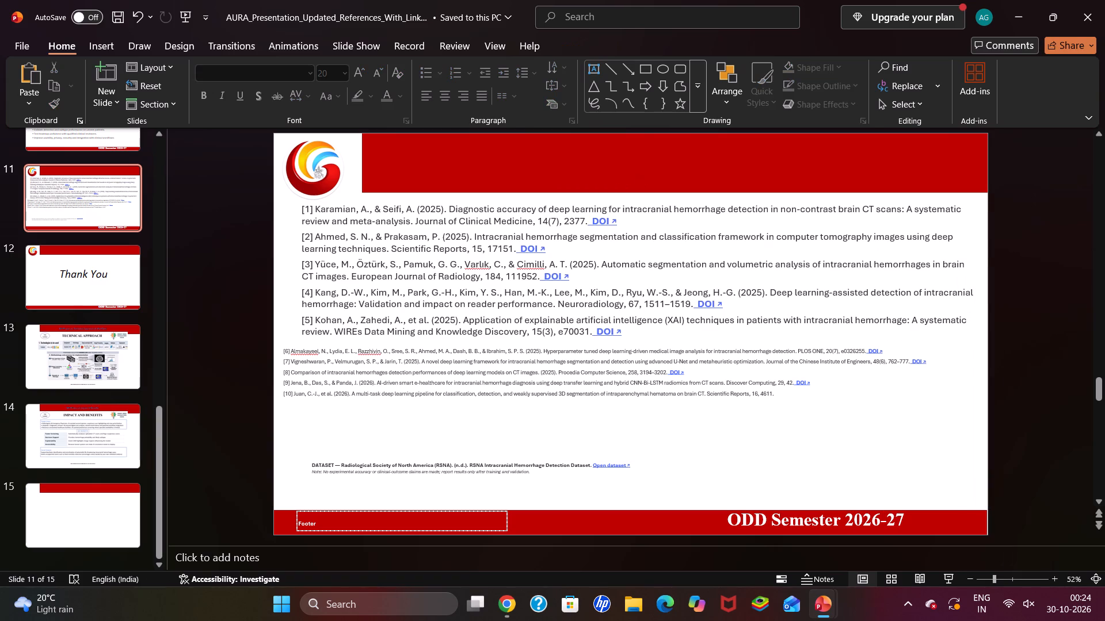
Move the references [6] to [10] text box just below reference [5], aligned with the left edge of references [1] to [5].
drag(283, 347, 317, 363)
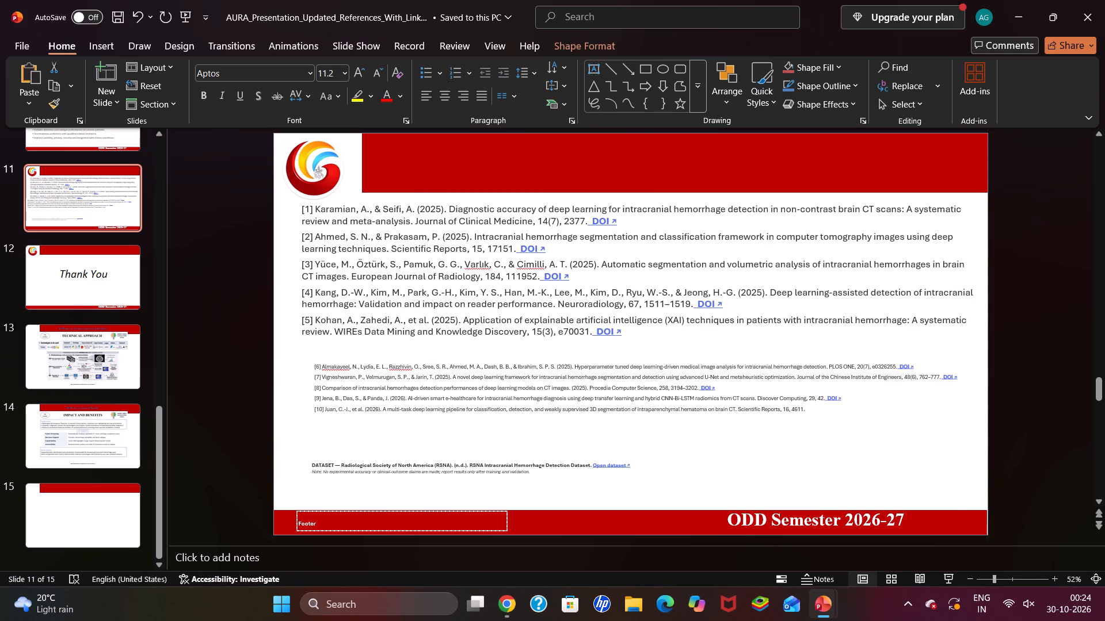
drag(317, 363, 301, 358)
Set the font size of references [6] to [10] to 20.
drag(303, 361, 600, 398)
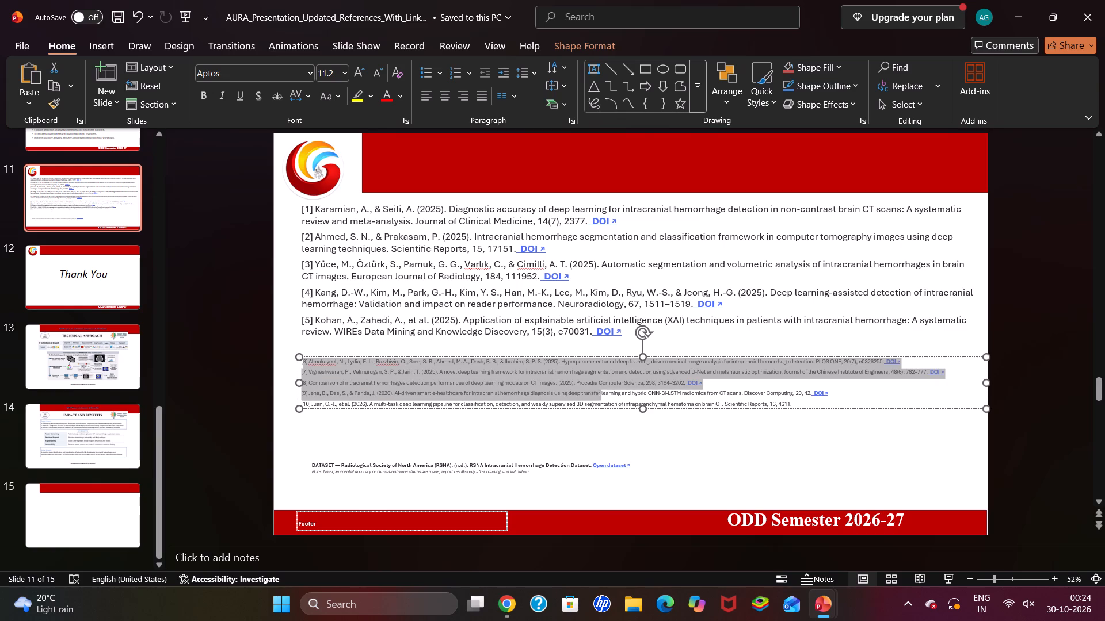
drag(600, 398, 875, 404)
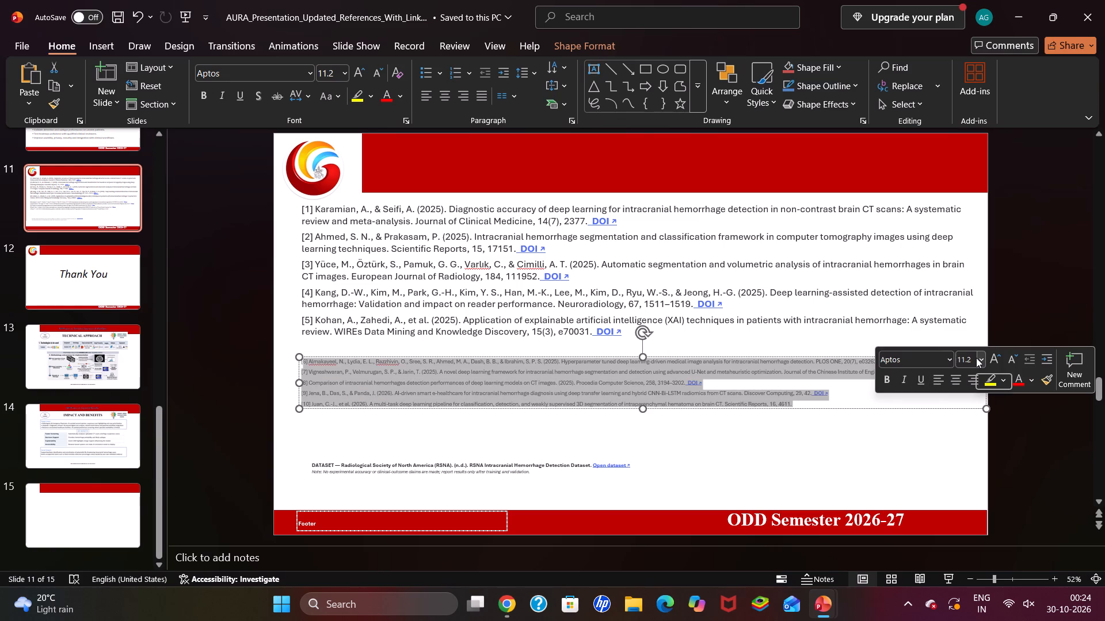
click(976, 358)
click(982, 358)
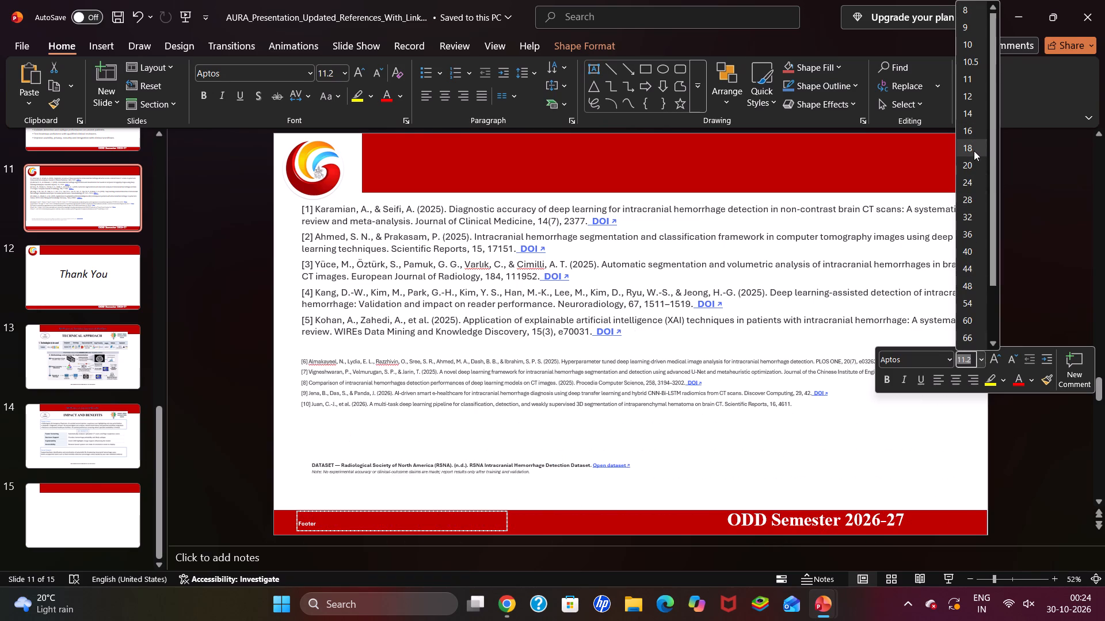
click(971, 165)
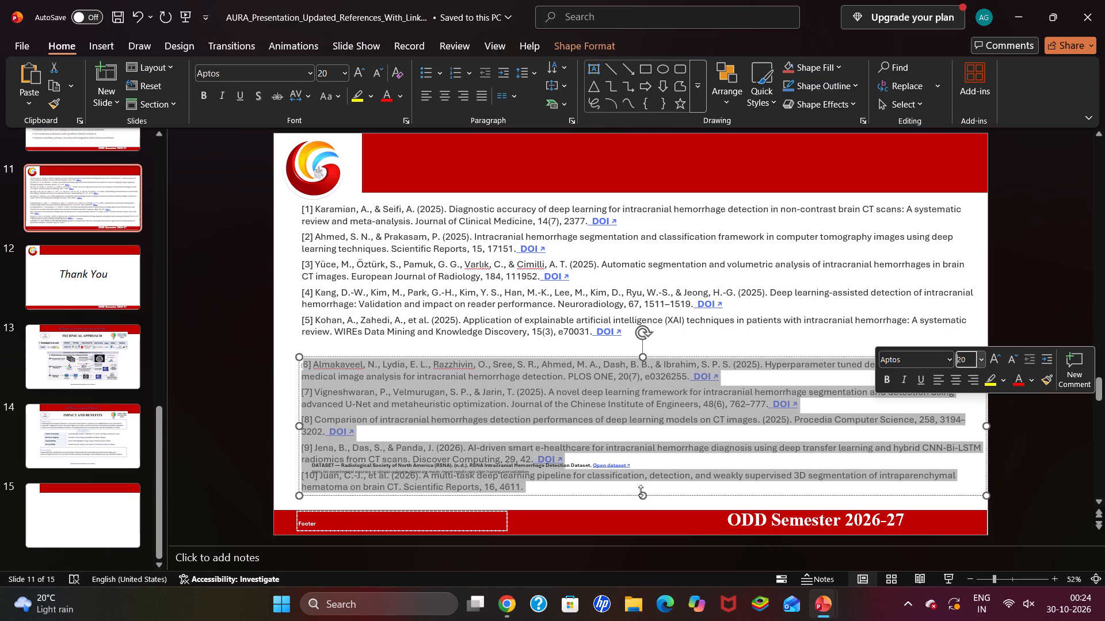
Raise the top edge of the references [6] to [10] text box so reference [6] starts directly beneath reference [5].
drag(641, 491, 639, 464)
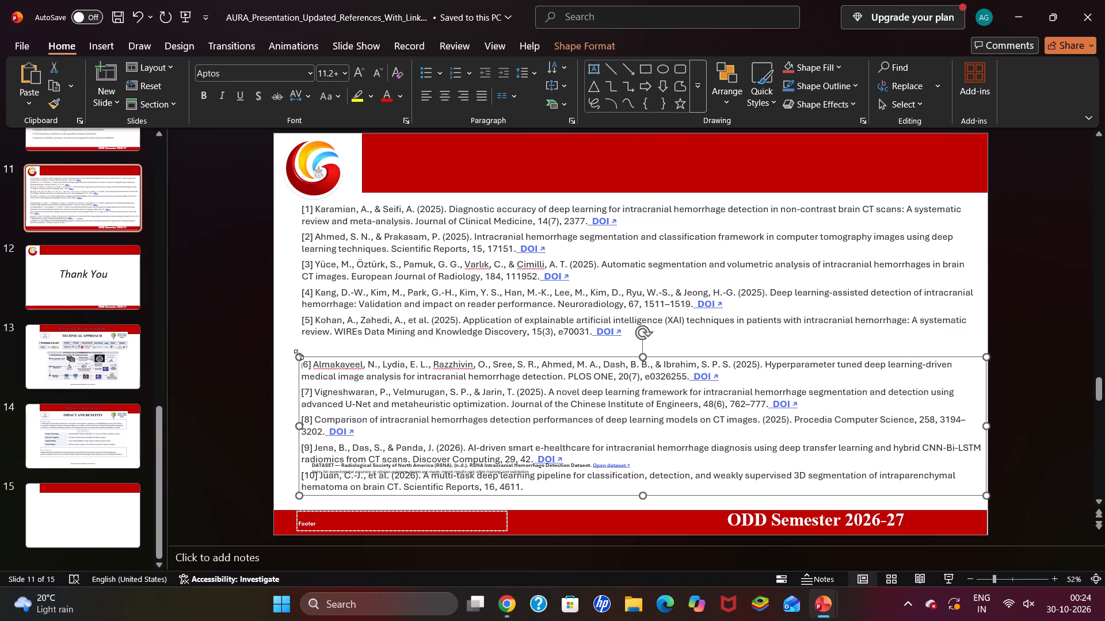
drag(299, 355, 296, 344)
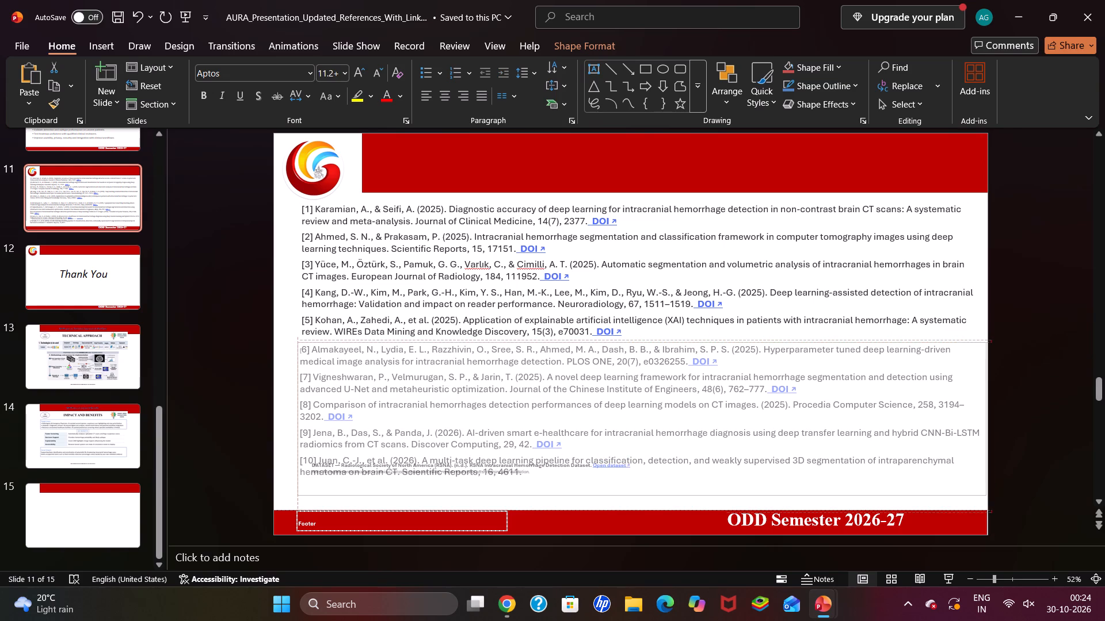
drag(296, 344, 296, 336)
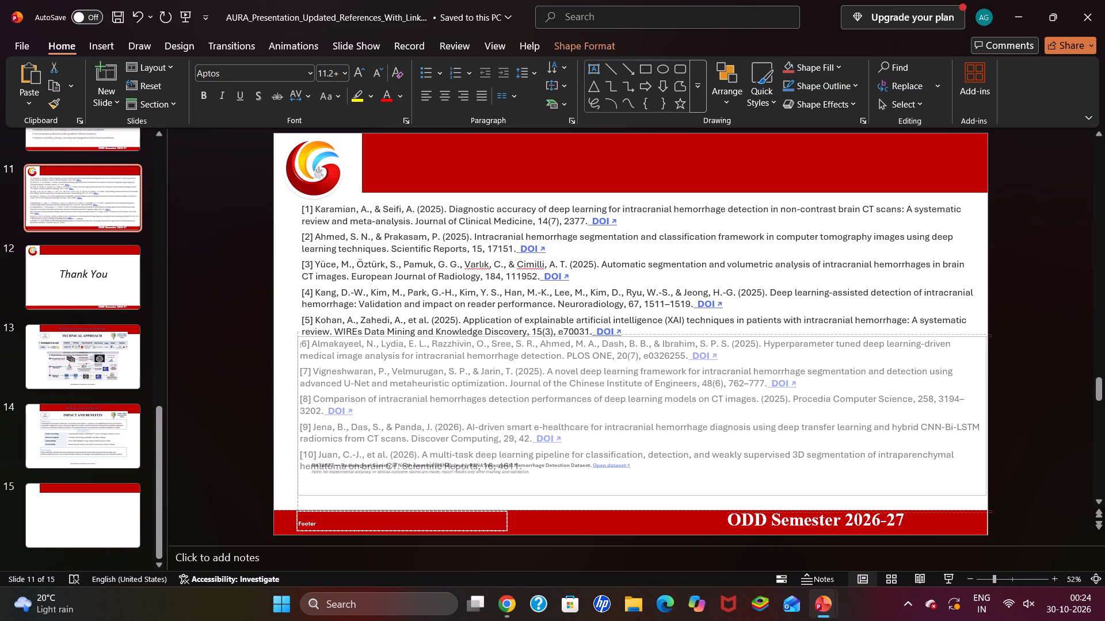
drag(296, 336, 296, 338)
click(279, 324)
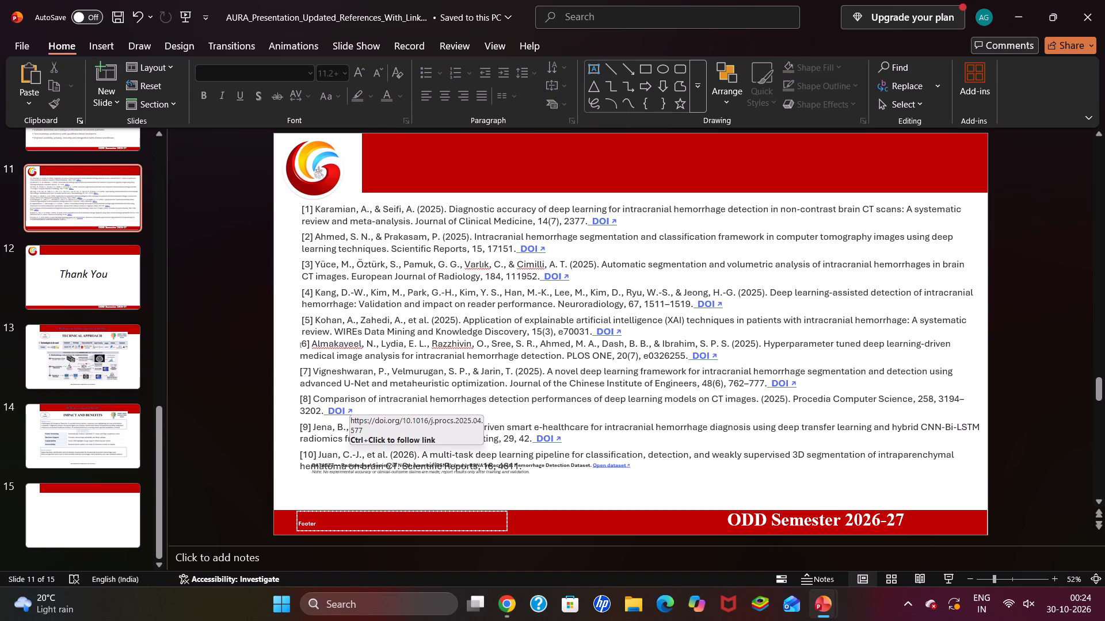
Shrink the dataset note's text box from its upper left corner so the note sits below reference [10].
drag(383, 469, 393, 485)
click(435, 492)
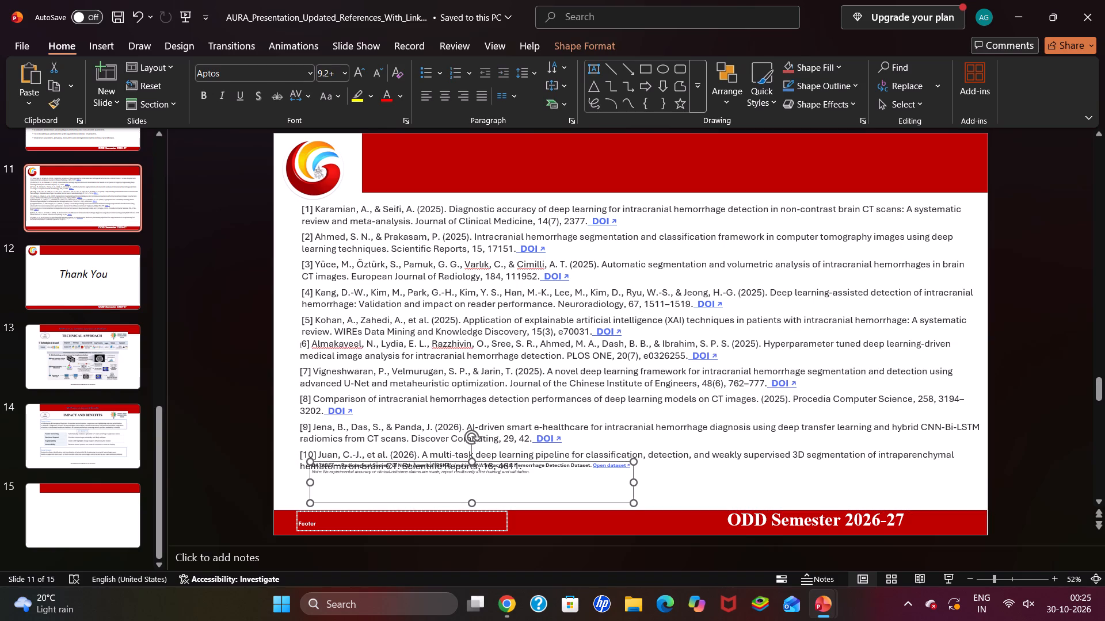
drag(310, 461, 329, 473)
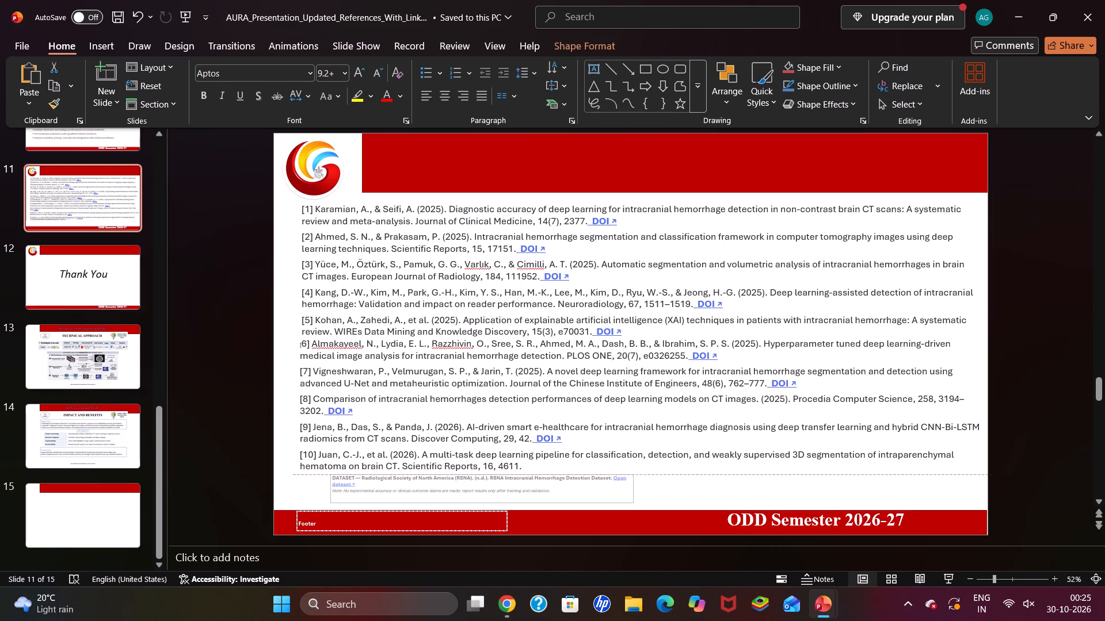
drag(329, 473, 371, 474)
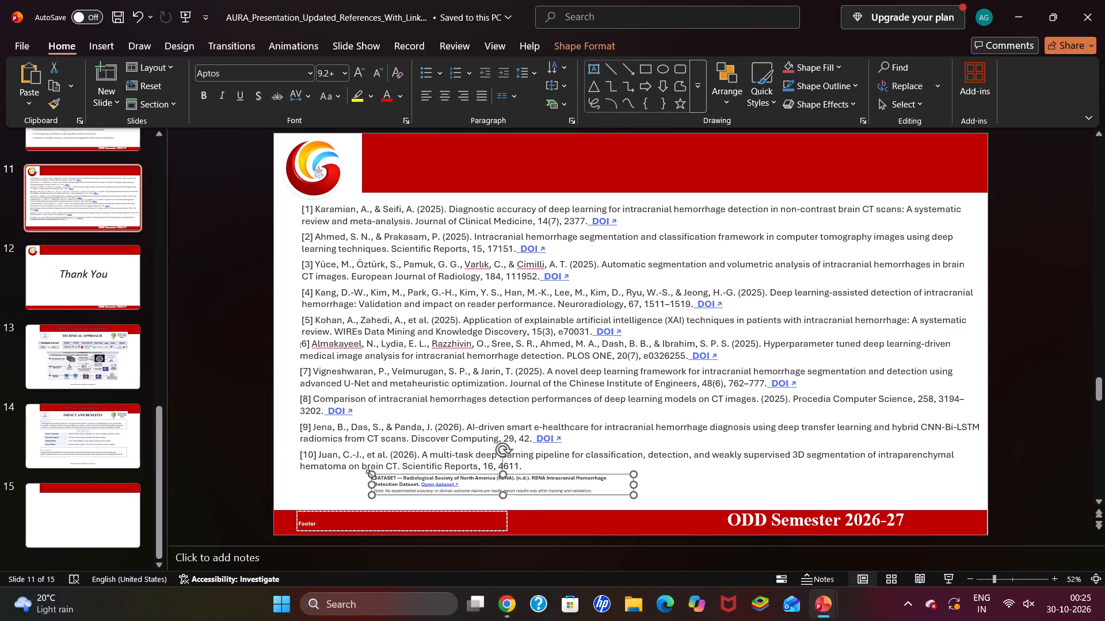
Delete the dataset note text box from the references slide.
key(BackSpace)
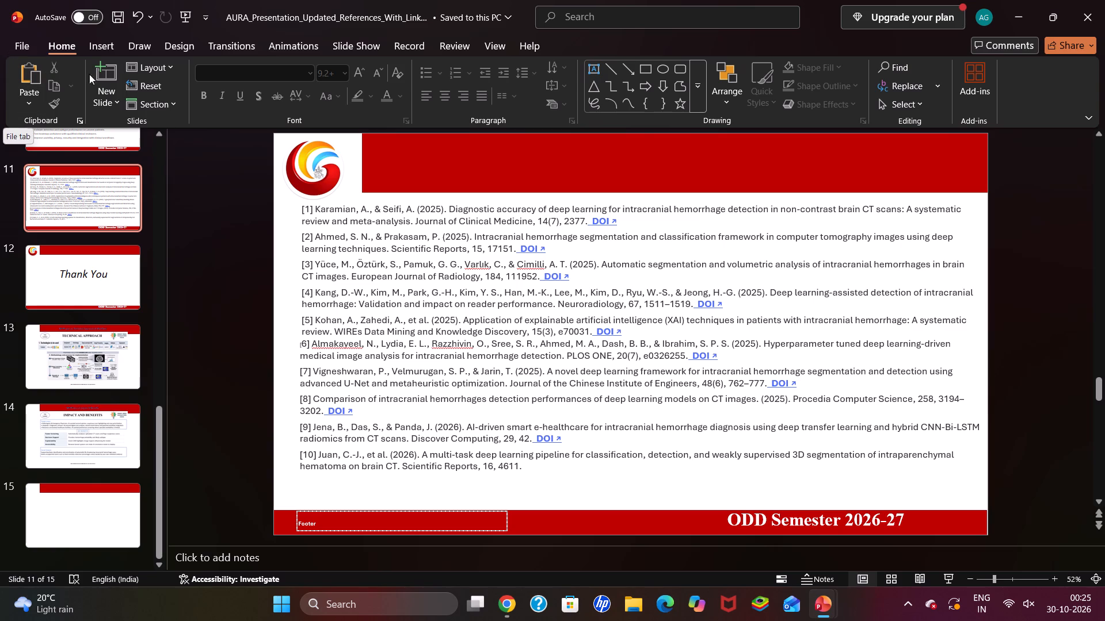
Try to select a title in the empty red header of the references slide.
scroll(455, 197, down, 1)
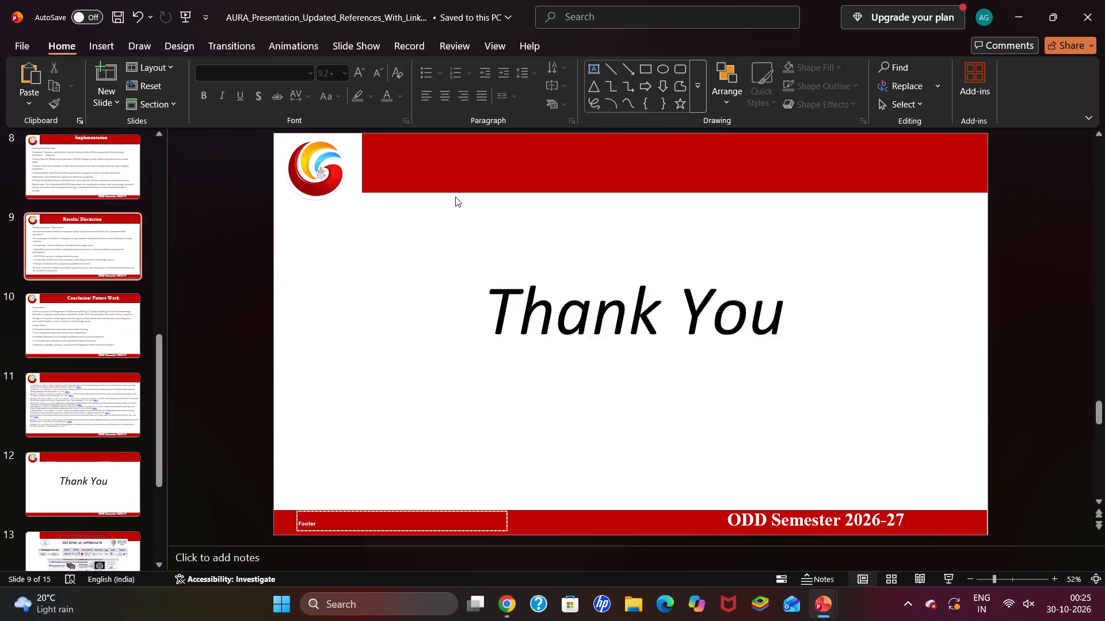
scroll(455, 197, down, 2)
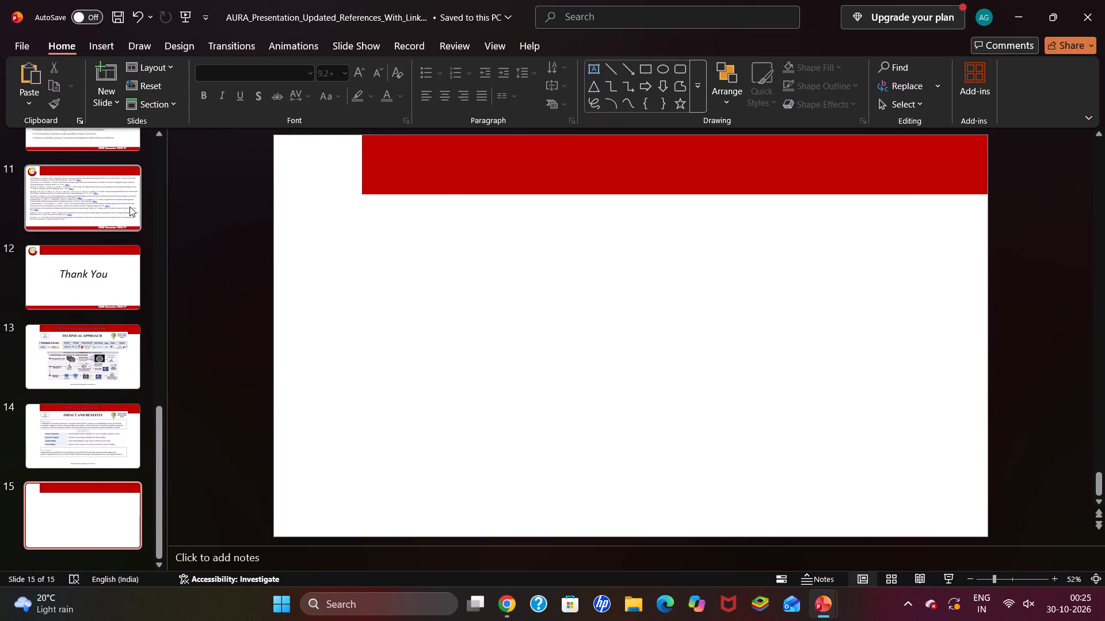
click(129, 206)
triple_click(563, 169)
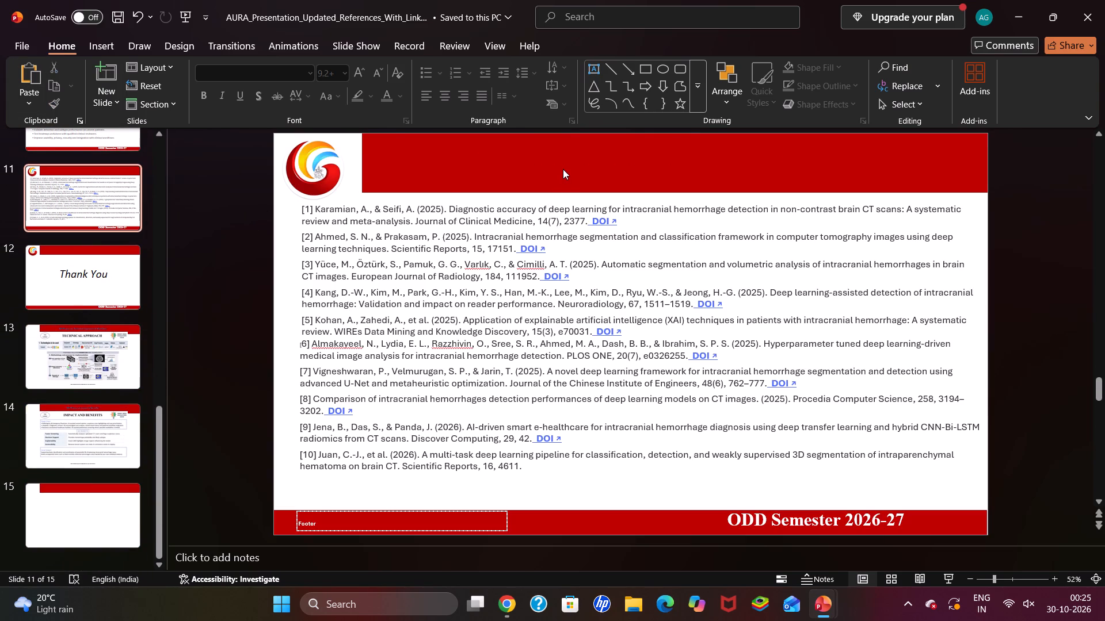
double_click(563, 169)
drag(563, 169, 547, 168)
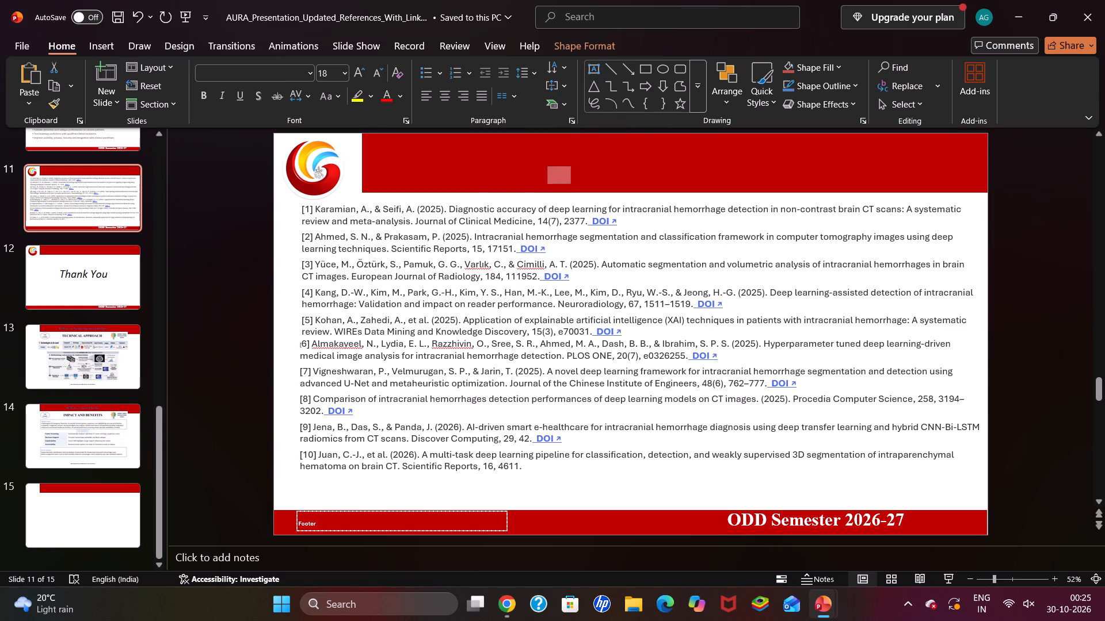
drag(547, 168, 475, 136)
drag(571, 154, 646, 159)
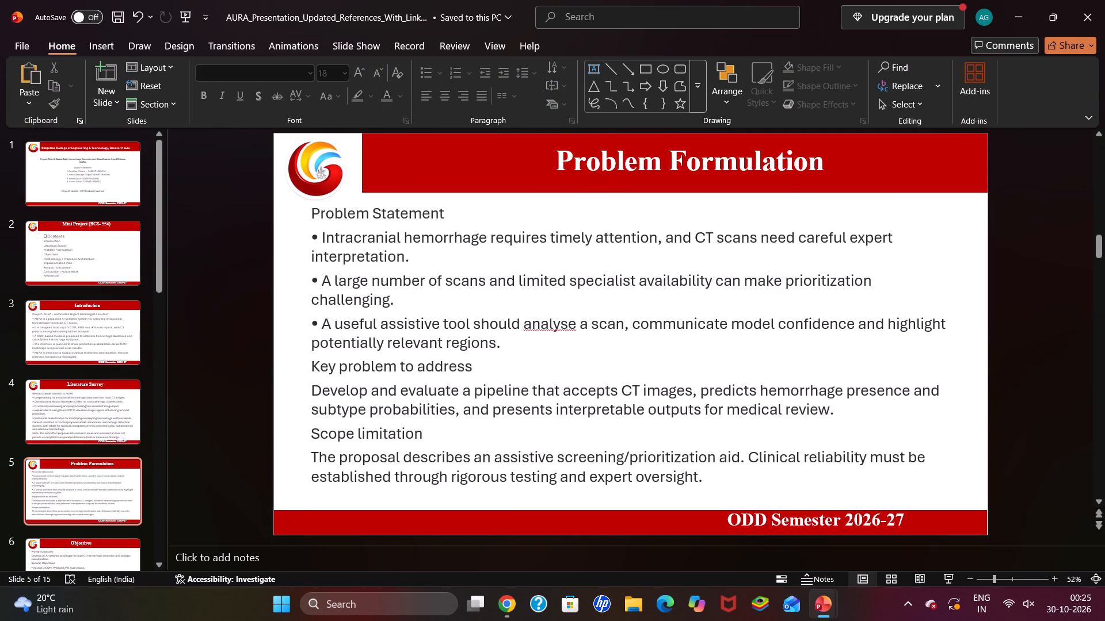
Look through the slides from Problem Formulation to the end and recheck the header of references slide 11.
scroll(63, 444, down, 6)
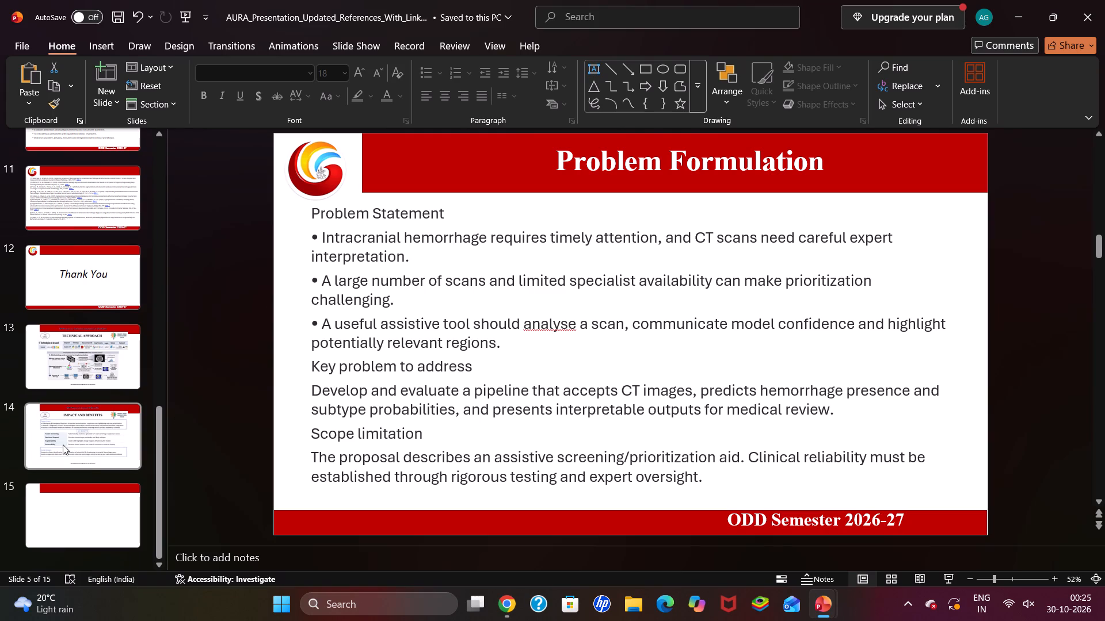
scroll(63, 444, down, 2)
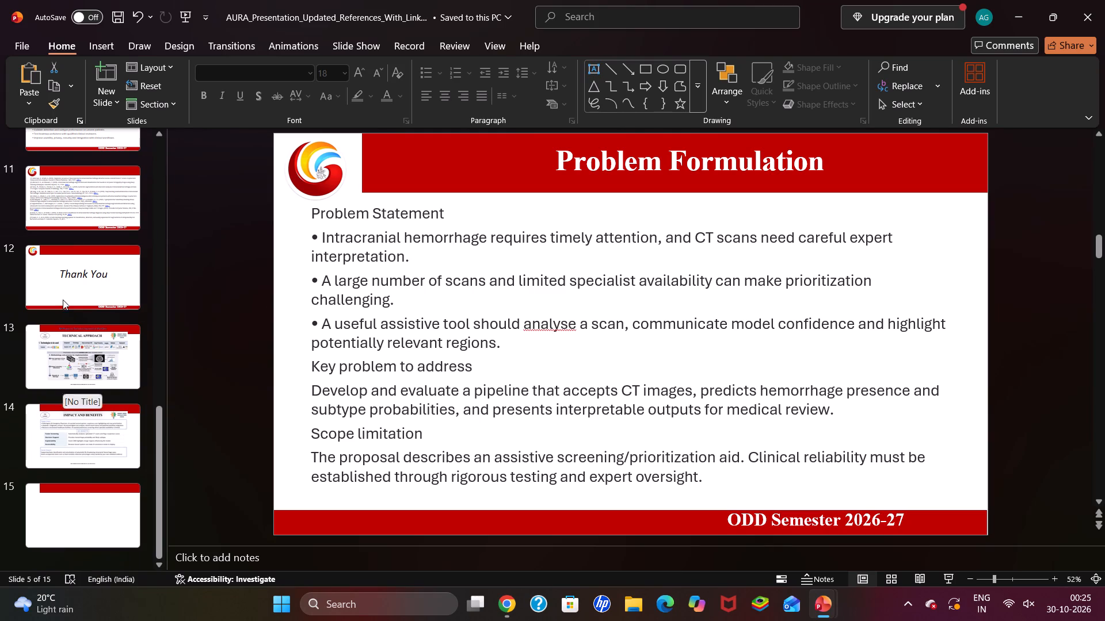
scroll(78, 212, up, 1)
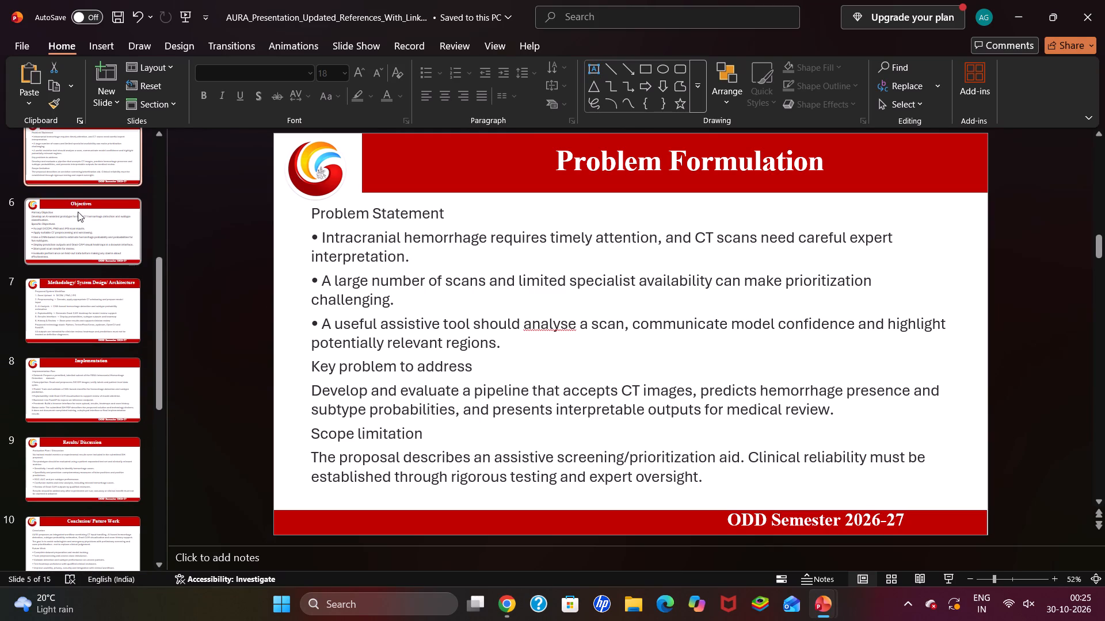
click(86, 305)
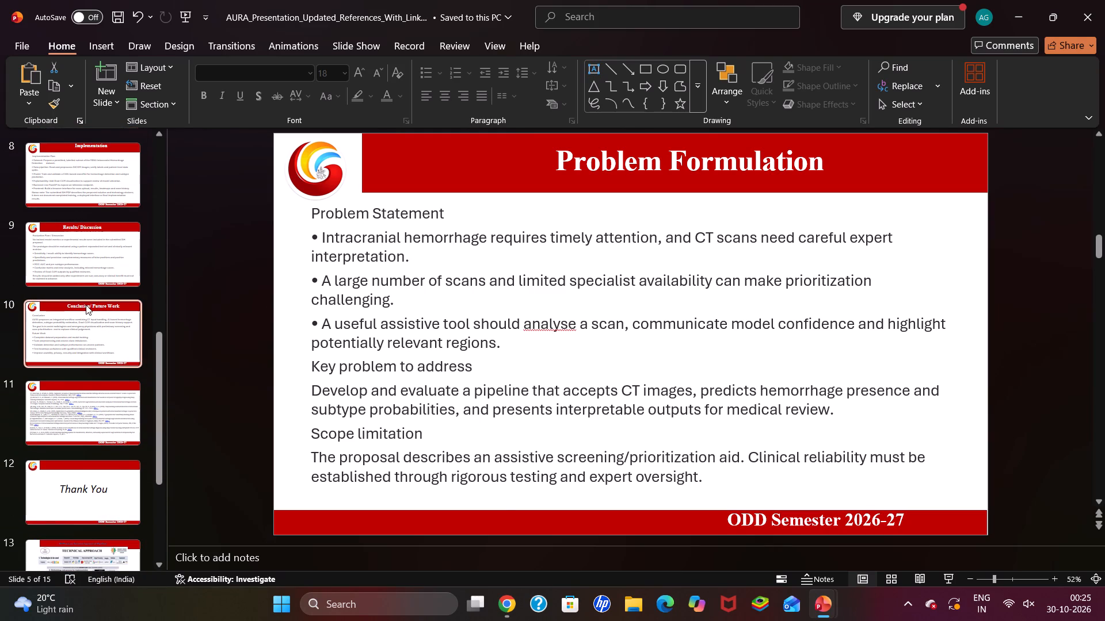
click(83, 398)
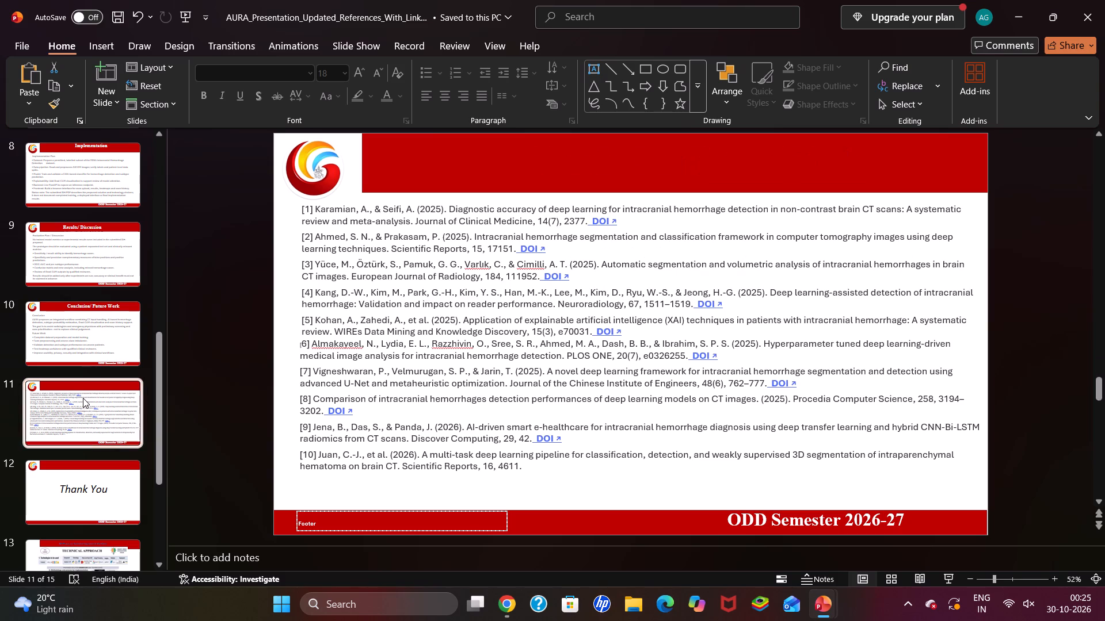
click(523, 169)
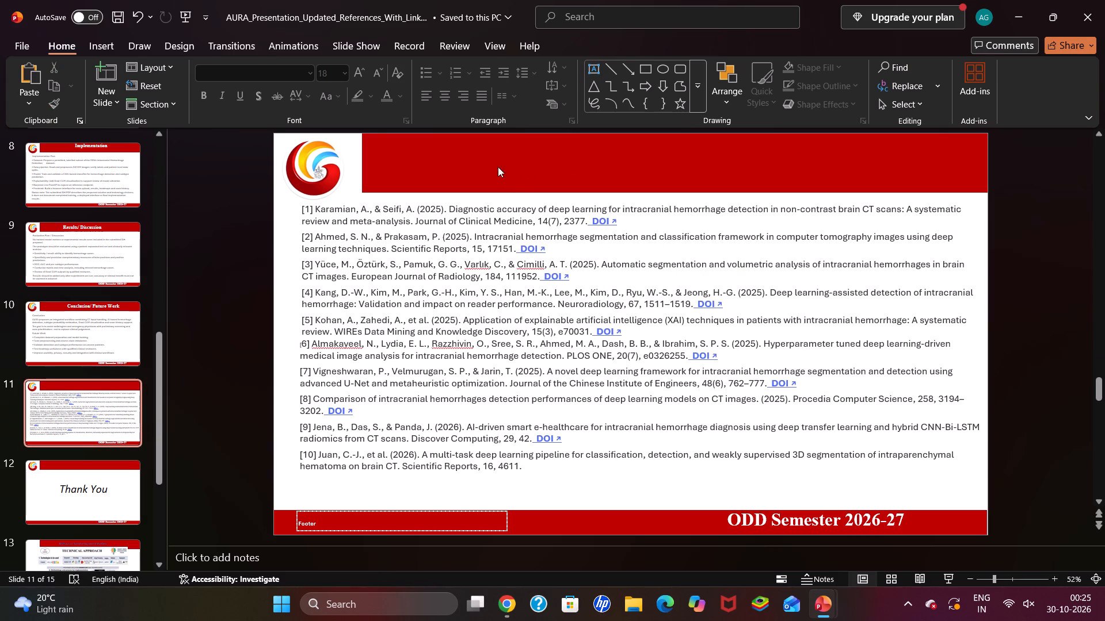
click(29, 43)
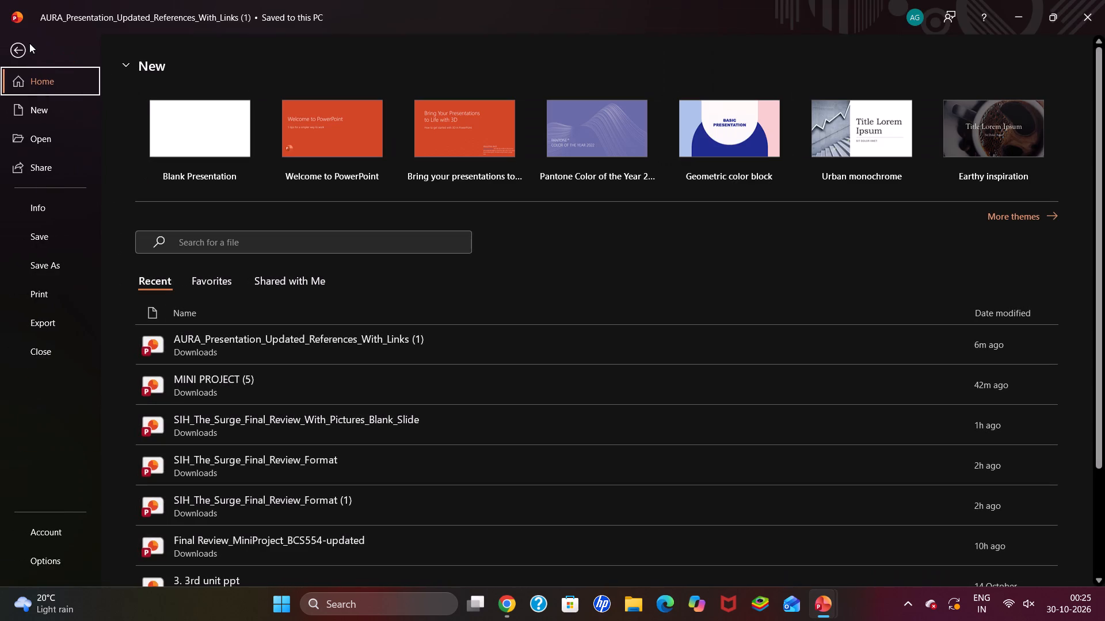
click(15, 48)
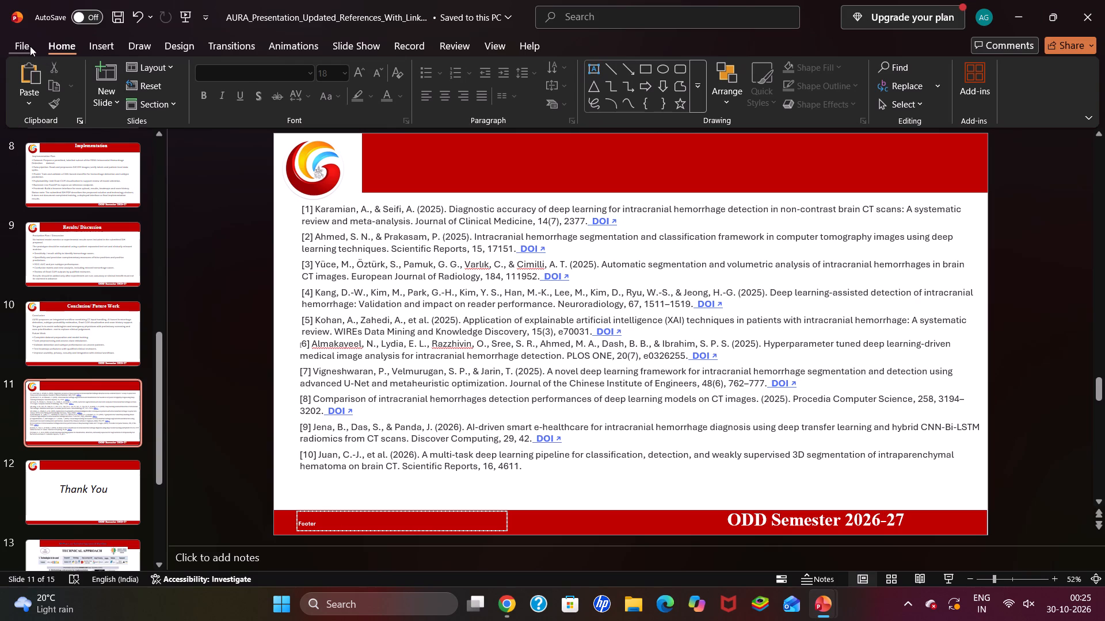
Delete the three slides after Thank You: the blank slide, Impact and Benefits, and Technical Approach.
scroll(90, 369, down, 3)
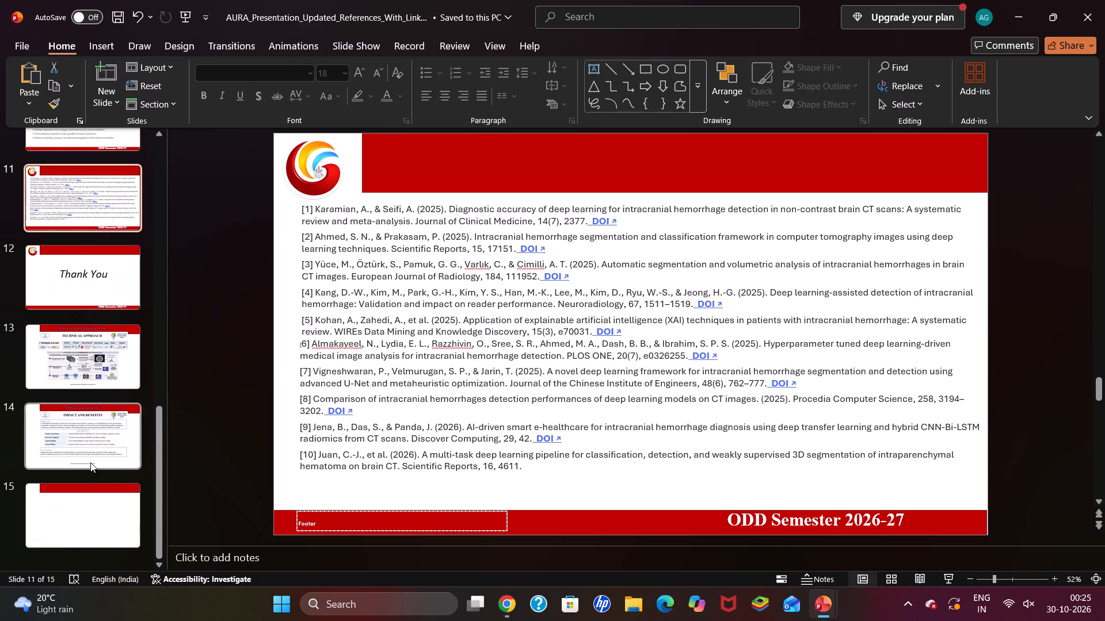
click(104, 504)
key(BackSpace)
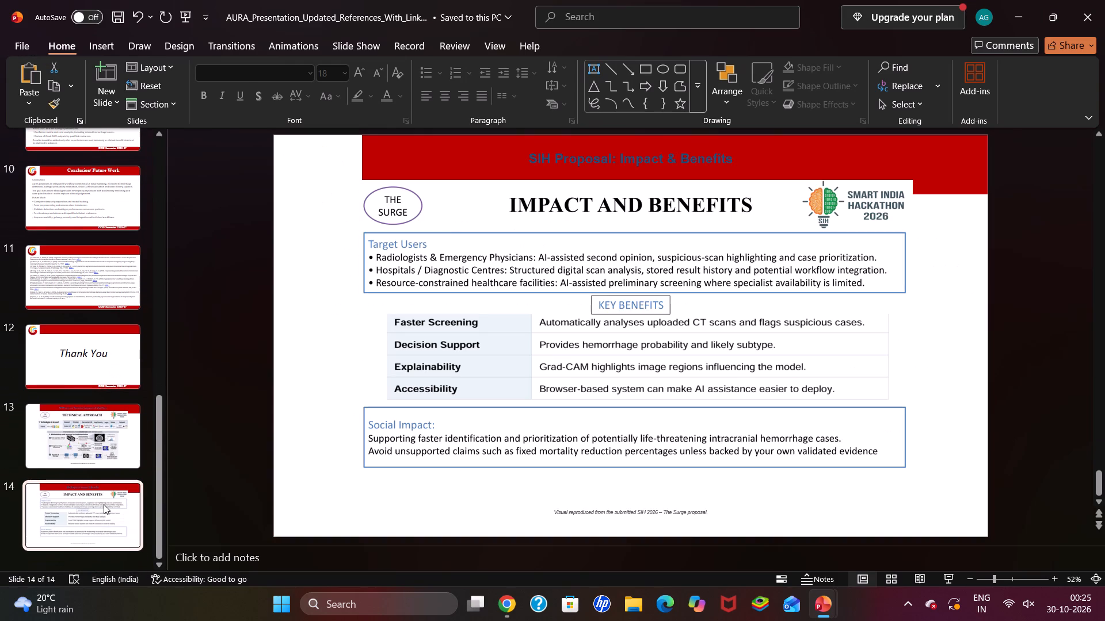
click(104, 504)
key(BackSpace)
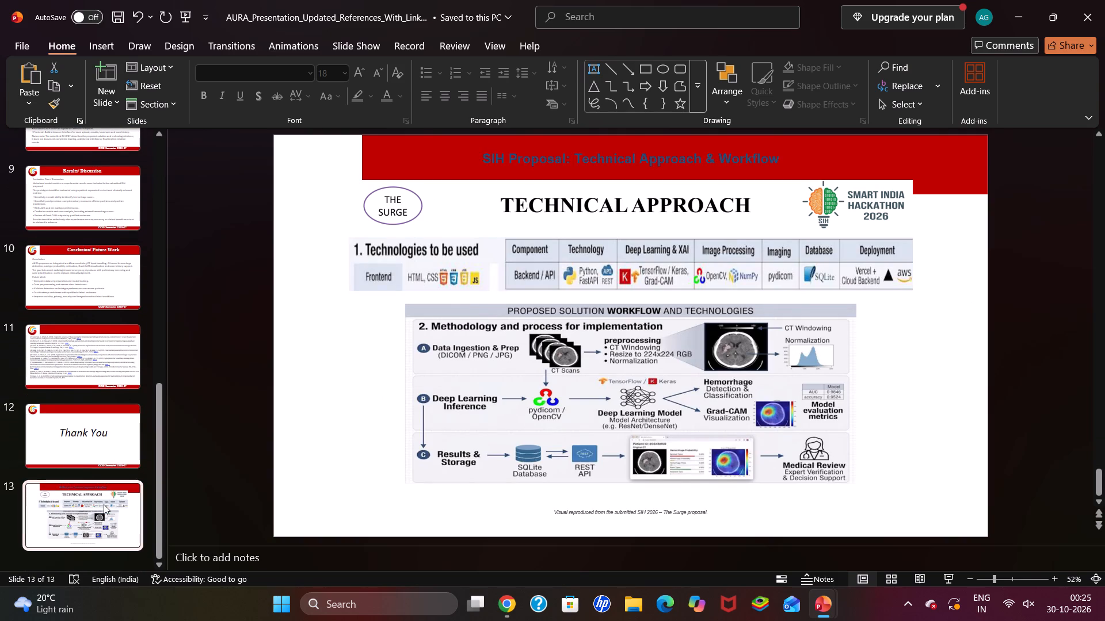
key(BackSpace)
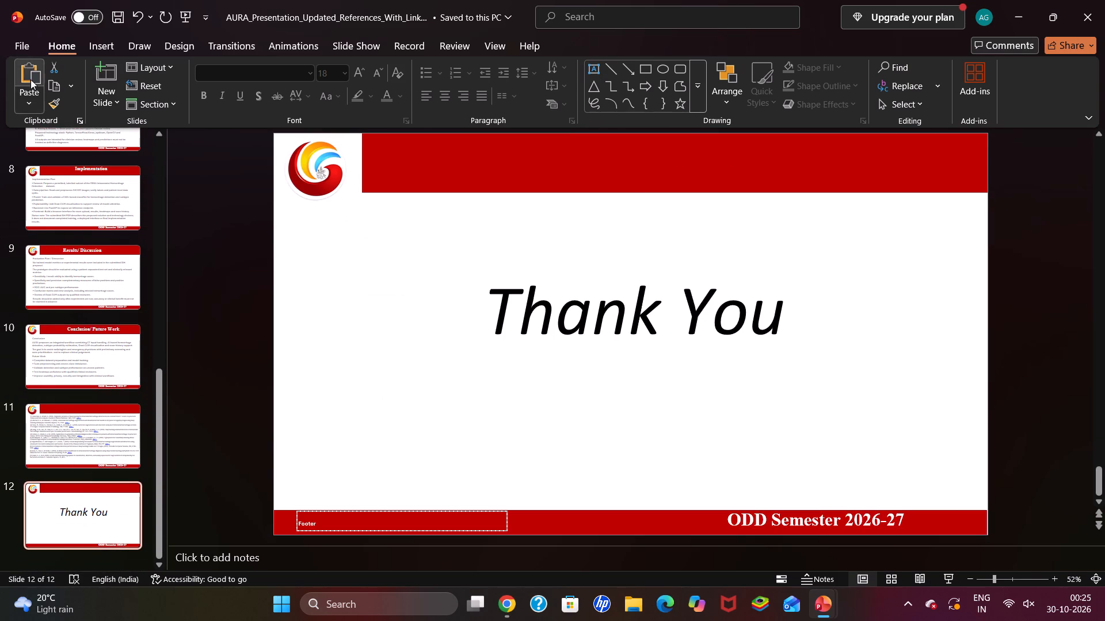
Save the presentation.
click(20, 47)
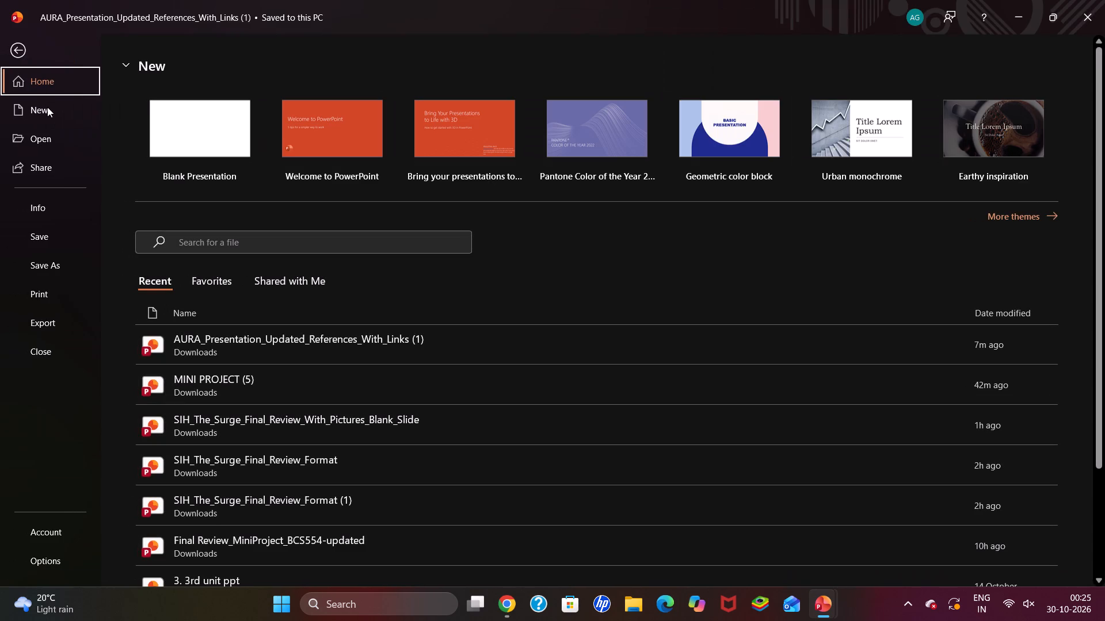
click(56, 233)
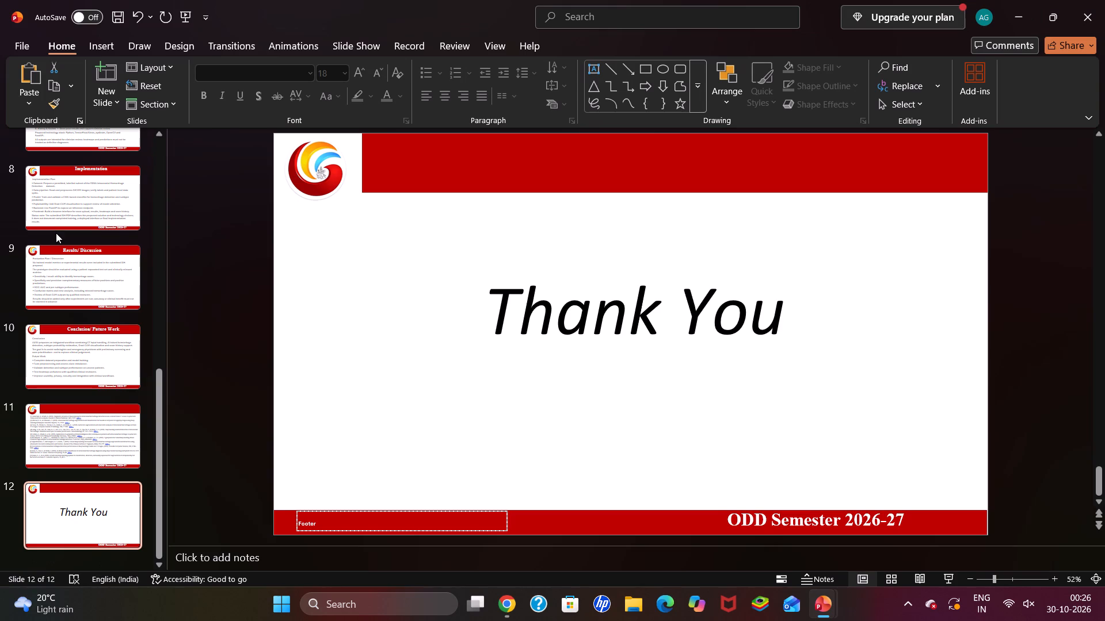
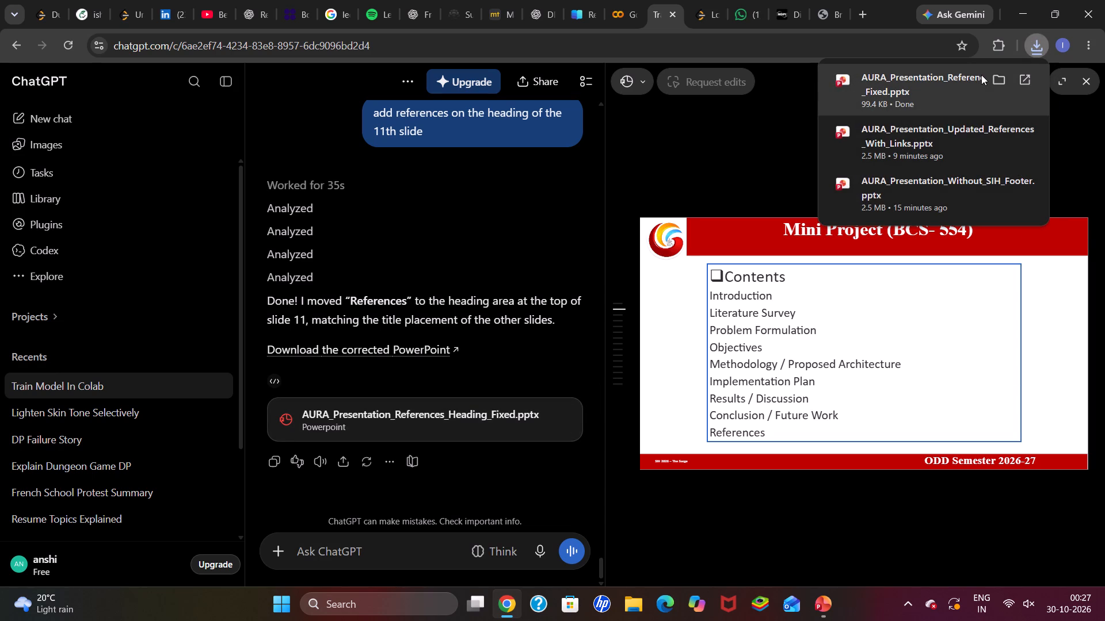
double_click(933, 77)
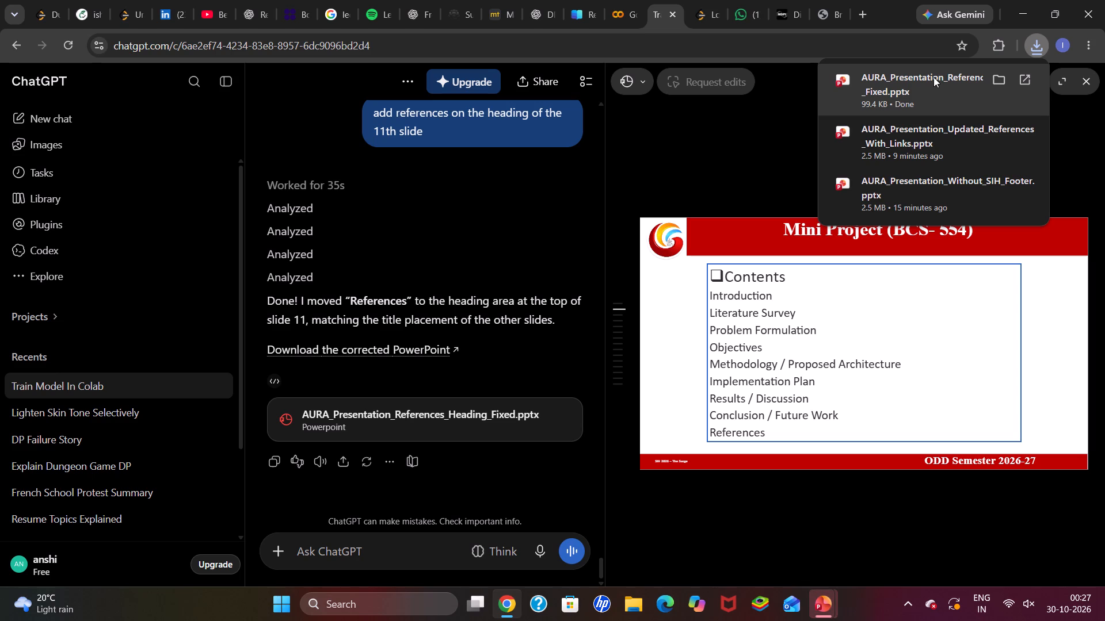
click(924, 85)
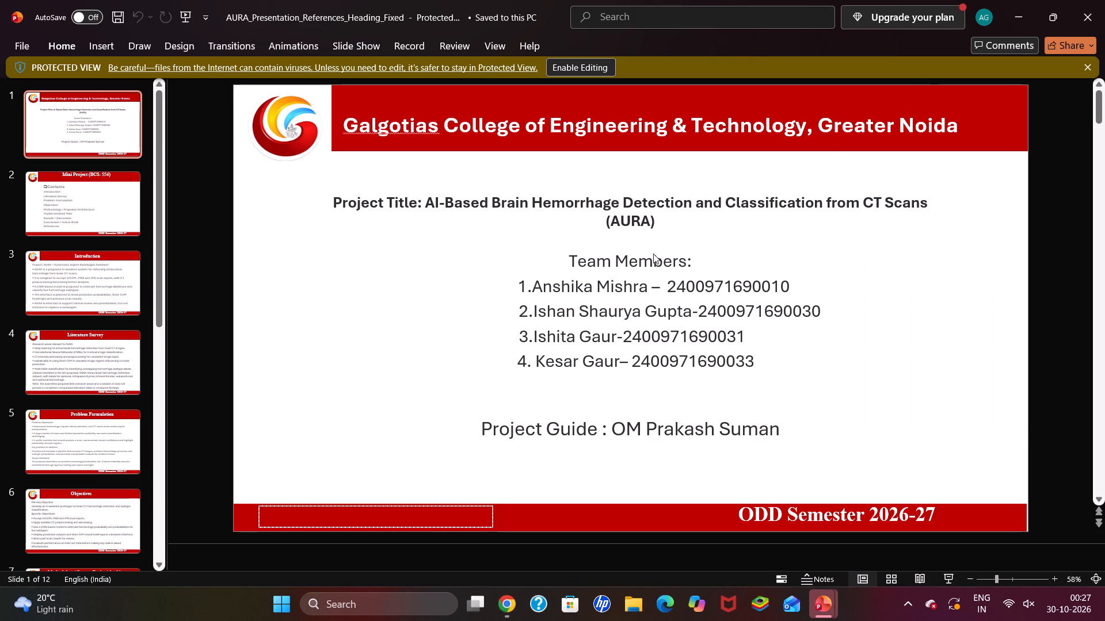
Display slide 11 of the downloaded presentation to check its References heading.
scroll(17, 440, down, 2)
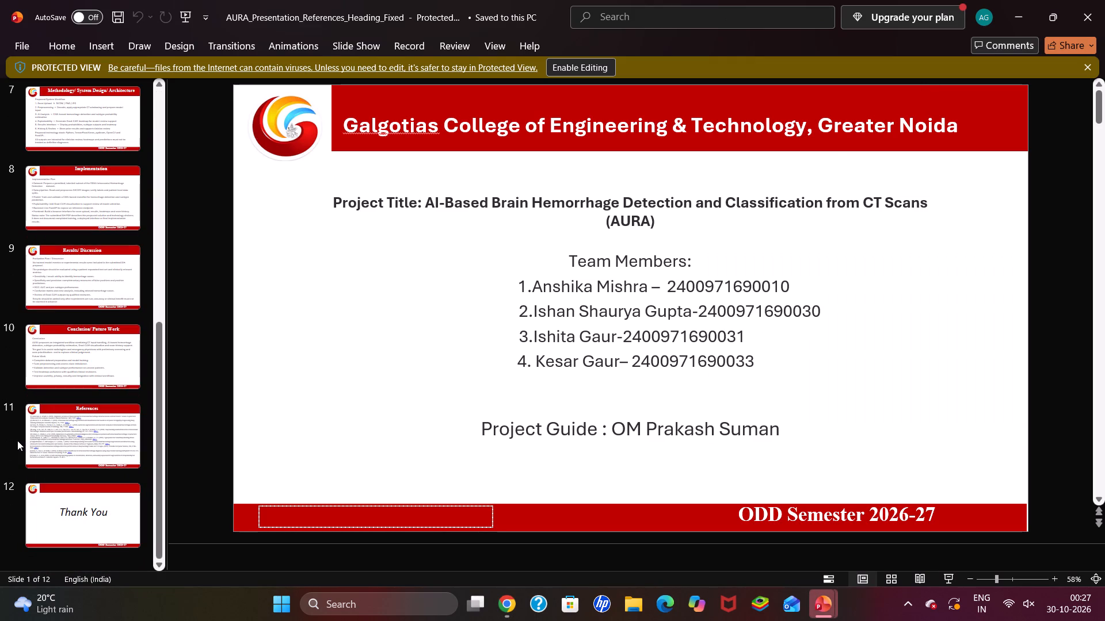
click(56, 439)
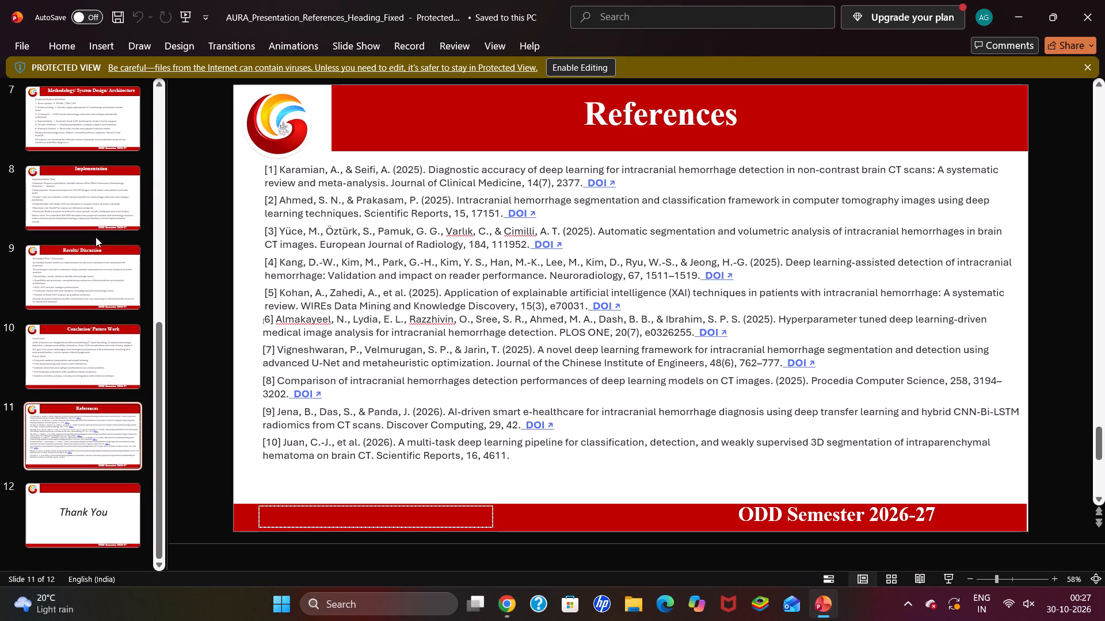
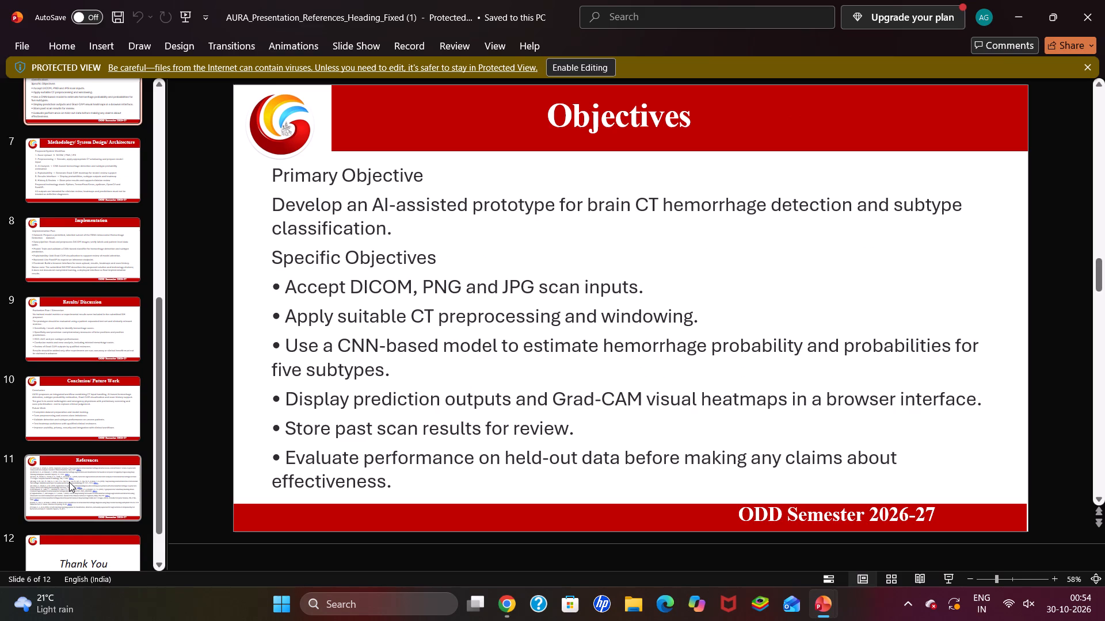
Review slides 11, 10, 9 and 8 of the downloaded presentation, from References back to Implementation.
scroll(69, 482, down, 1)
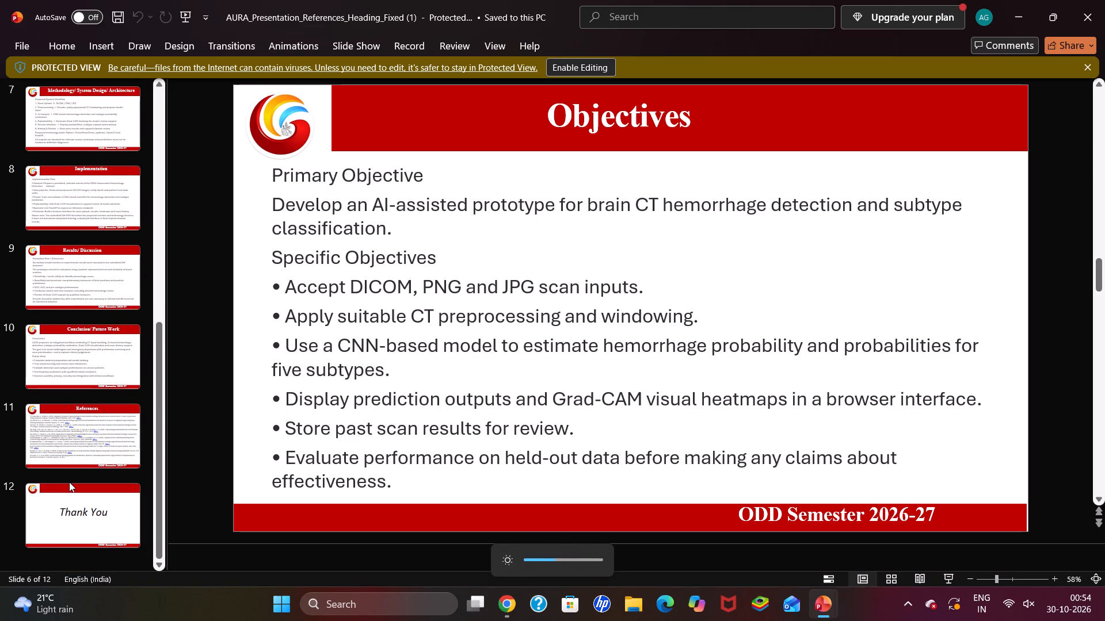
scroll(69, 482, down, 2)
click(76, 459)
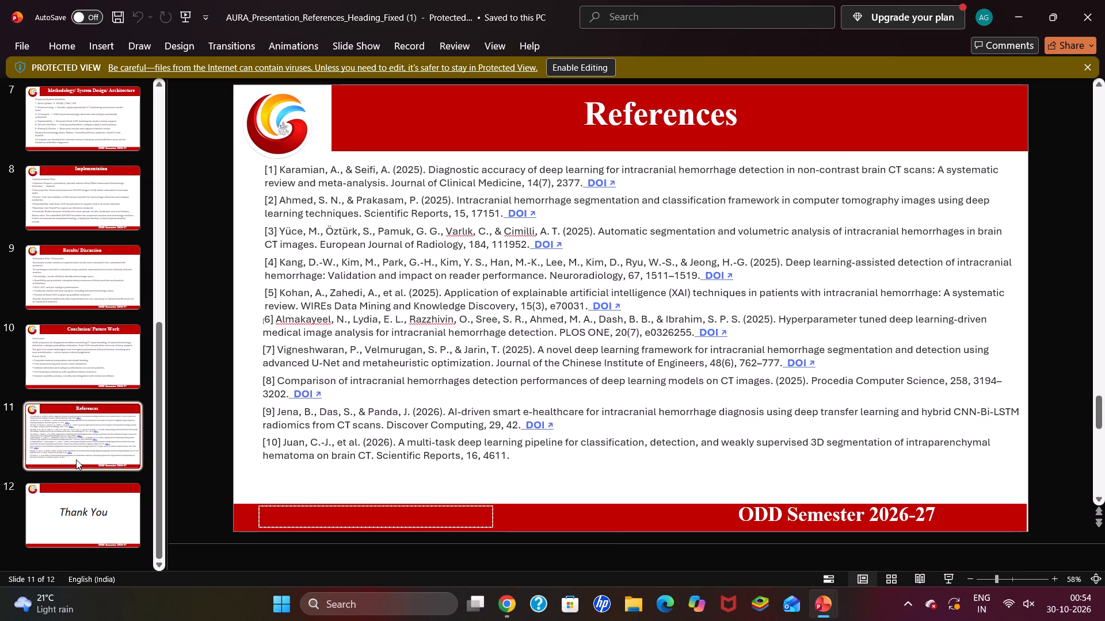
click(81, 378)
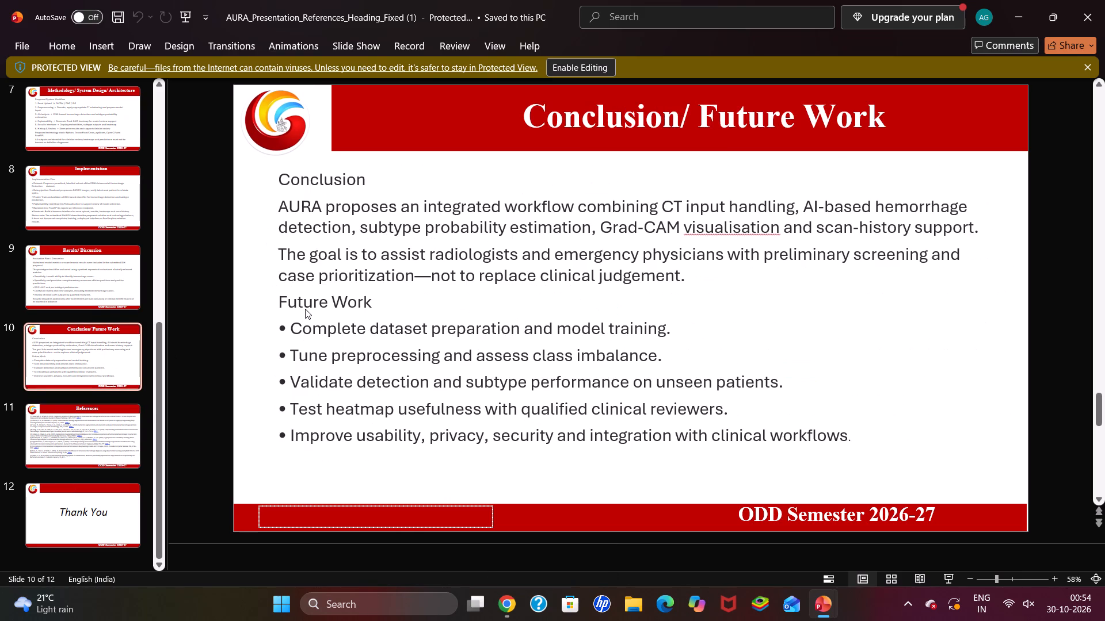
click(135, 281)
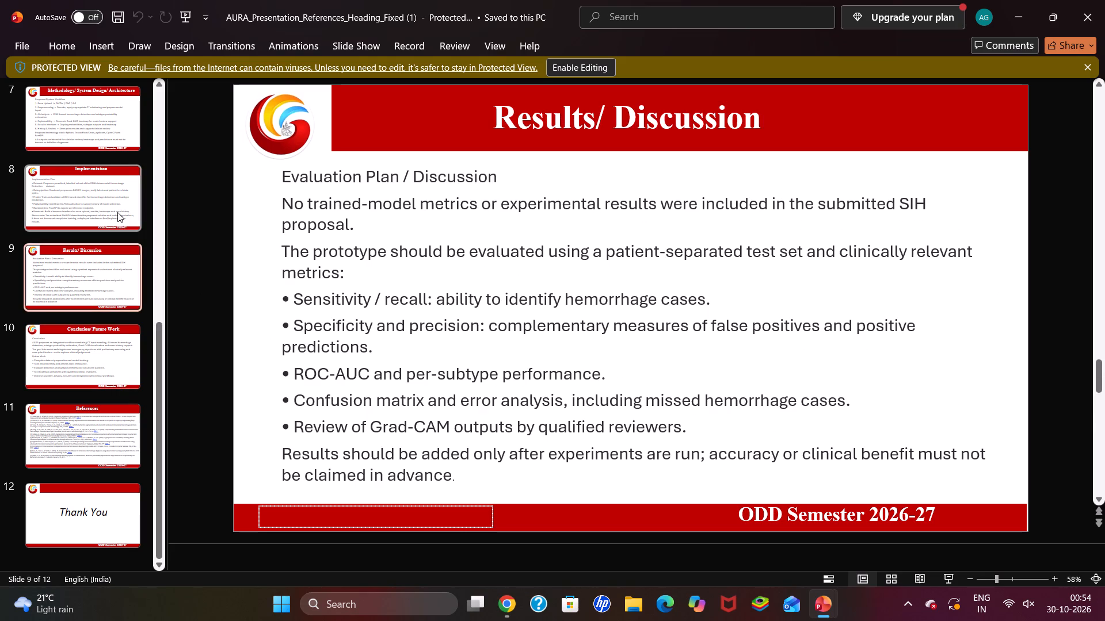
click(117, 212)
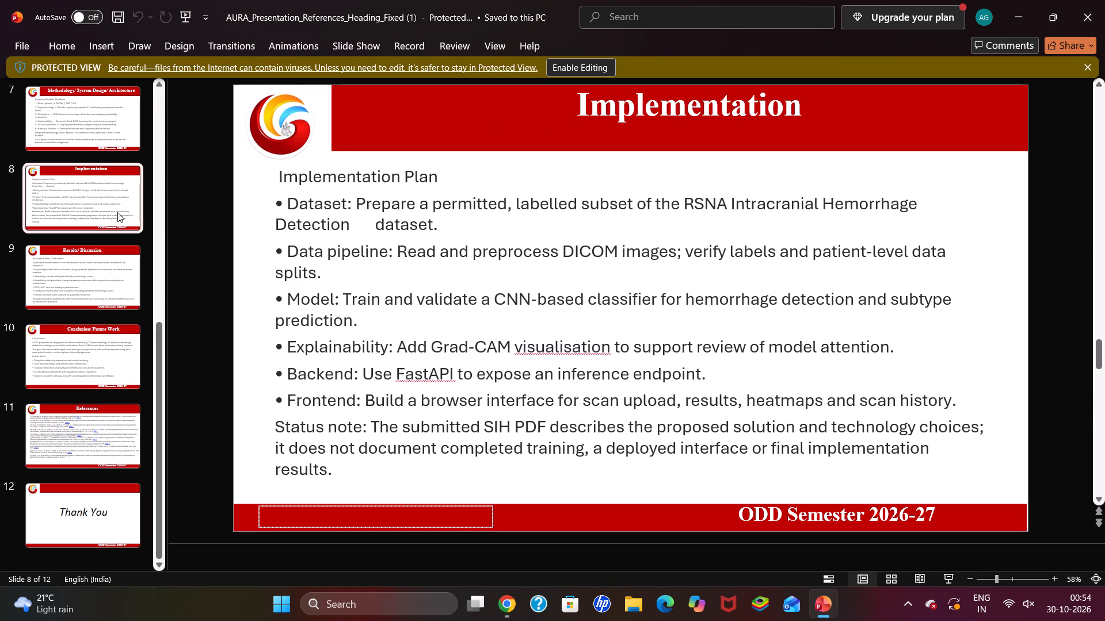
Enable editing of the protected presentation so the Implementation slide's text box can be resized.
click(274, 174)
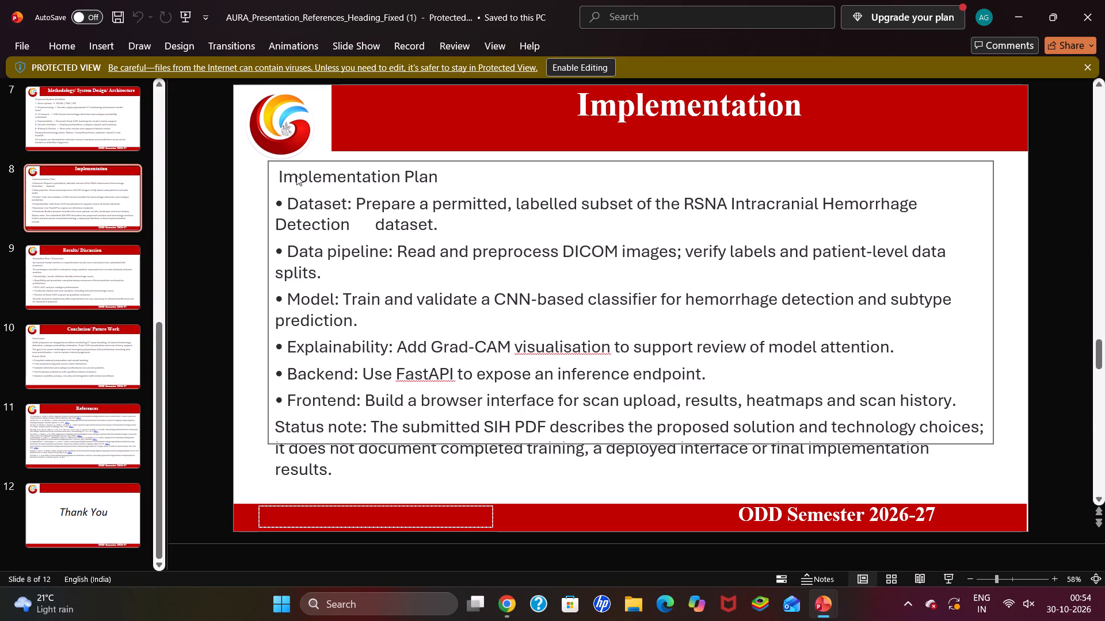
drag(989, 376, 908, 377)
click(587, 61)
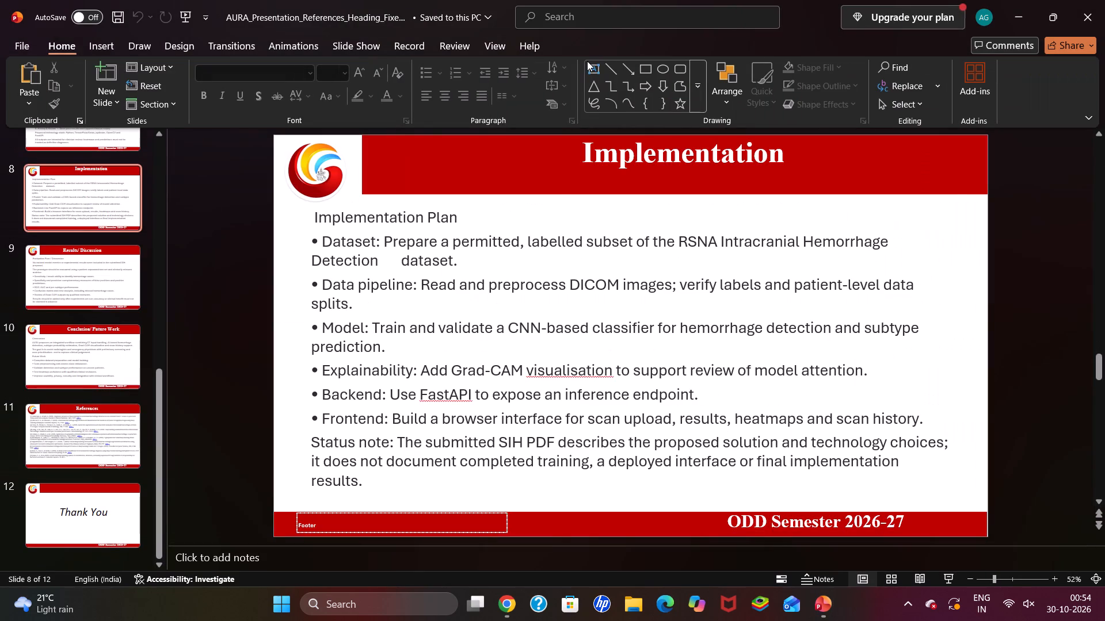
Narrow the Implementation Plan text box on slide 8 to about two-thirds of the slide width from its right edge.
click(486, 283)
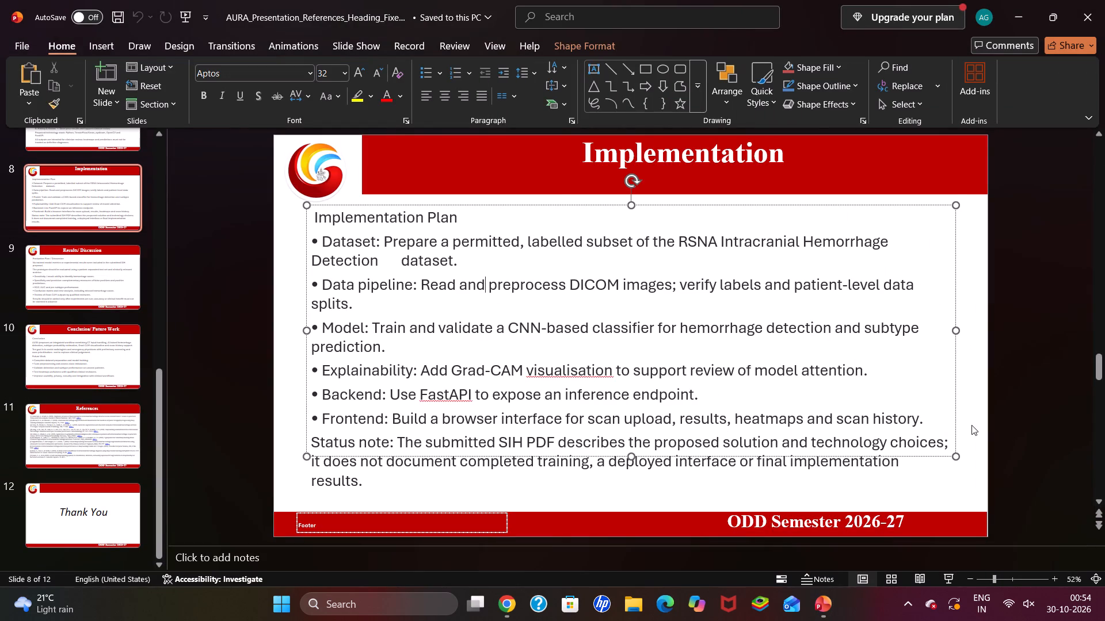
drag(954, 329, 889, 315)
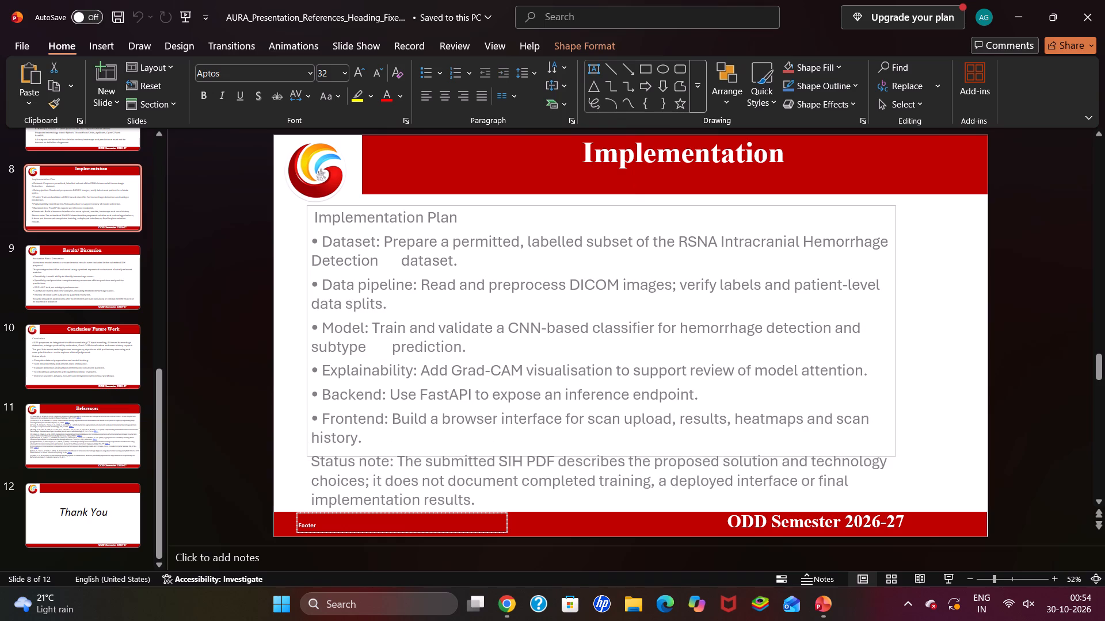
drag(889, 315, 769, 309)
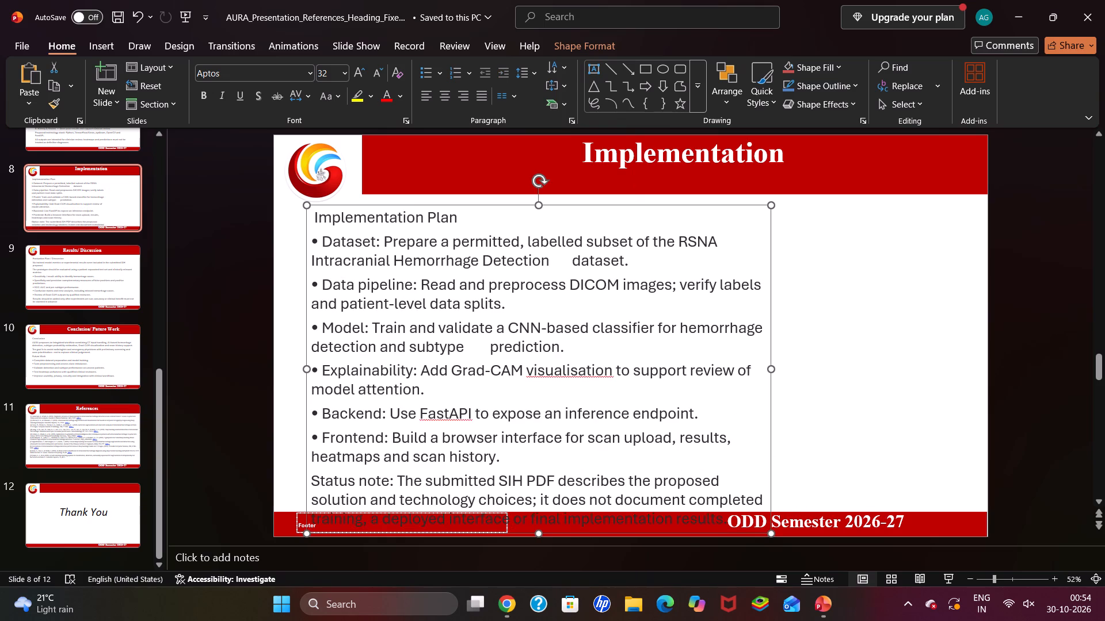
drag(538, 530, 537, 505)
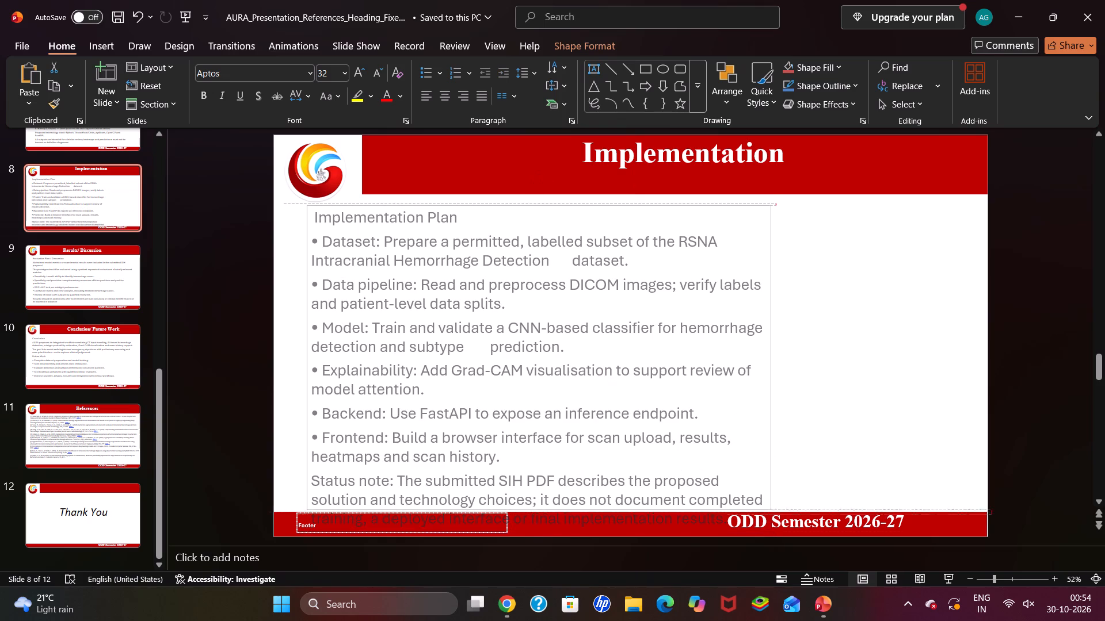
drag(537, 505, 536, 492)
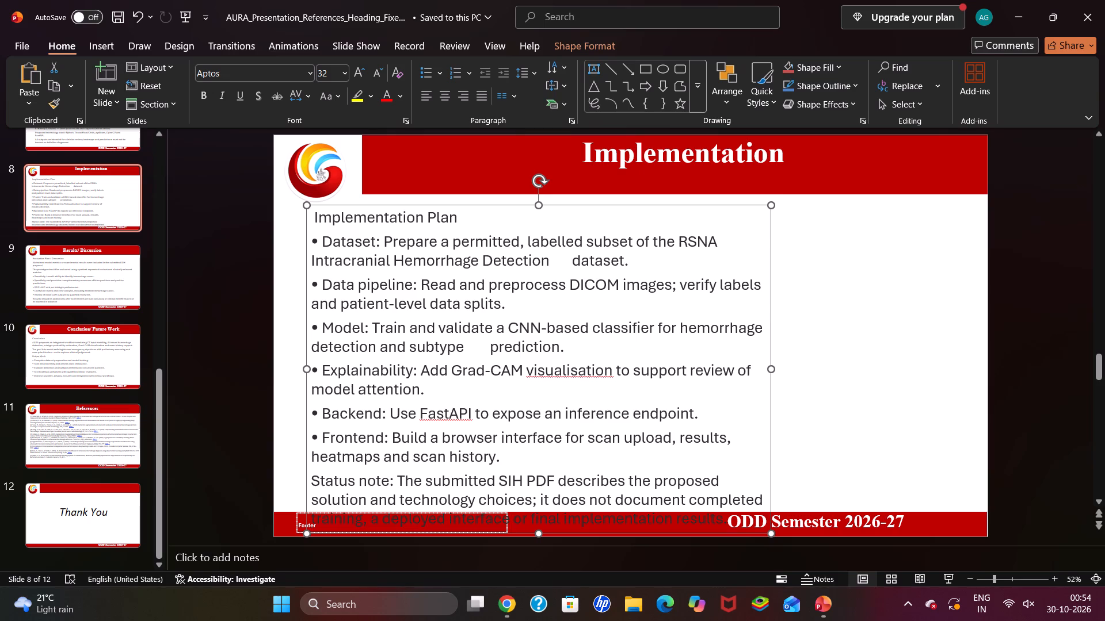
drag(317, 214, 328, 234)
click(283, 301)
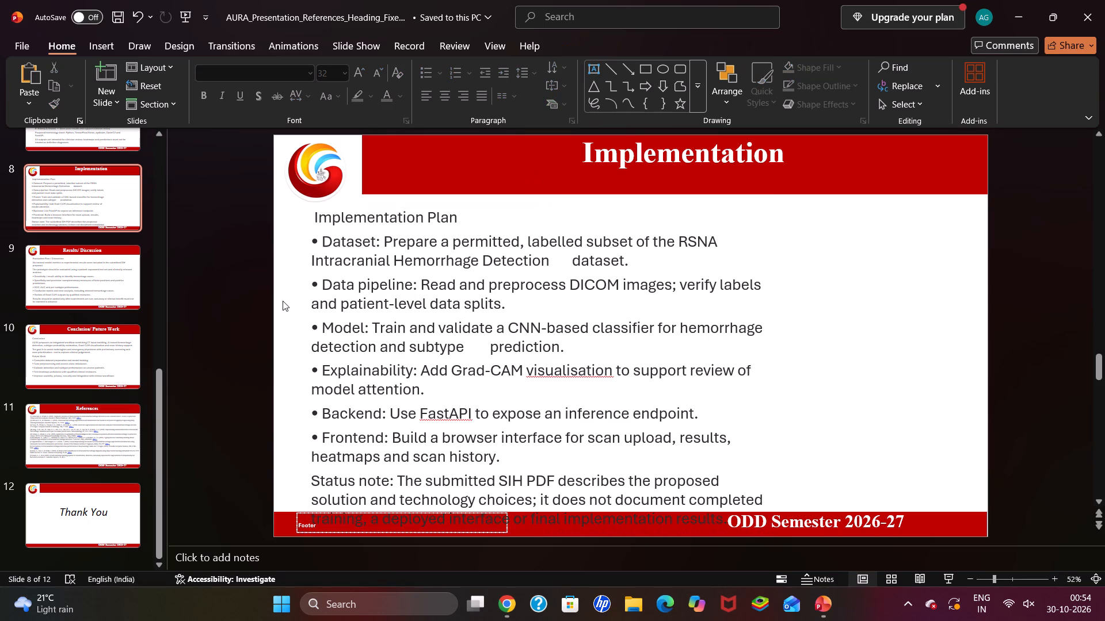
Set the font size of all the Implementation Plan body text on slide 8 to 28.
click(318, 221)
drag(315, 217, 558, 465)
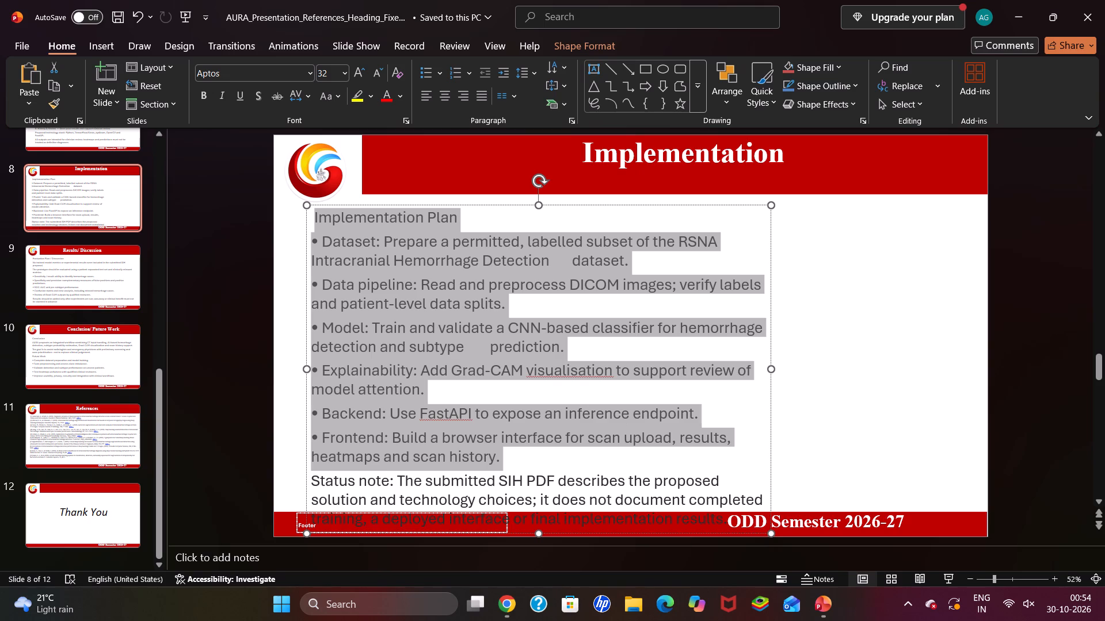
drag(558, 465, 687, 553)
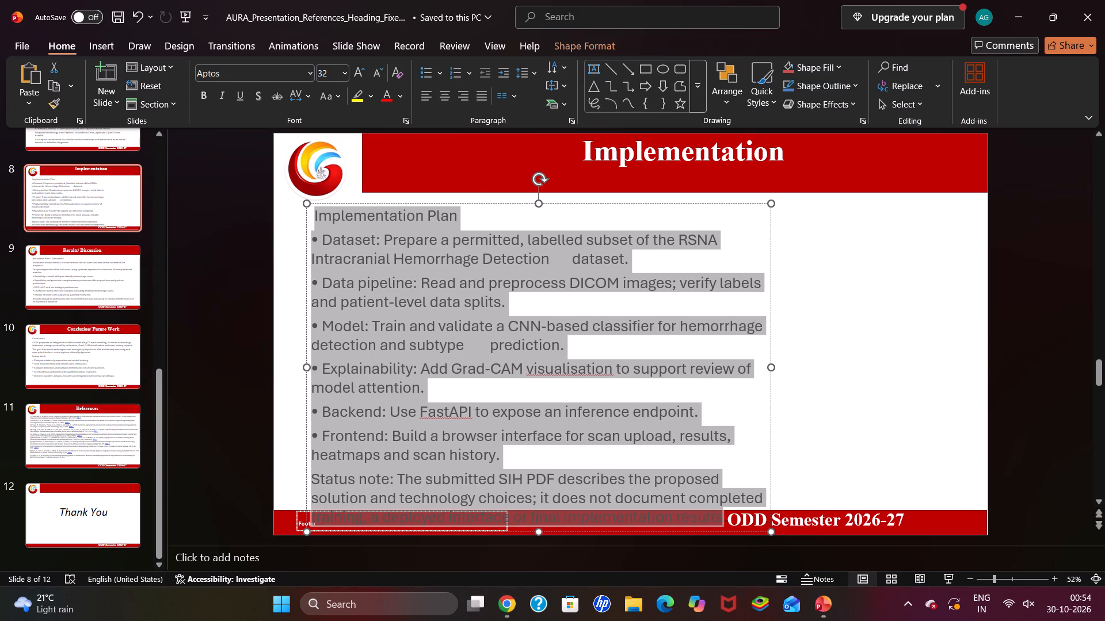
drag(687, 553, 736, 511)
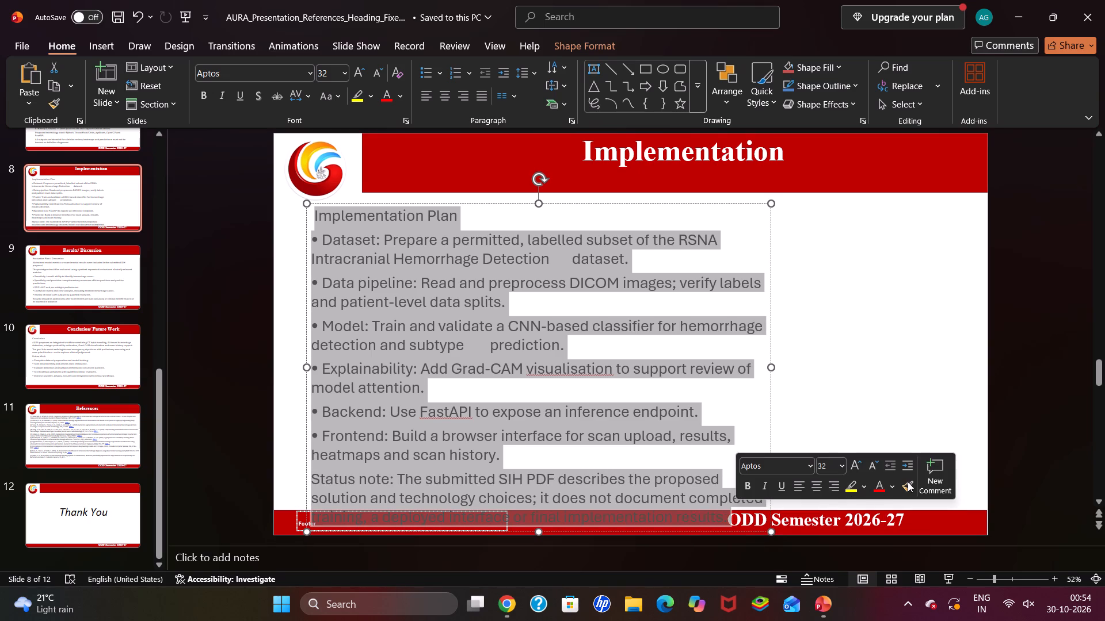
click(845, 464)
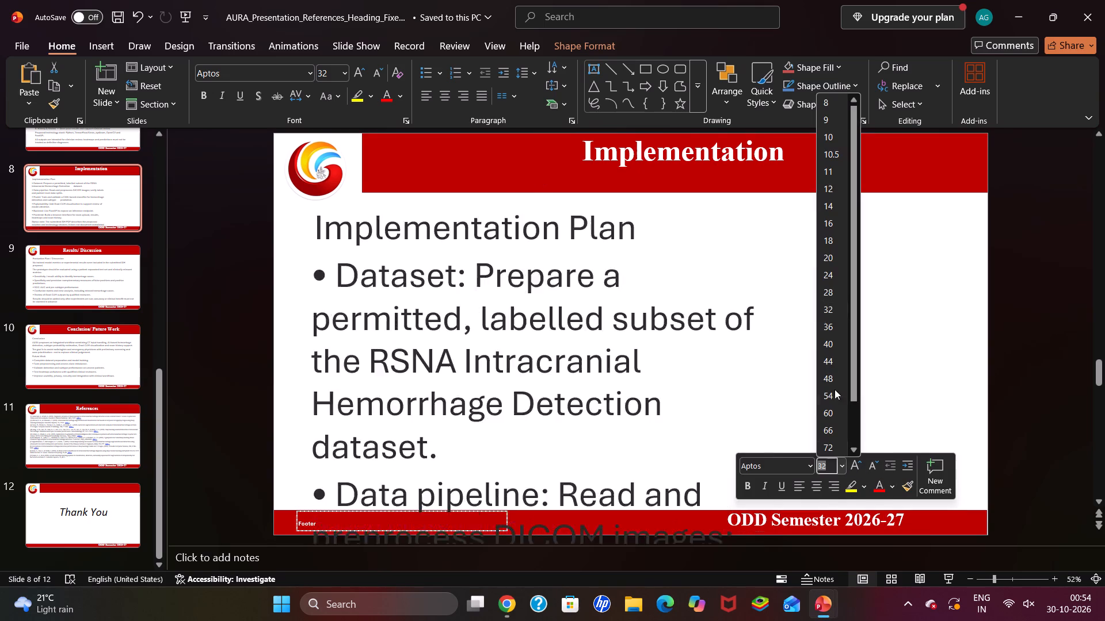
click(824, 290)
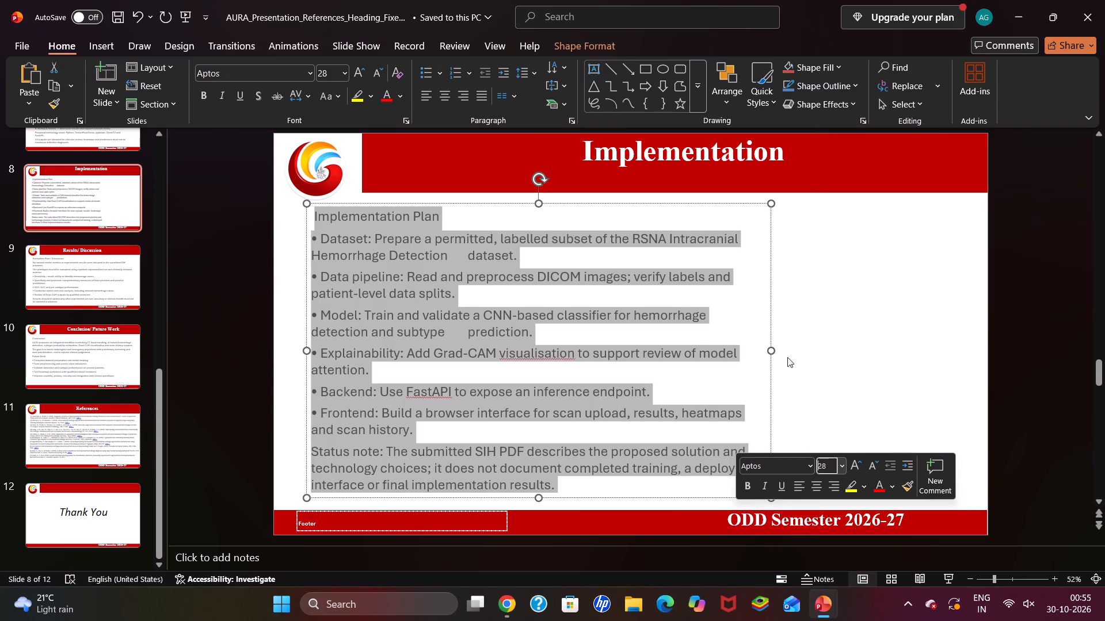
Narrow the Implementation Plan text box to about half the slide width and raise its top edge to the title banner.
drag(774, 352, 740, 338)
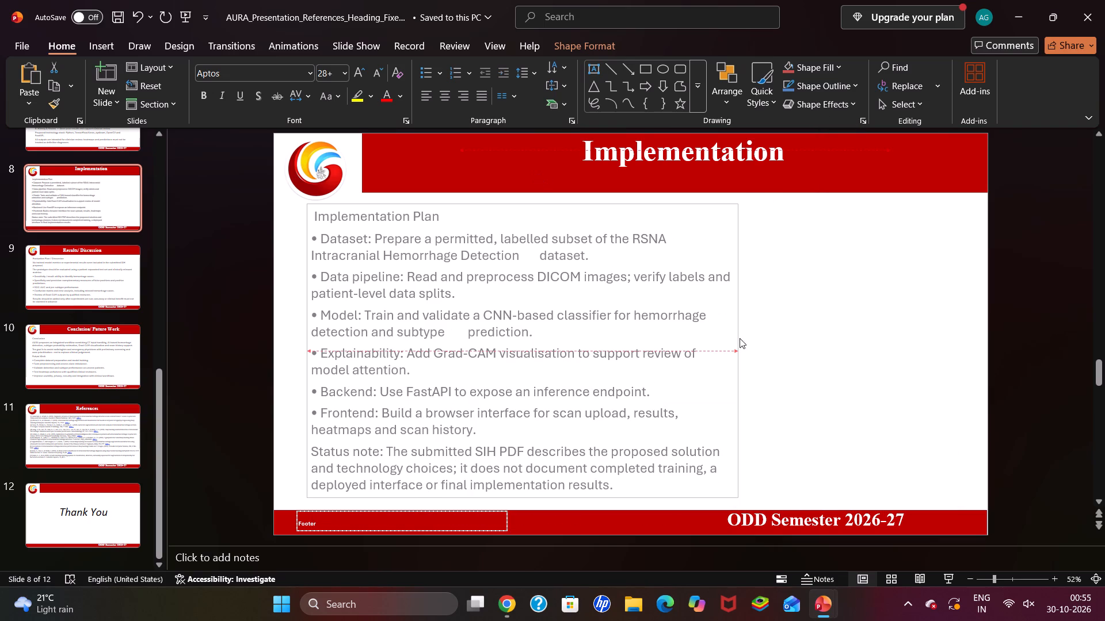
drag(740, 338, 693, 341)
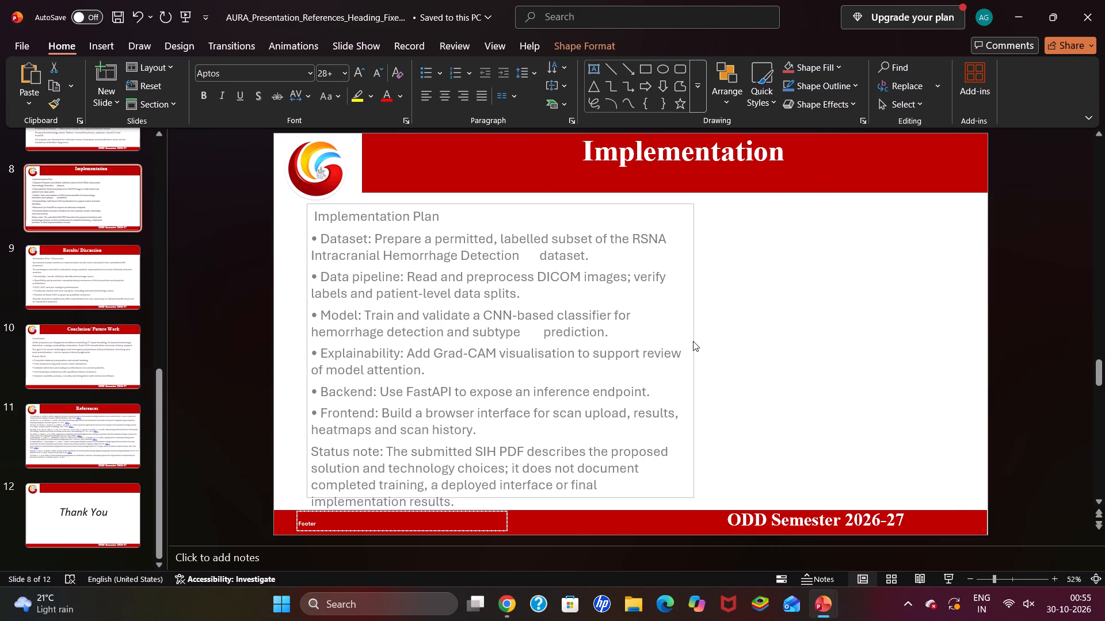
drag(693, 341, 692, 342)
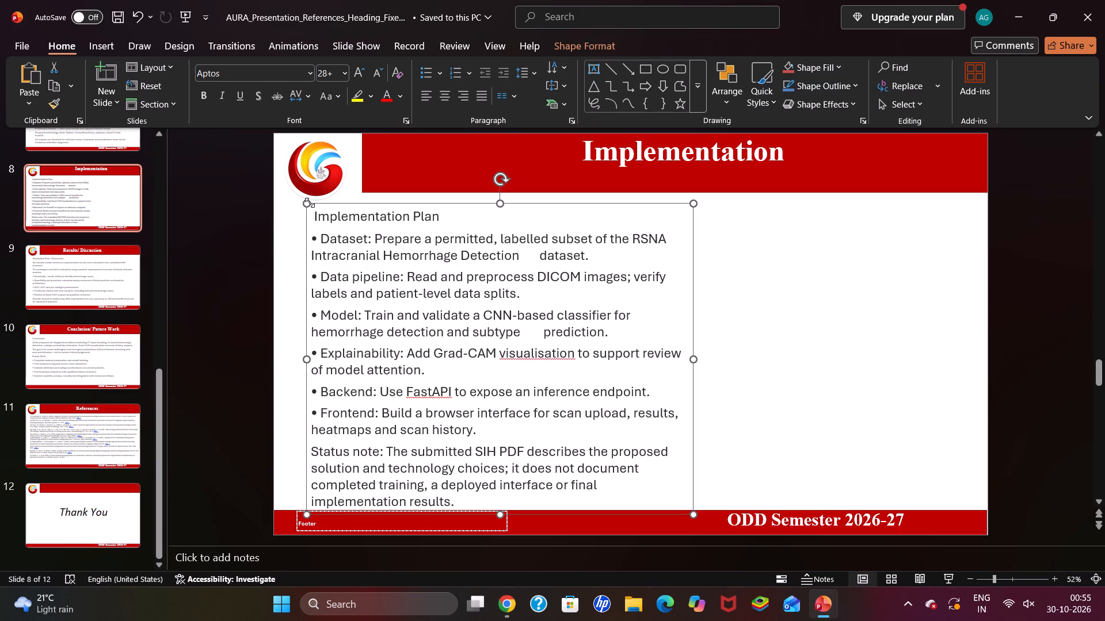
drag(307, 202, 310, 194)
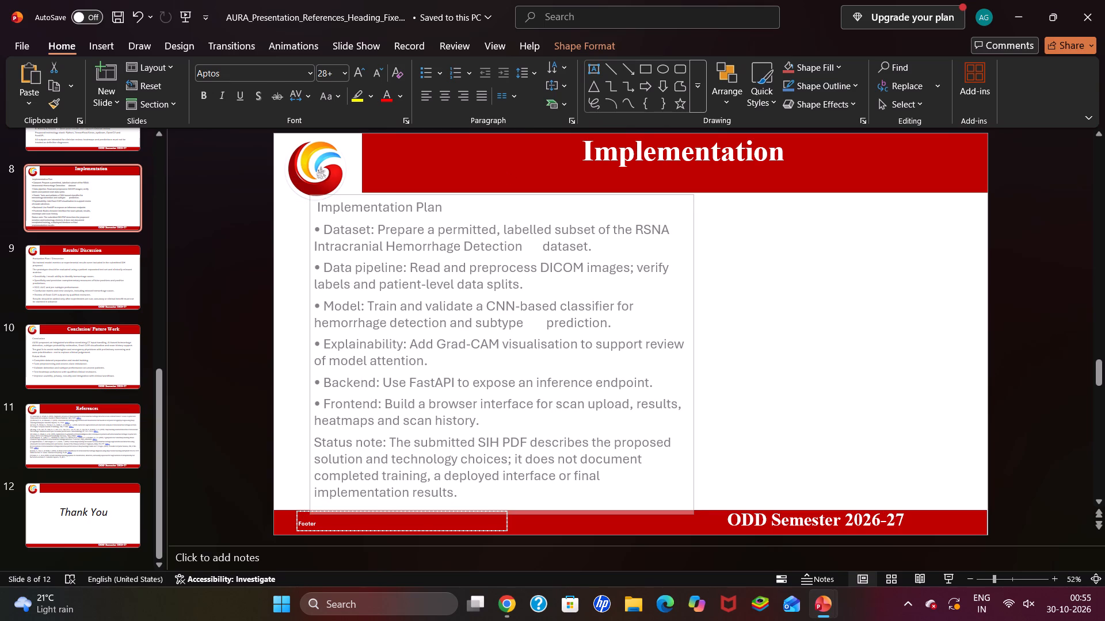
drag(310, 194, 311, 197)
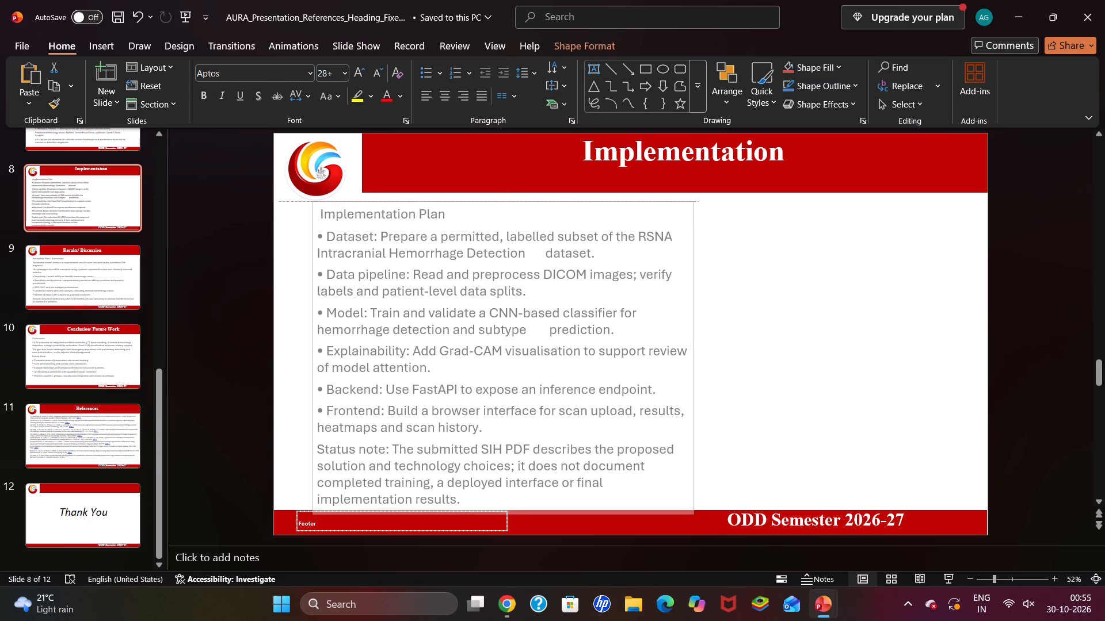
drag(311, 197, 310, 196)
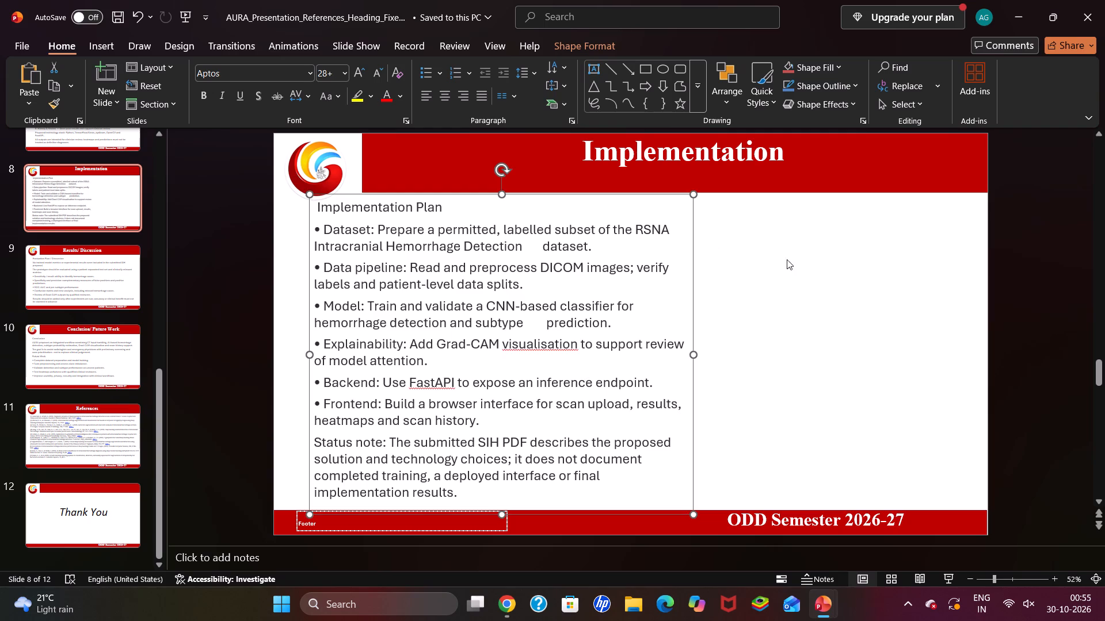
click(806, 267)
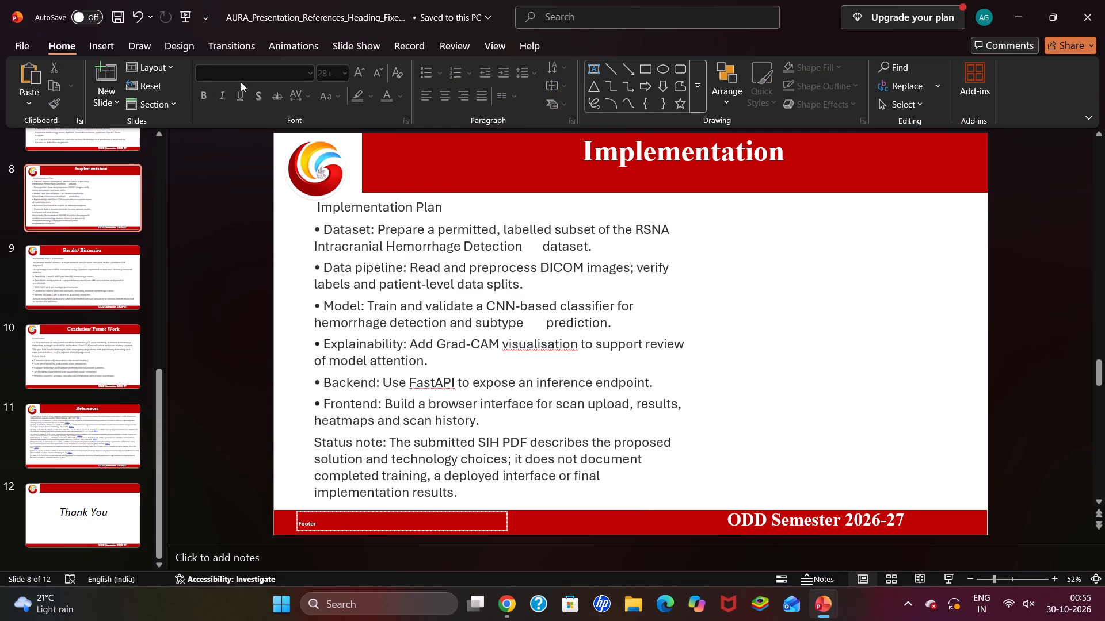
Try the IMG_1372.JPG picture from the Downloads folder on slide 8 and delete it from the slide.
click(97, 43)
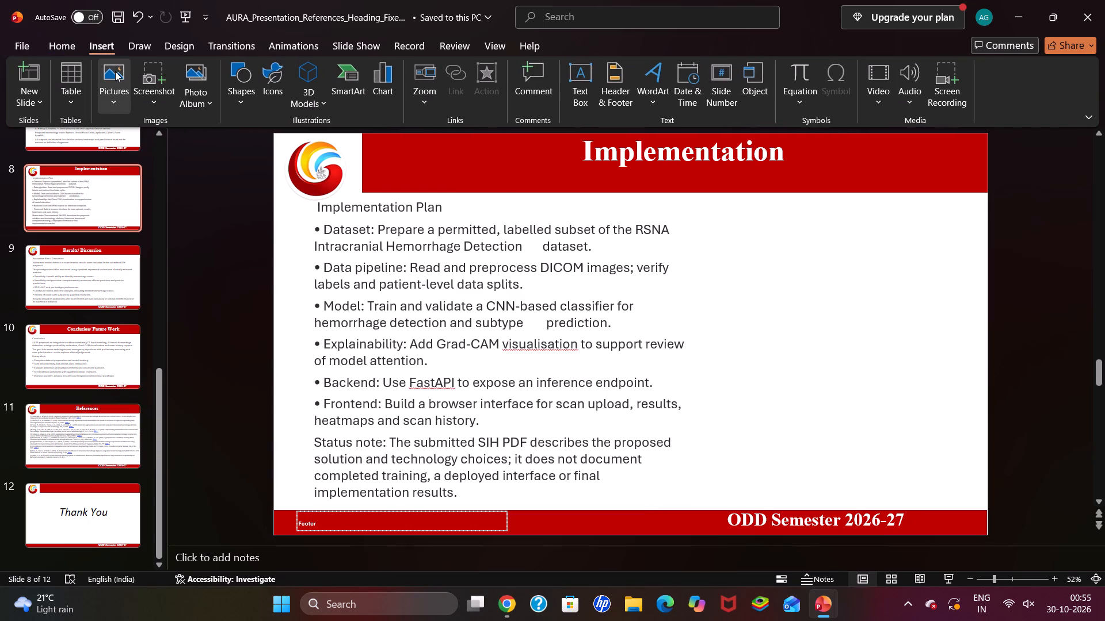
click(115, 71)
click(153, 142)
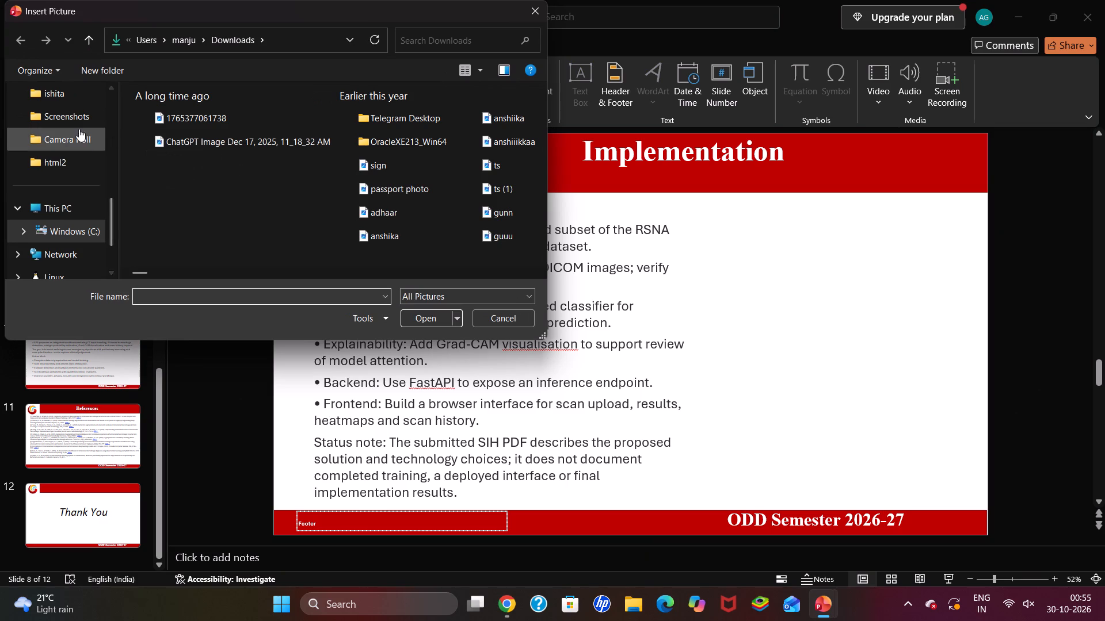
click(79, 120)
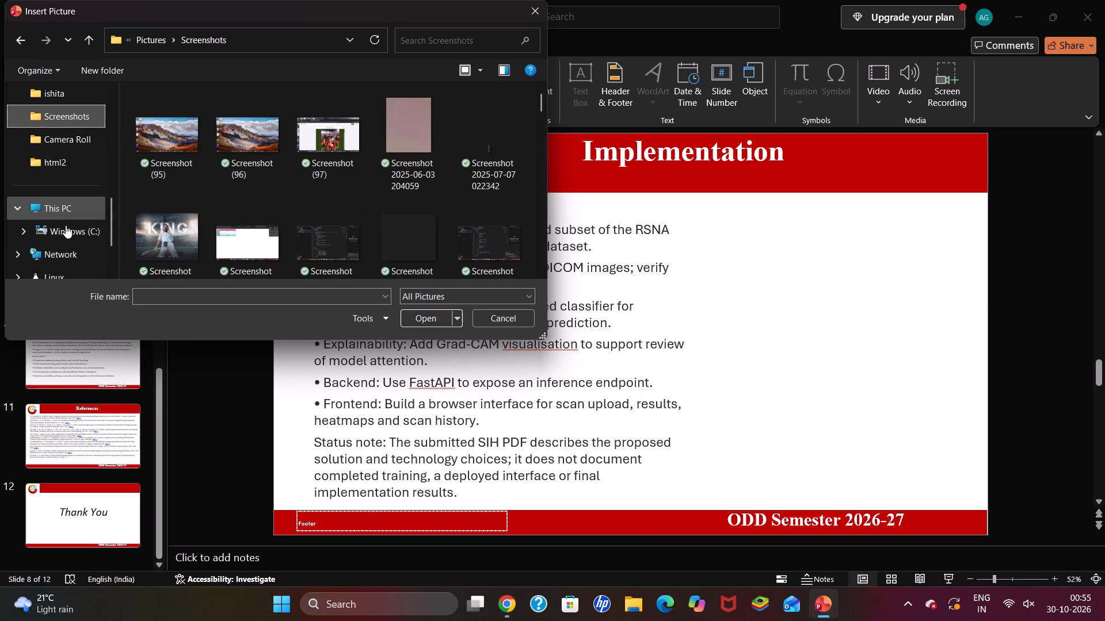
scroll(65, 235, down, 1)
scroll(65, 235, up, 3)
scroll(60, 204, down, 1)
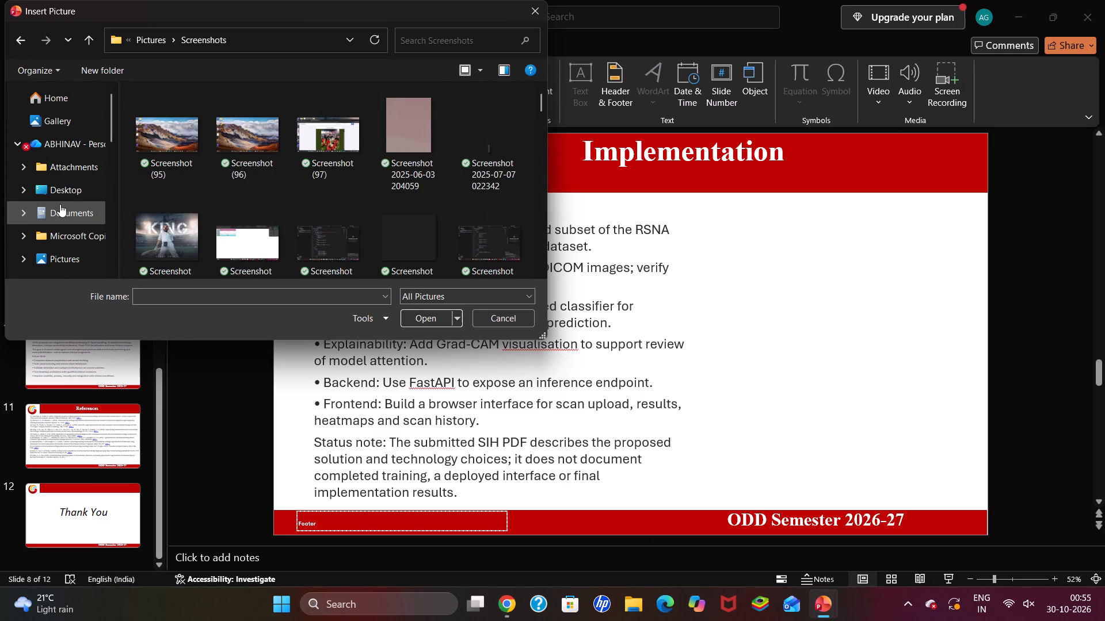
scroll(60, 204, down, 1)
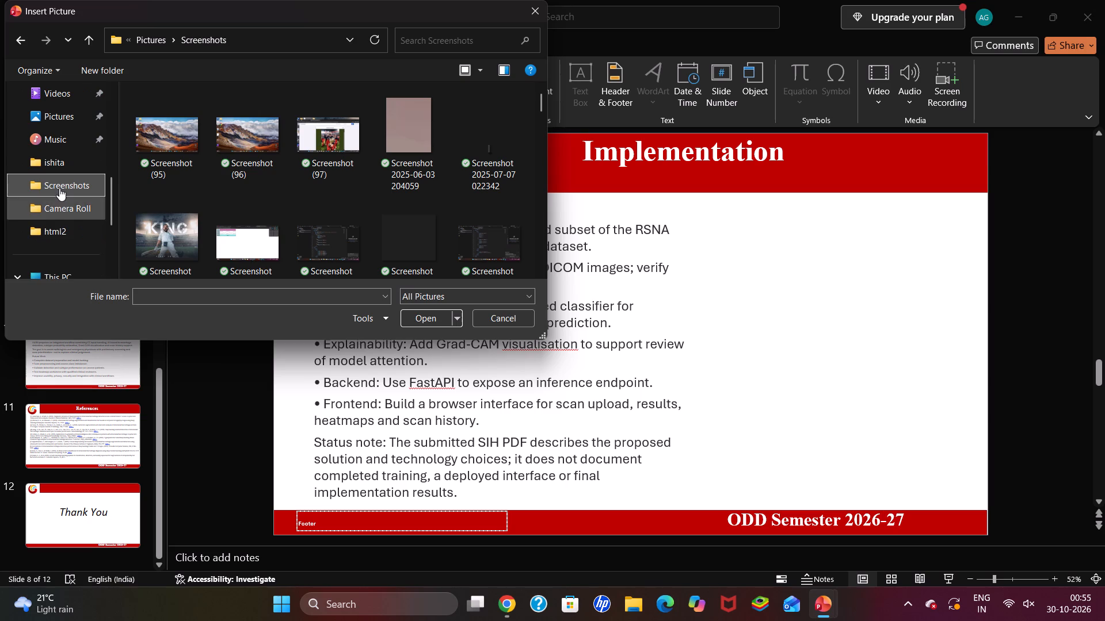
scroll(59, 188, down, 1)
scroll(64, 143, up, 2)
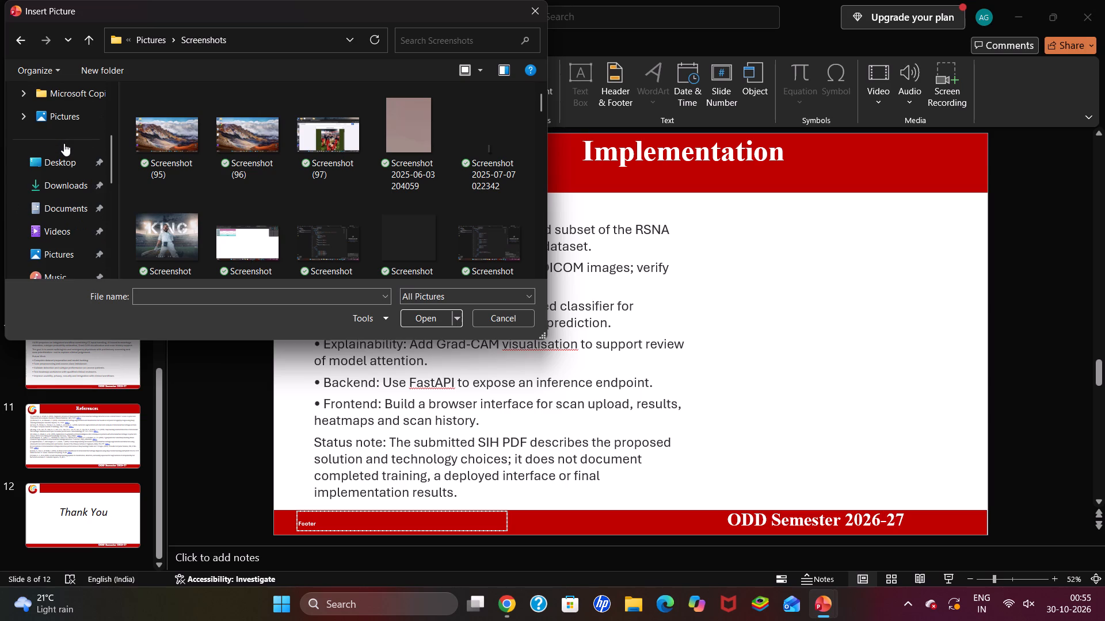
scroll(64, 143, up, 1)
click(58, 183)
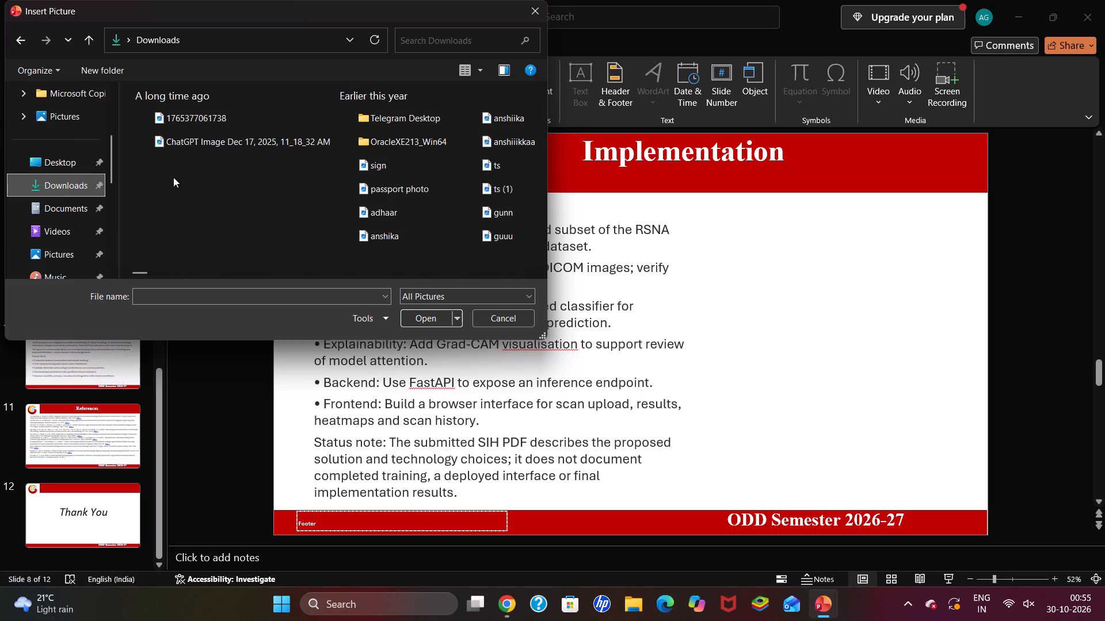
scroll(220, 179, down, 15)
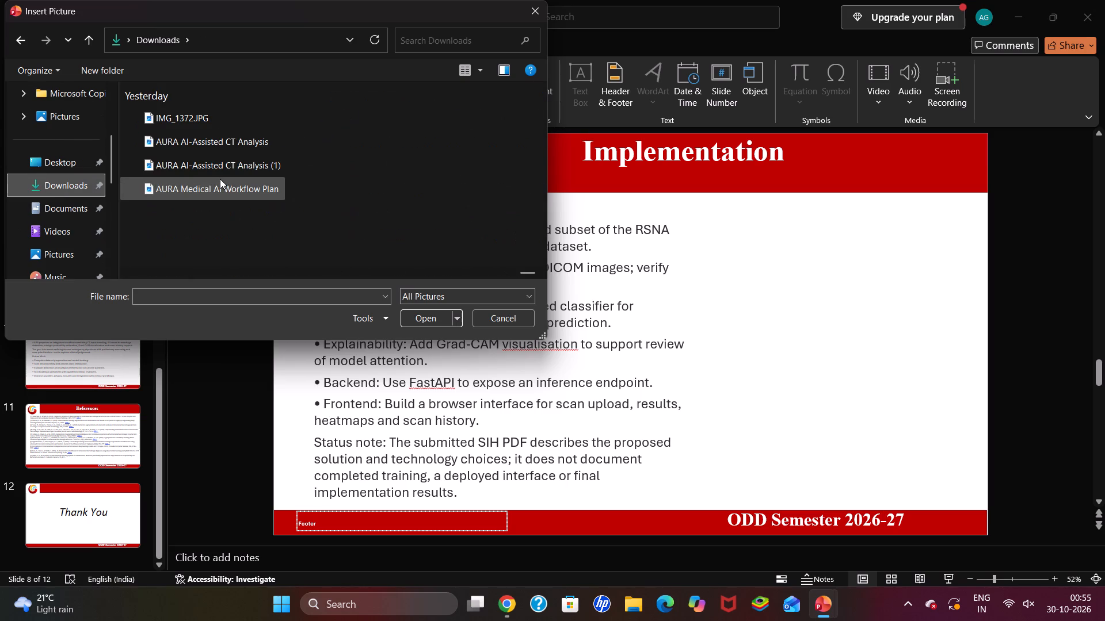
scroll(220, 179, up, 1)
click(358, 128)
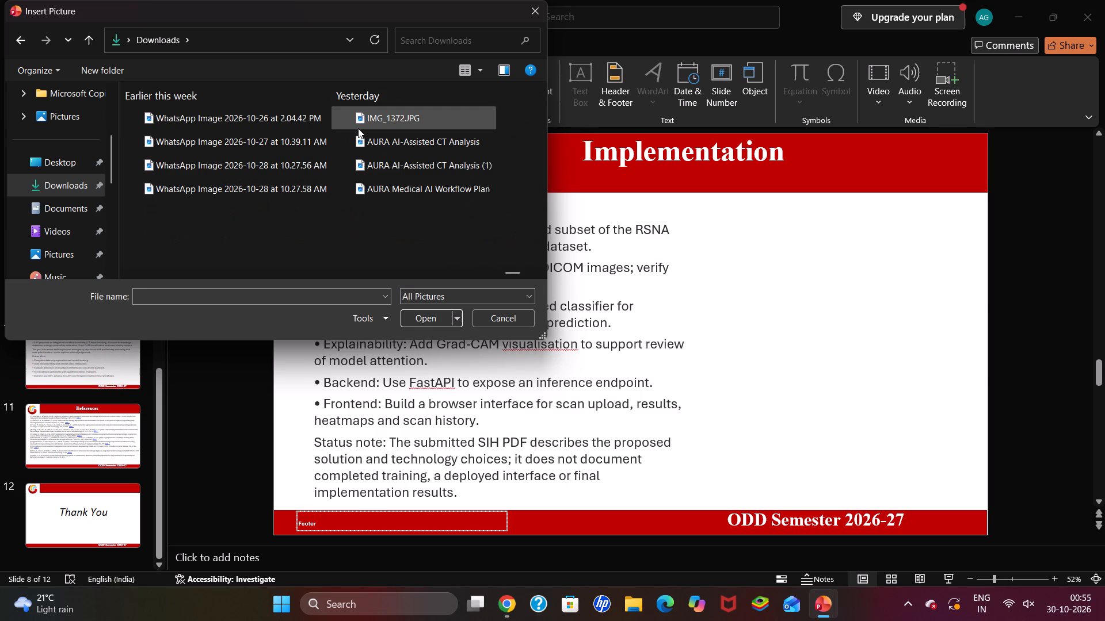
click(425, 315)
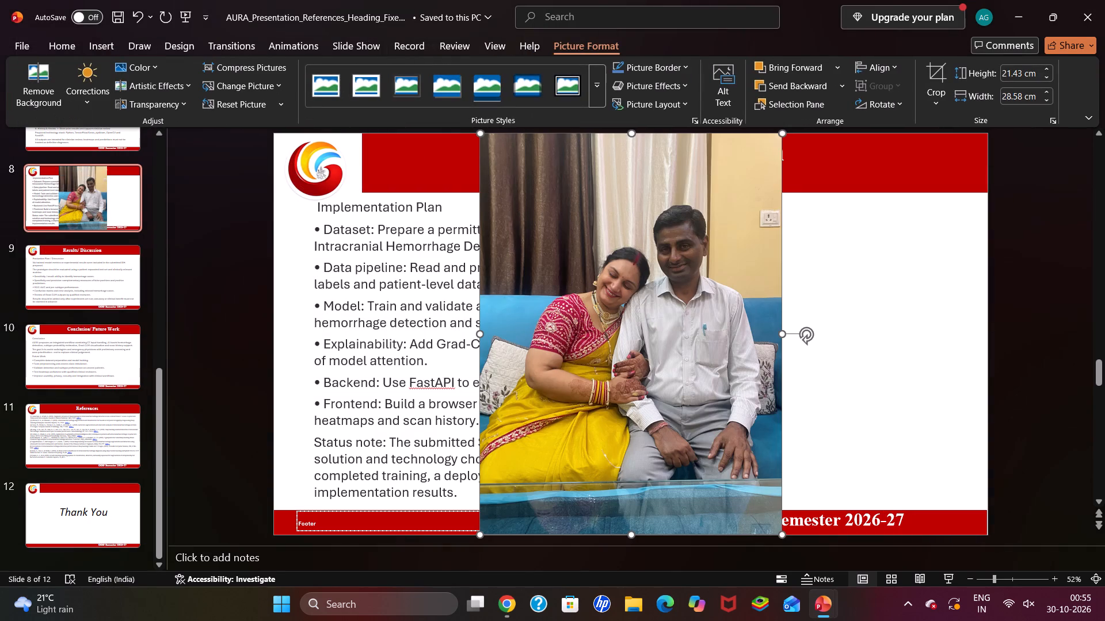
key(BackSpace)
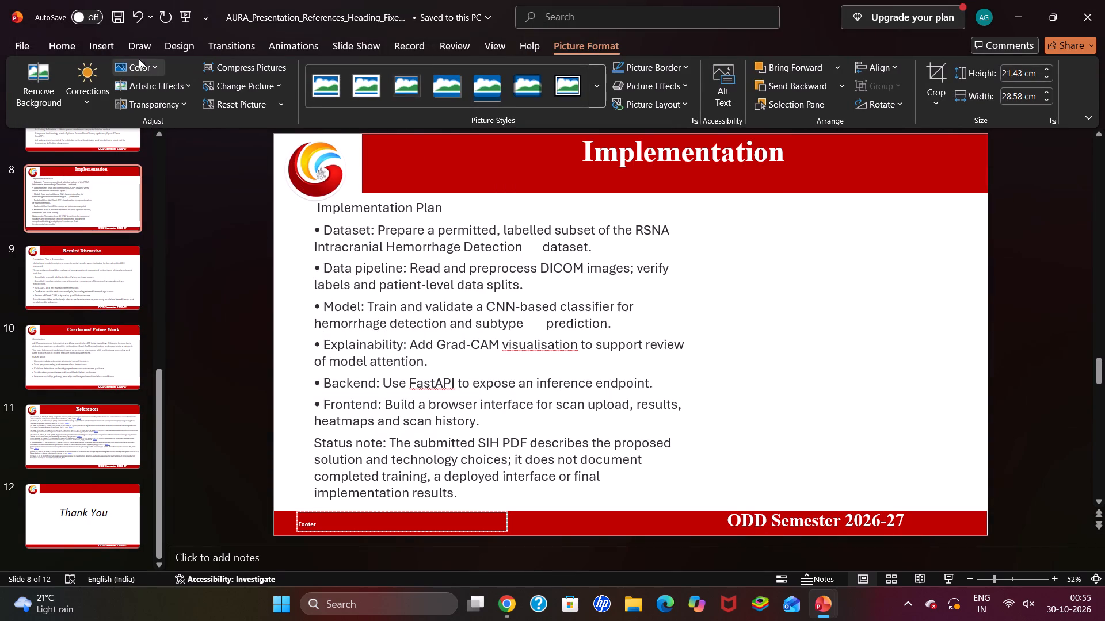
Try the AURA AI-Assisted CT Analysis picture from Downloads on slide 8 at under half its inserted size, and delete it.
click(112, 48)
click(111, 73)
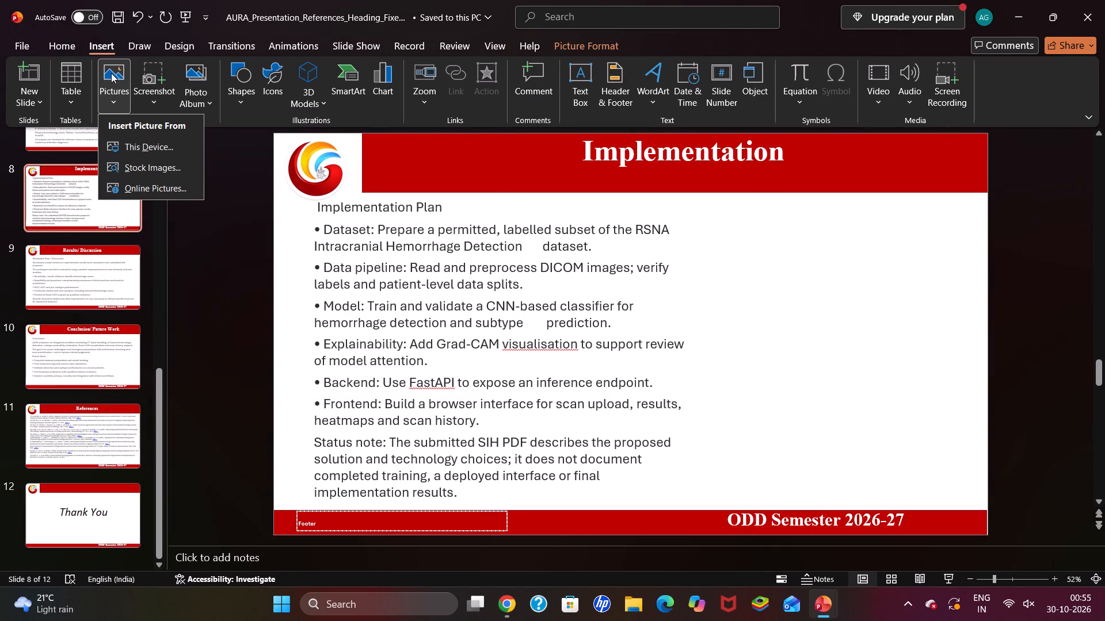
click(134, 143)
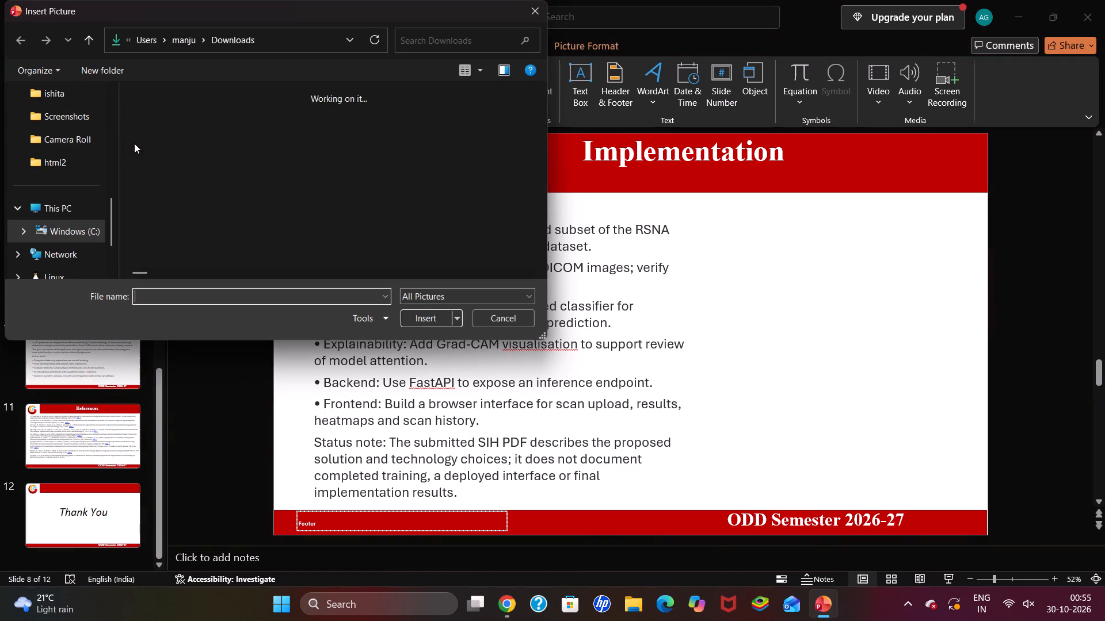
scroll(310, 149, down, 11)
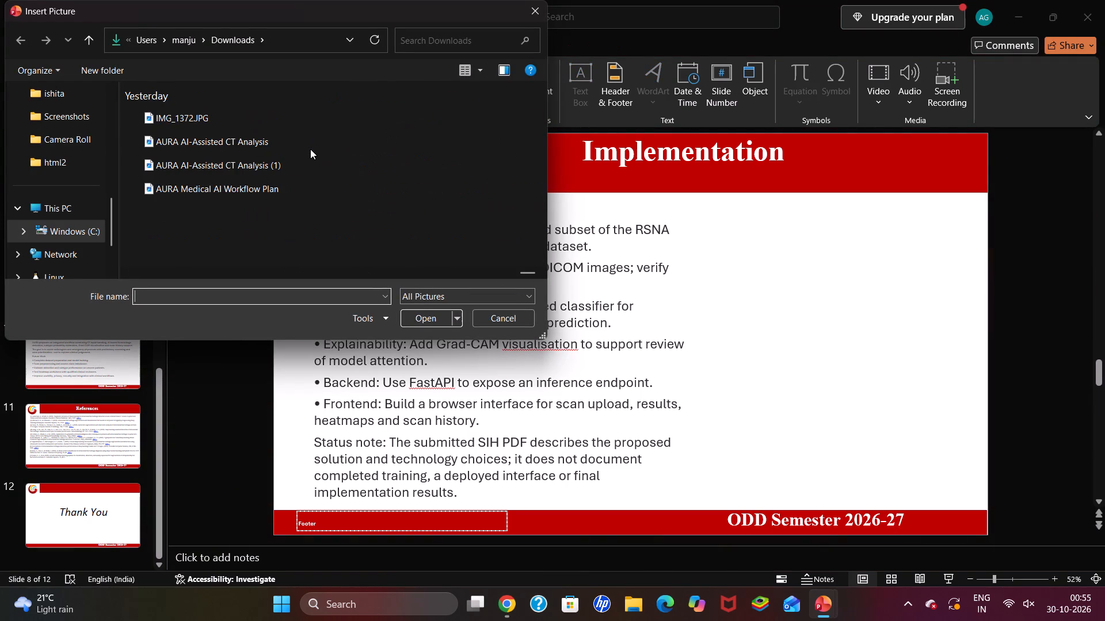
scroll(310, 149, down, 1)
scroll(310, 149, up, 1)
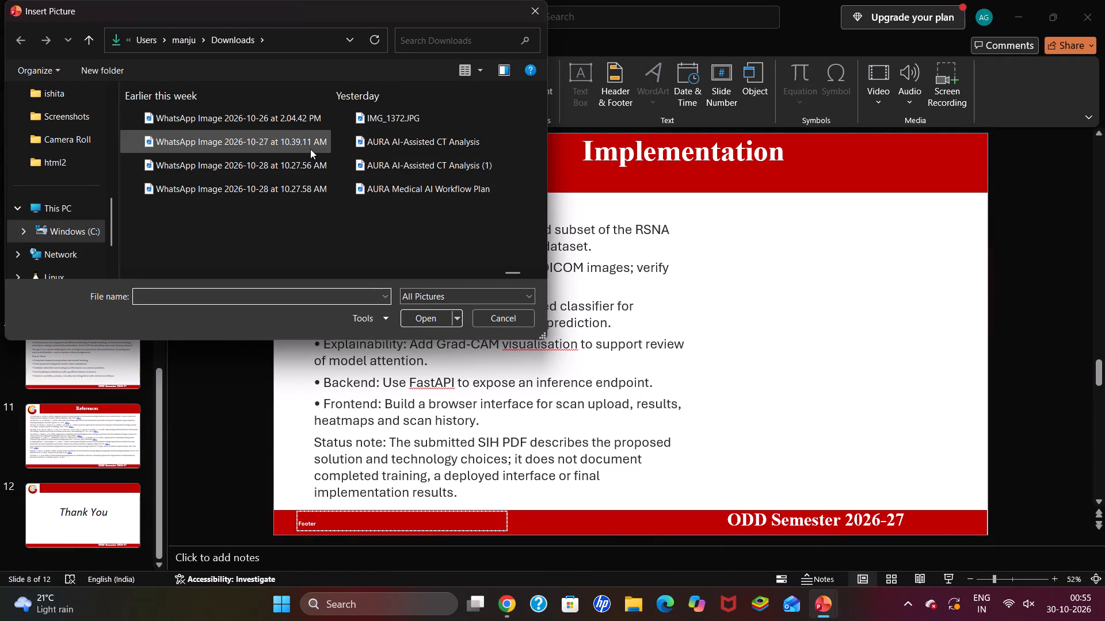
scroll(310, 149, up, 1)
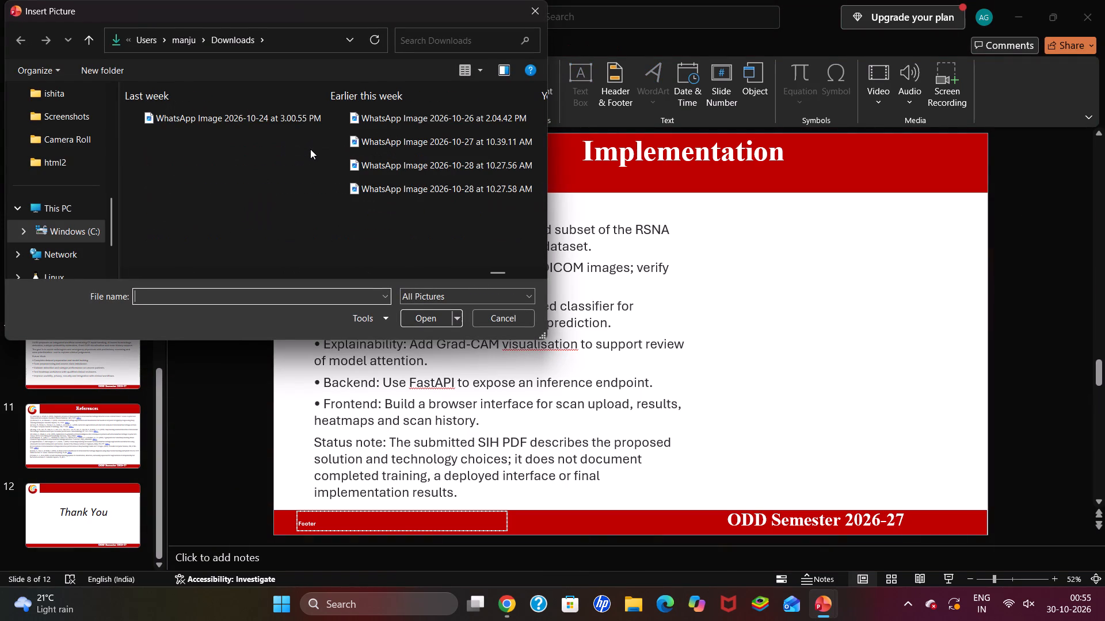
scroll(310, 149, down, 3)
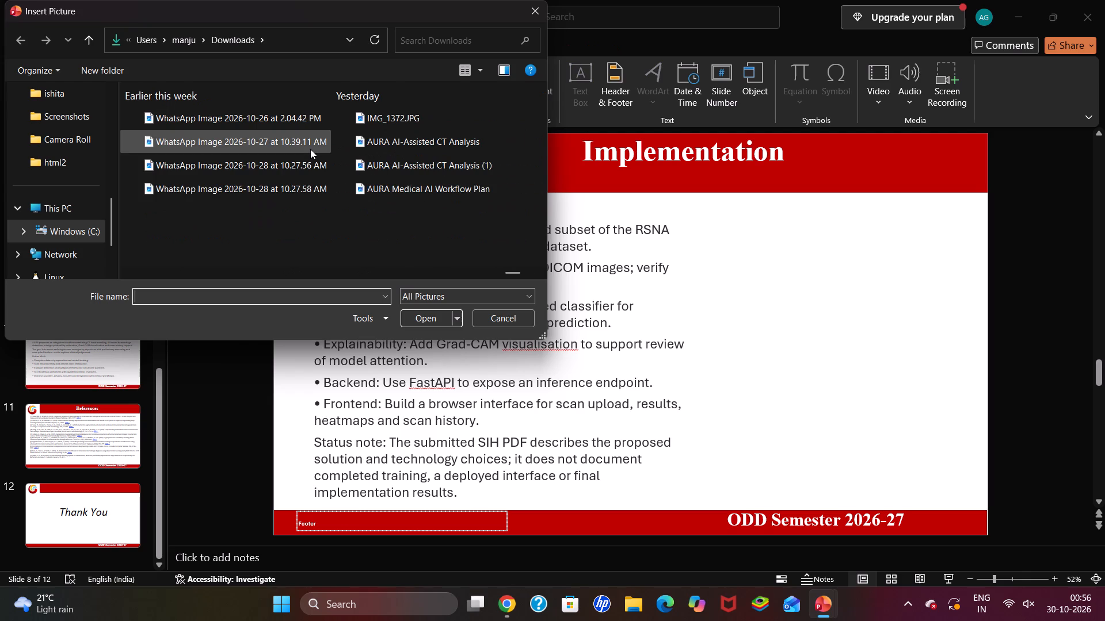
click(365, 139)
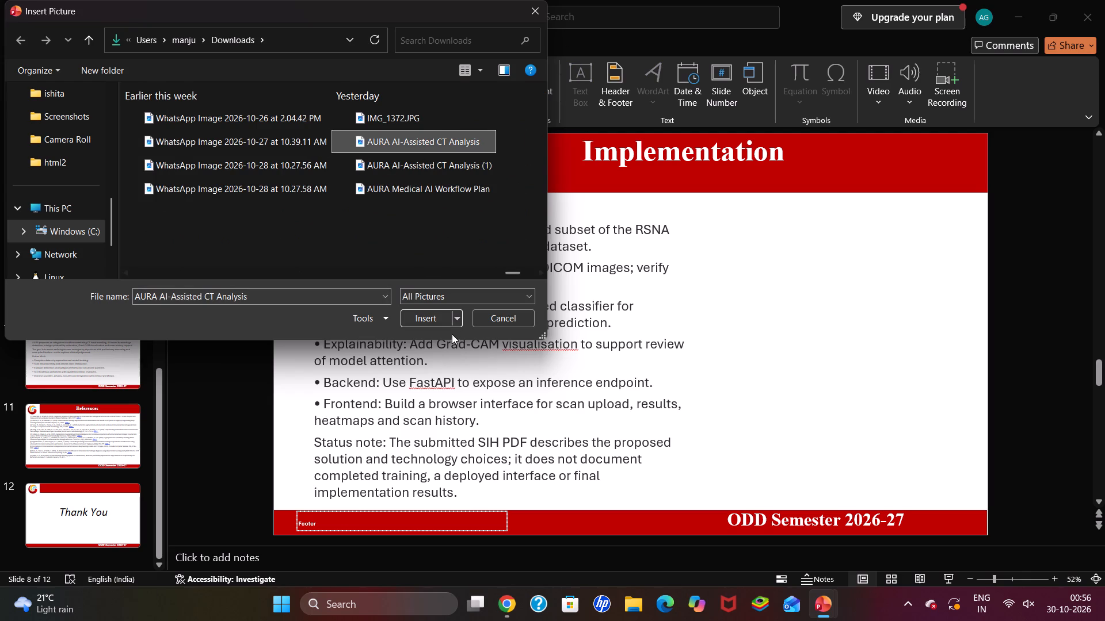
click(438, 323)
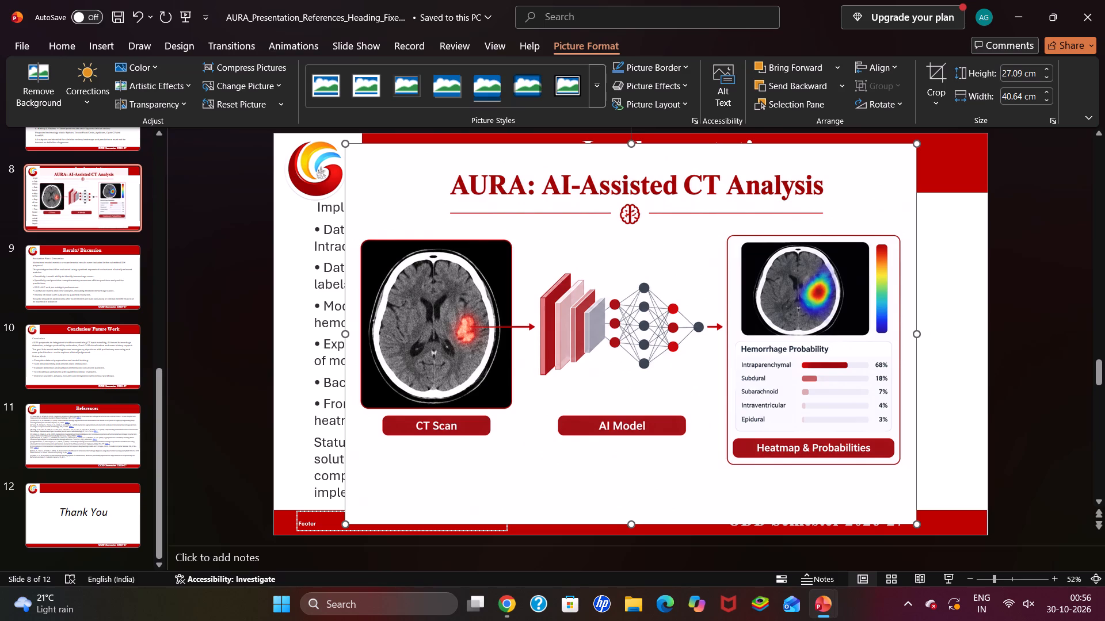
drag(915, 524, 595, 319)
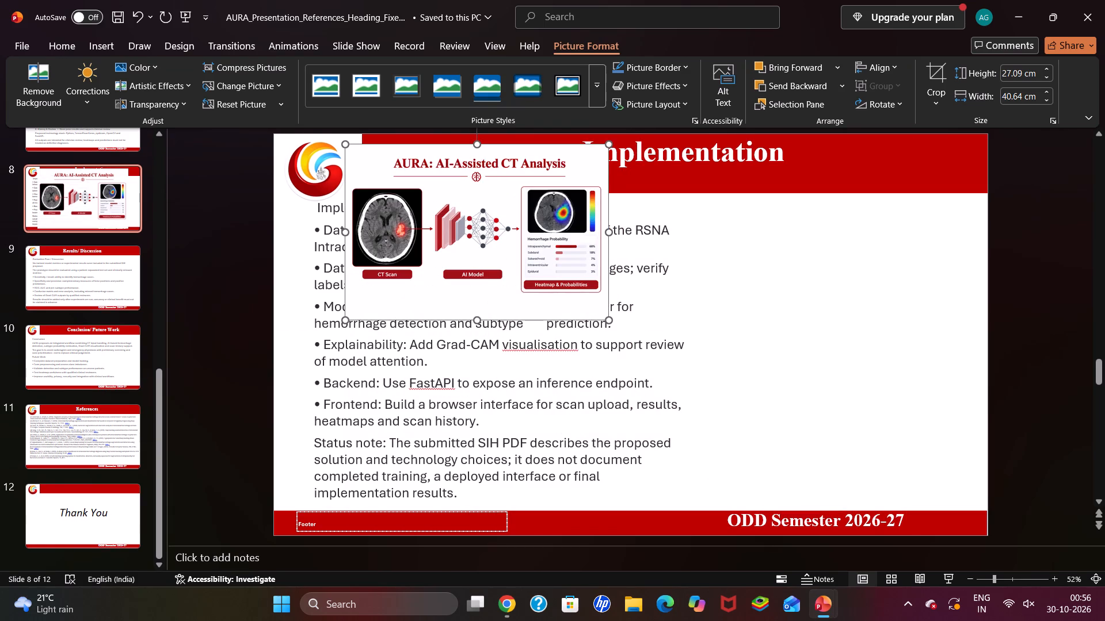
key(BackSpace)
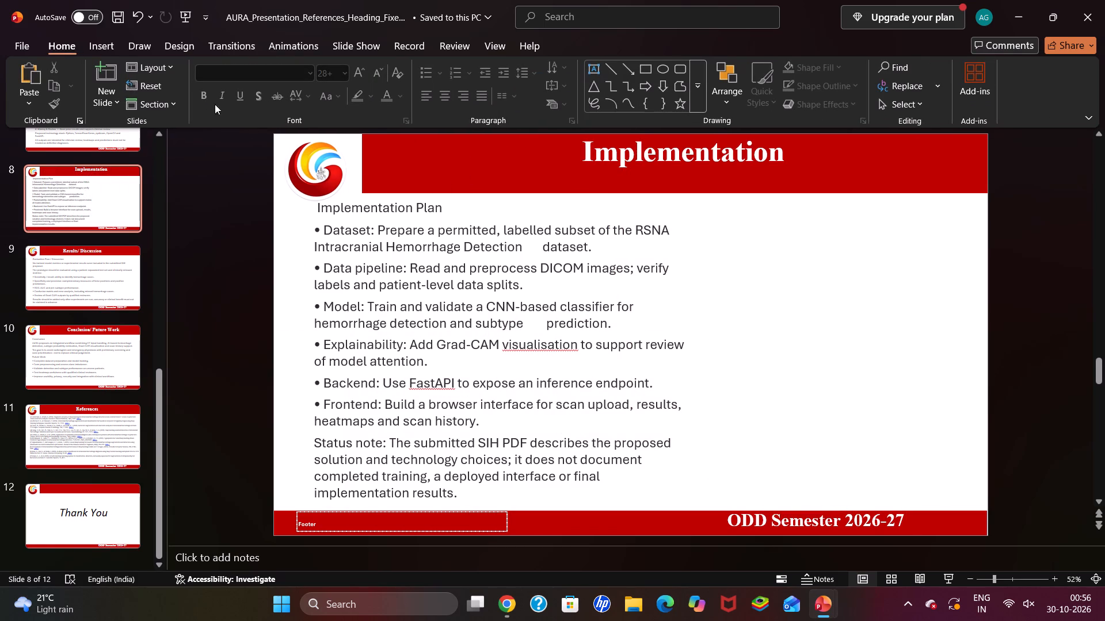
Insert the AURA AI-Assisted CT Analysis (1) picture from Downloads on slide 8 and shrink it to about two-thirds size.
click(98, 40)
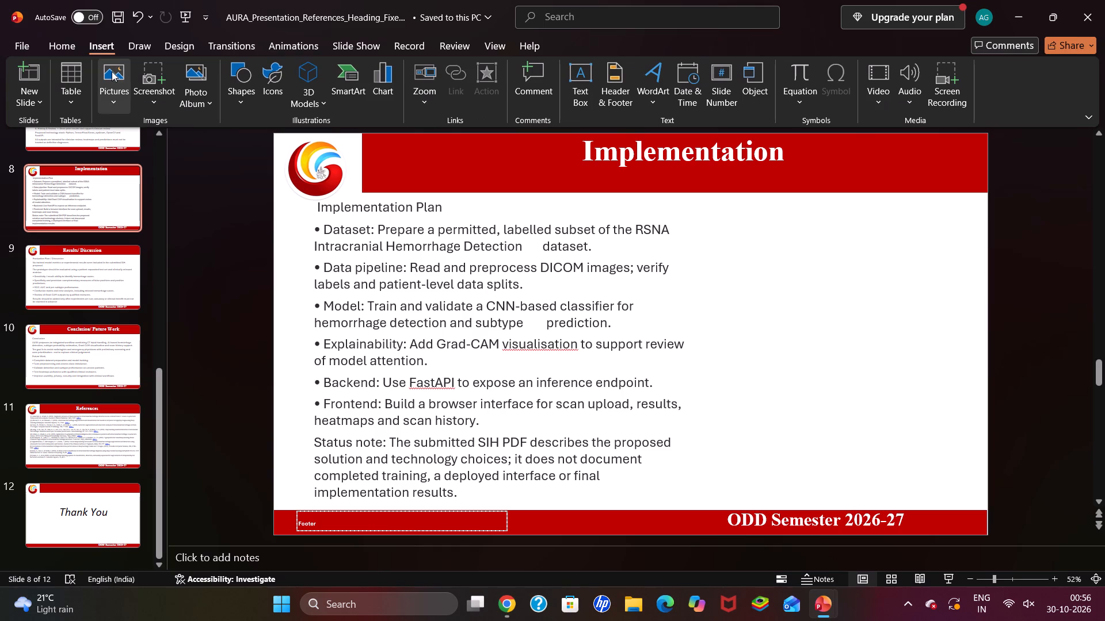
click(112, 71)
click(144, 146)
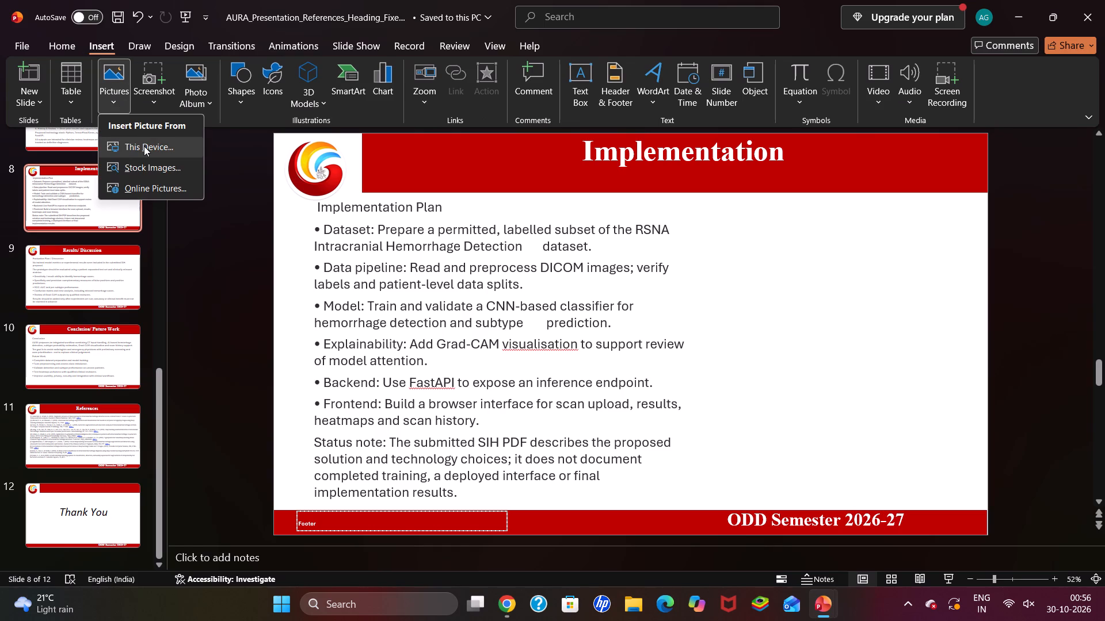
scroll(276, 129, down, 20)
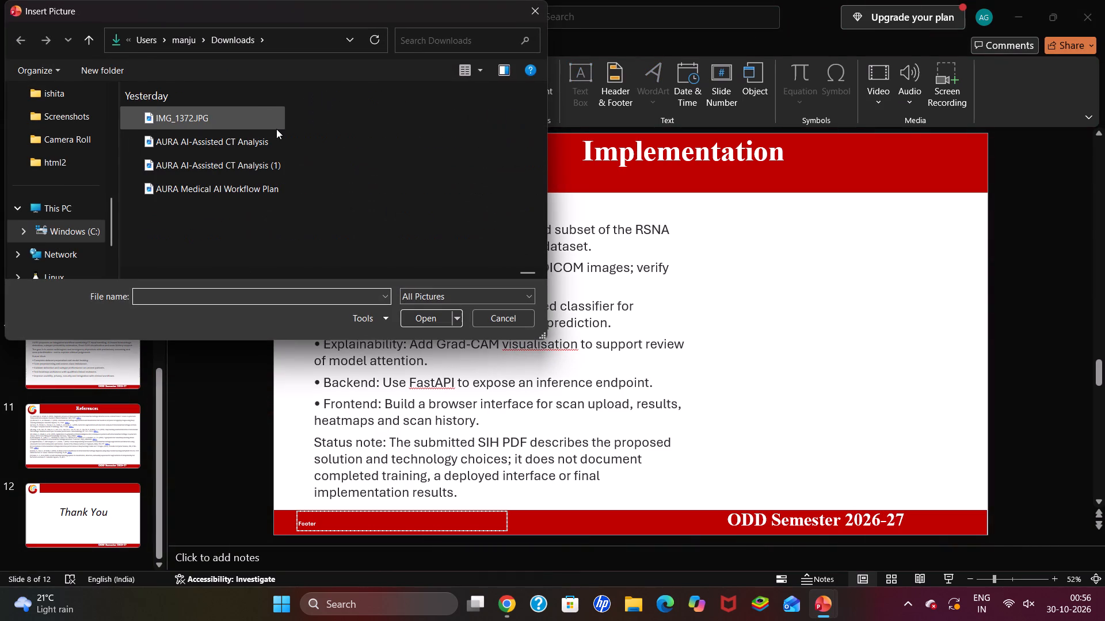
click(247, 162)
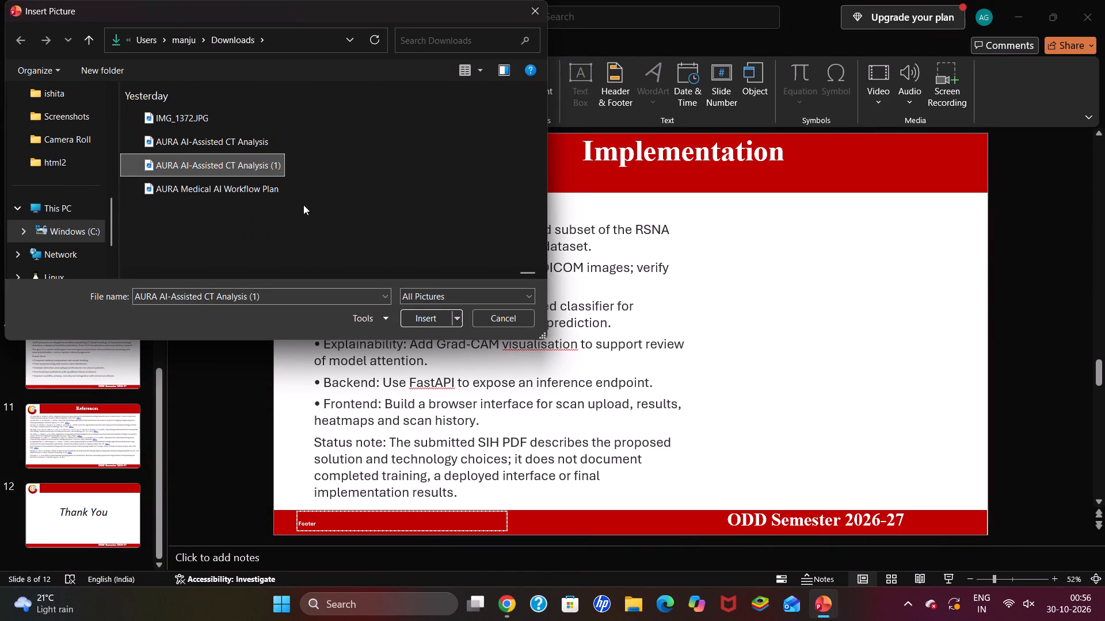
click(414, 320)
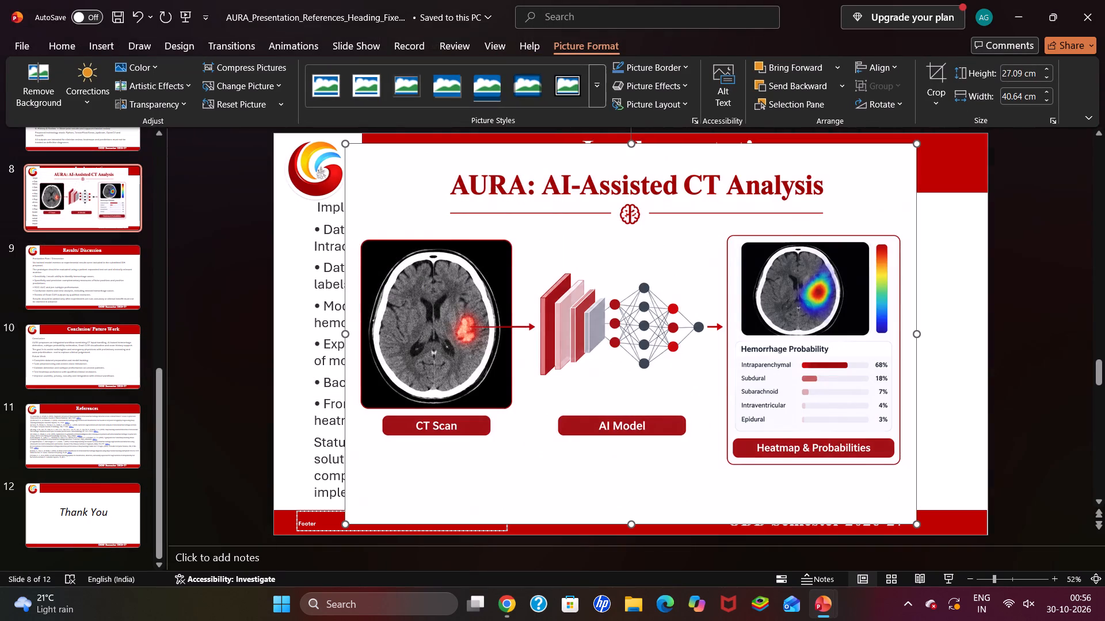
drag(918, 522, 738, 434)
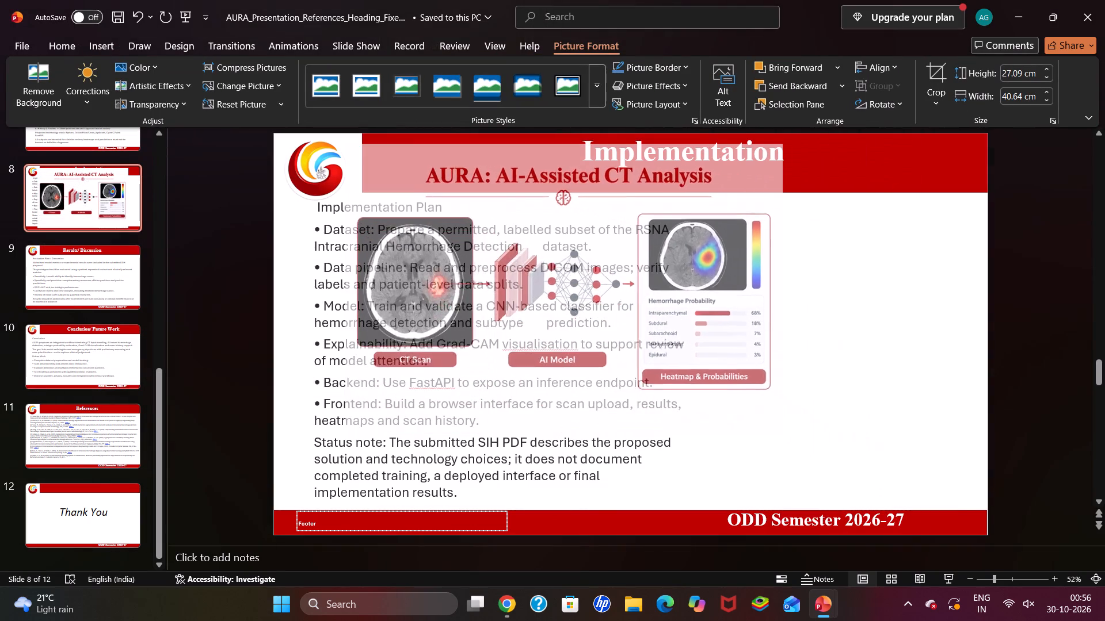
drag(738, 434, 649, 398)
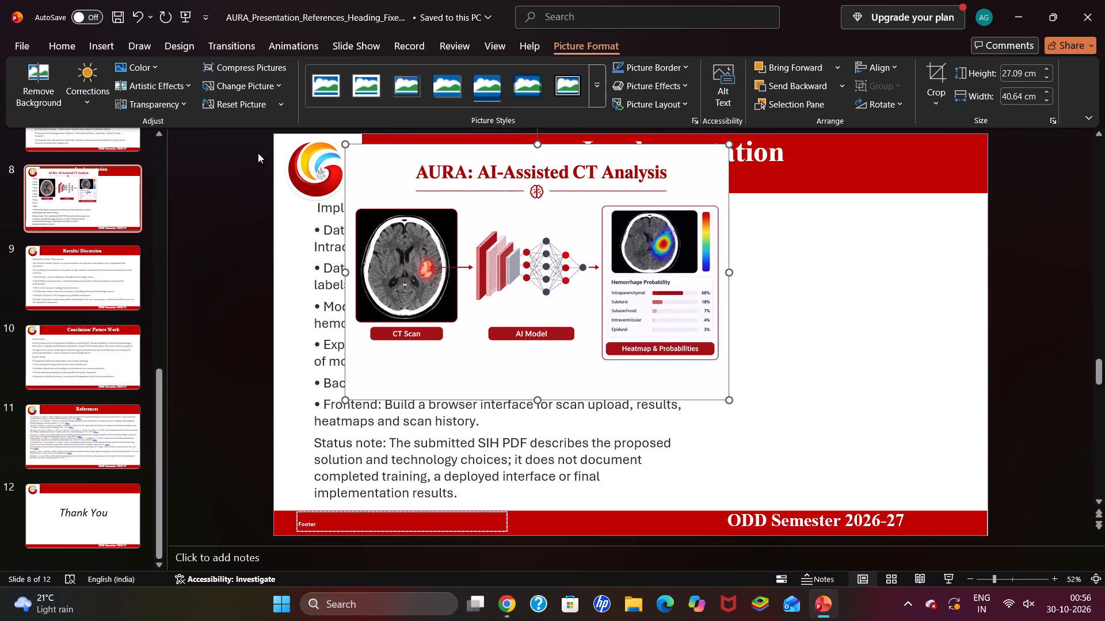
Insert the AURA Medical AI Workflow Plan picture from the Downloads folder on slide 8.
click(117, 37)
click(115, 67)
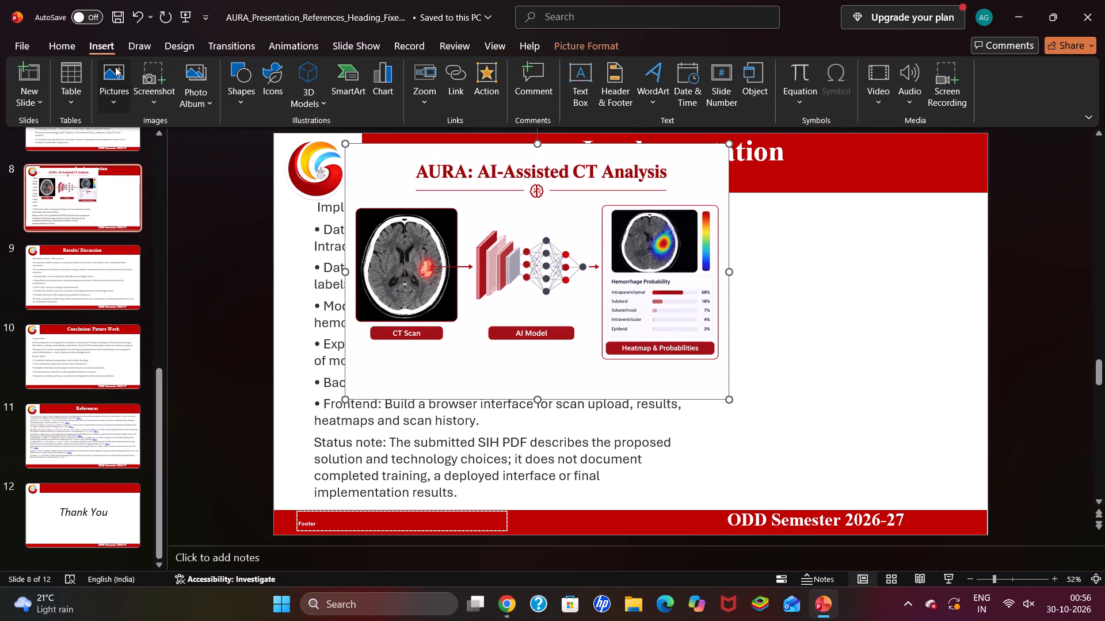
click(144, 146)
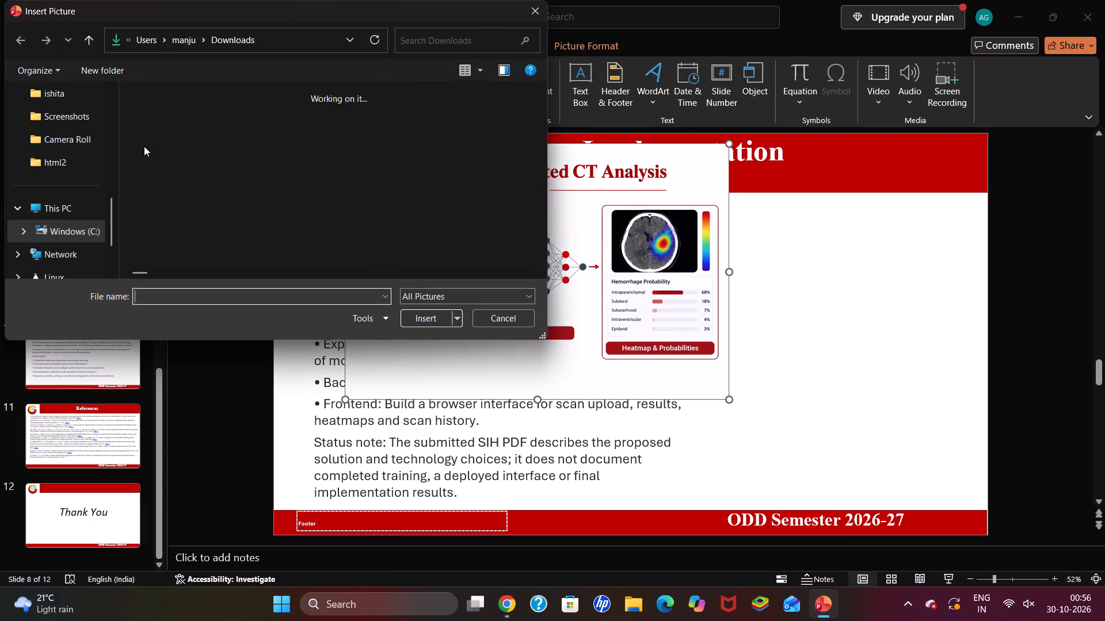
scroll(144, 146, down, 20)
scroll(144, 146, down, 6)
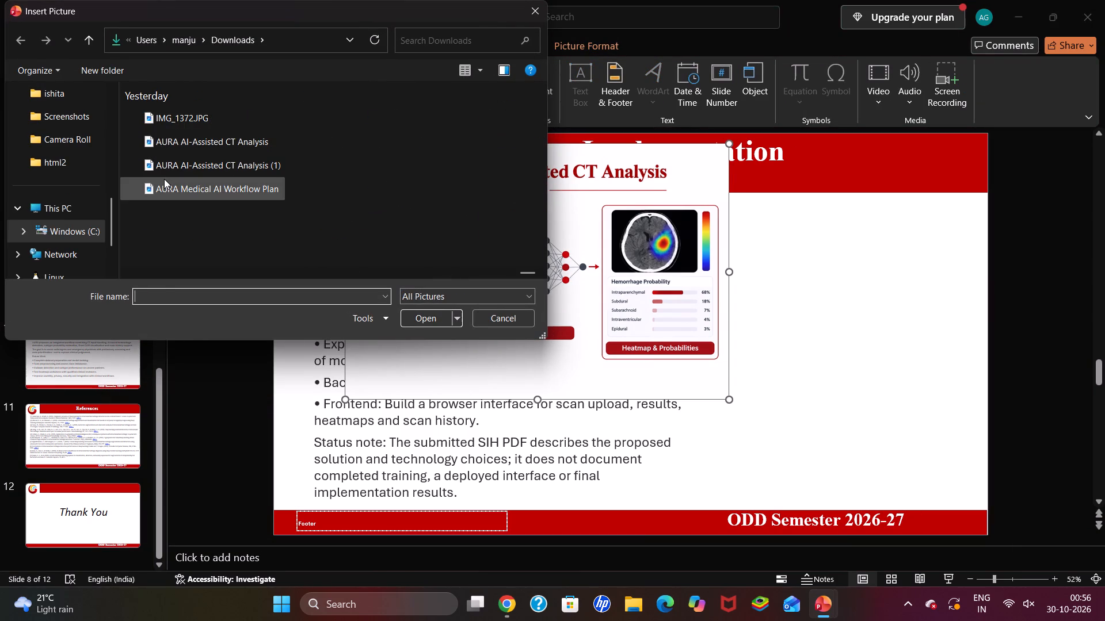
click(164, 179)
click(406, 318)
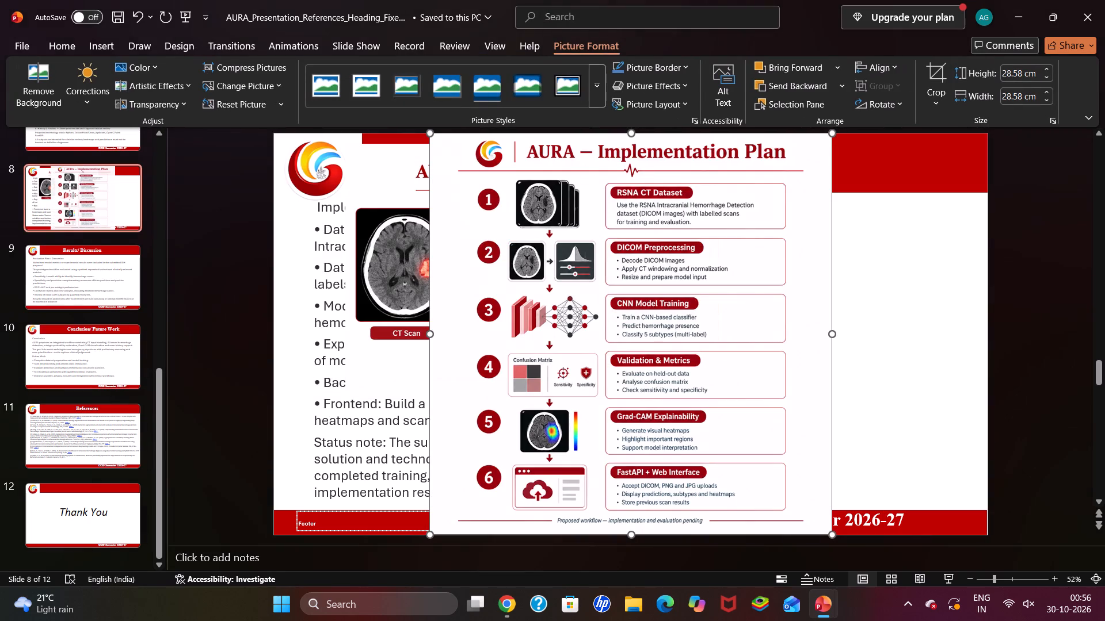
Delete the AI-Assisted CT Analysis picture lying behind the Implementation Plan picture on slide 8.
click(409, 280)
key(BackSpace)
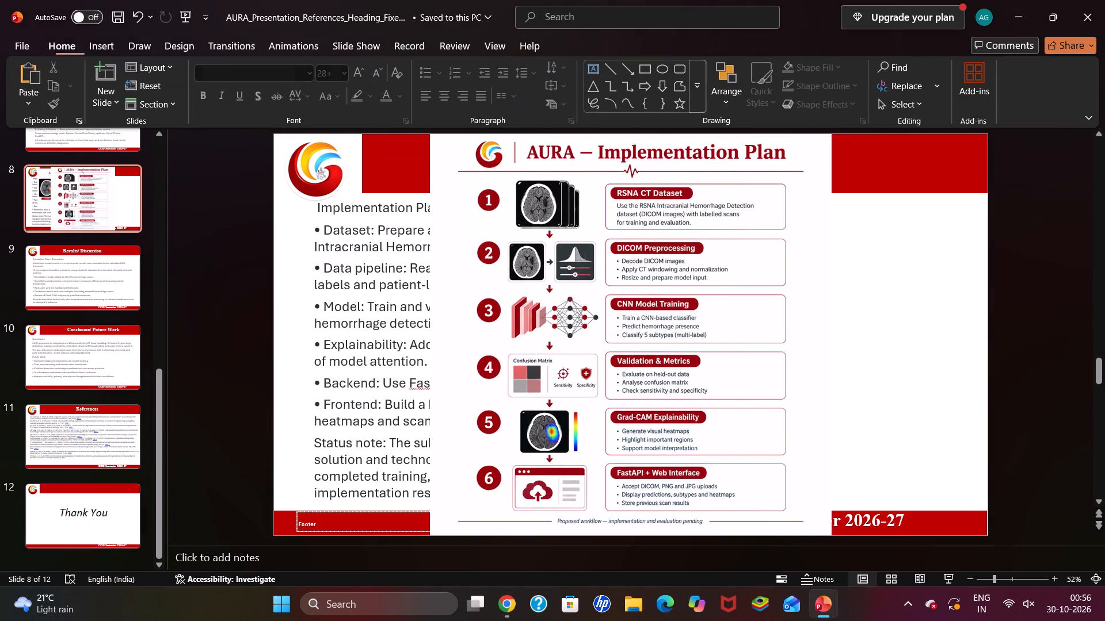
Shrink the Implementation Plan picture on slide 8 to about three-quarters size and place it right of the text, between title band and footer.
click(515, 327)
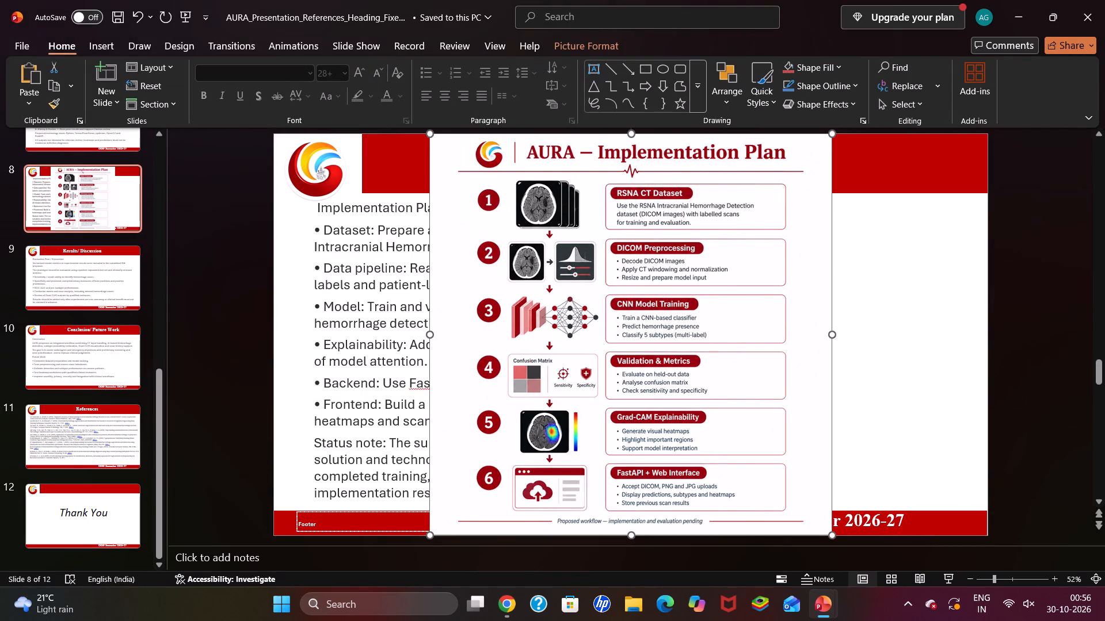
drag(432, 136, 521, 207)
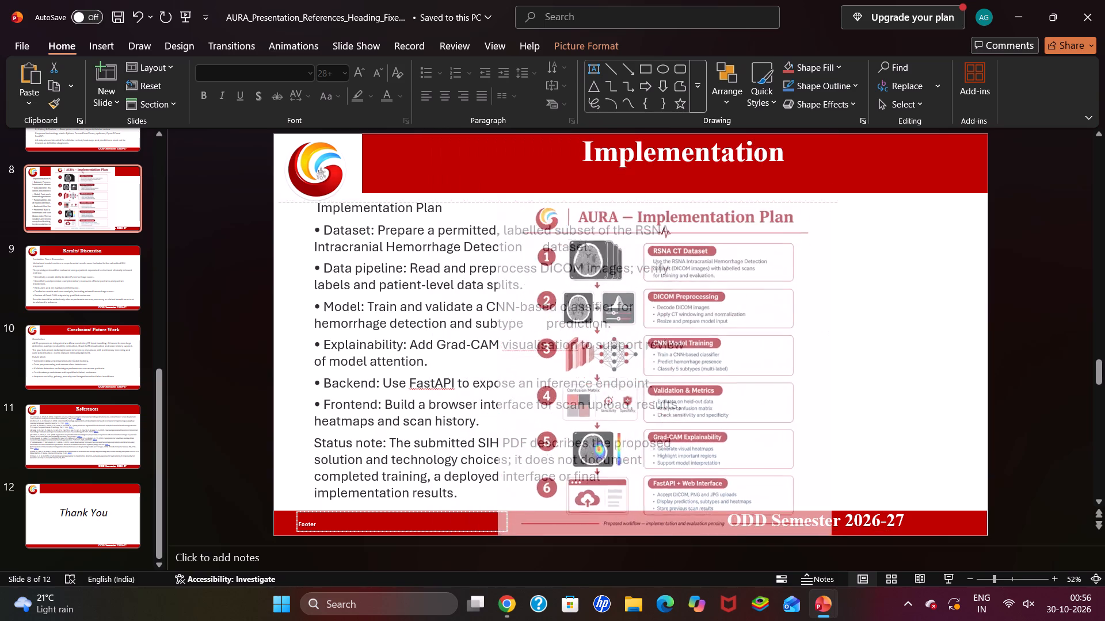
drag(521, 207, 605, 252)
drag(634, 331, 761, 285)
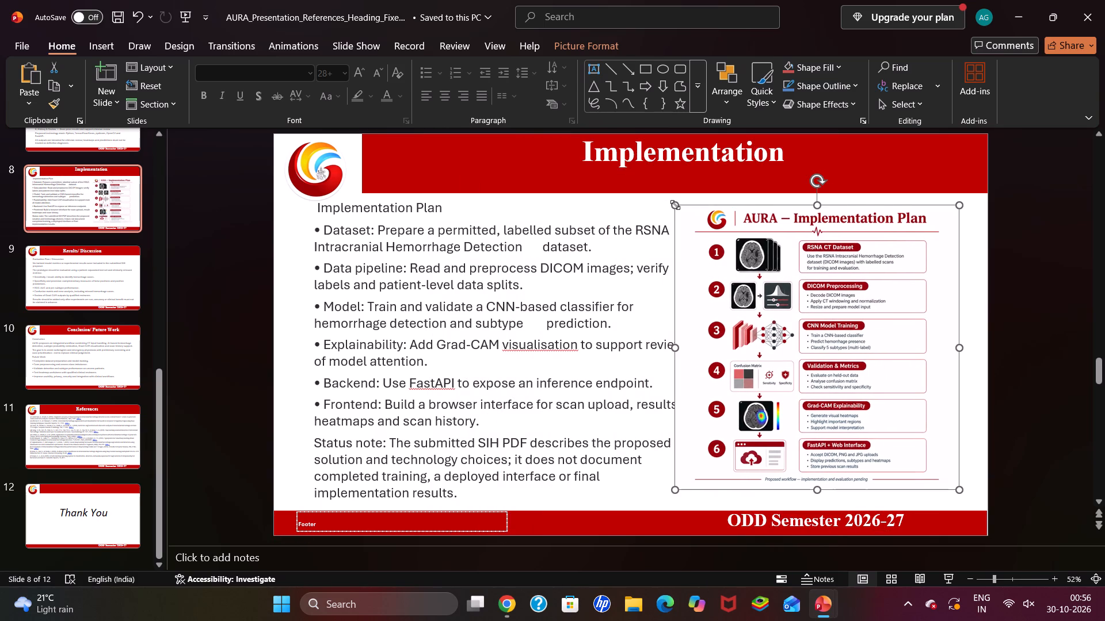
drag(675, 205, 663, 185)
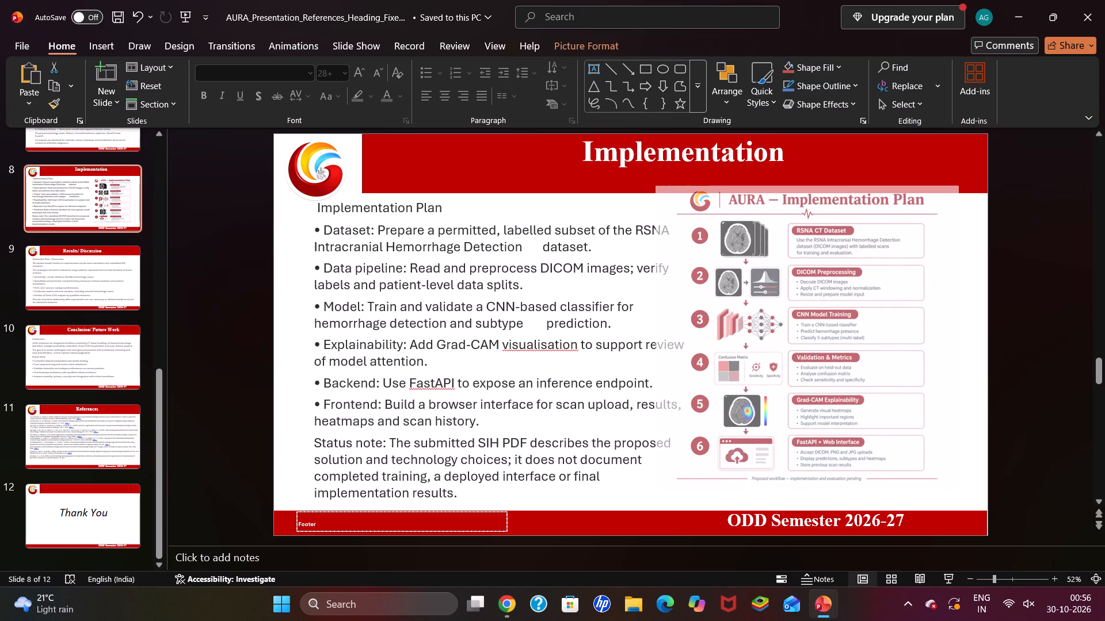
drag(663, 185, 663, 184)
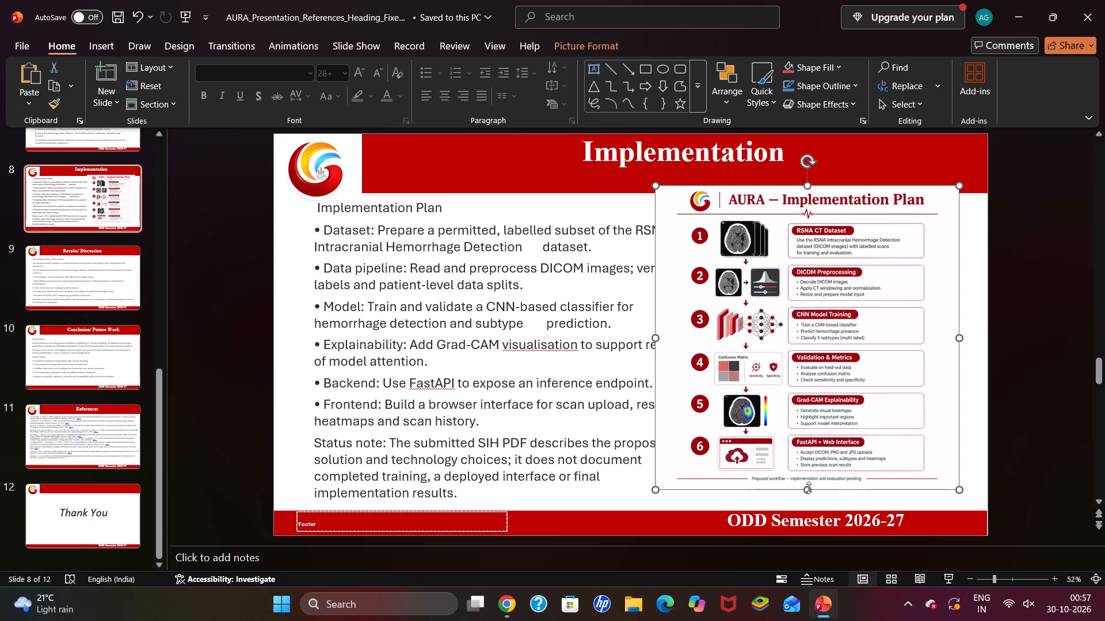
drag(807, 488, 809, 495)
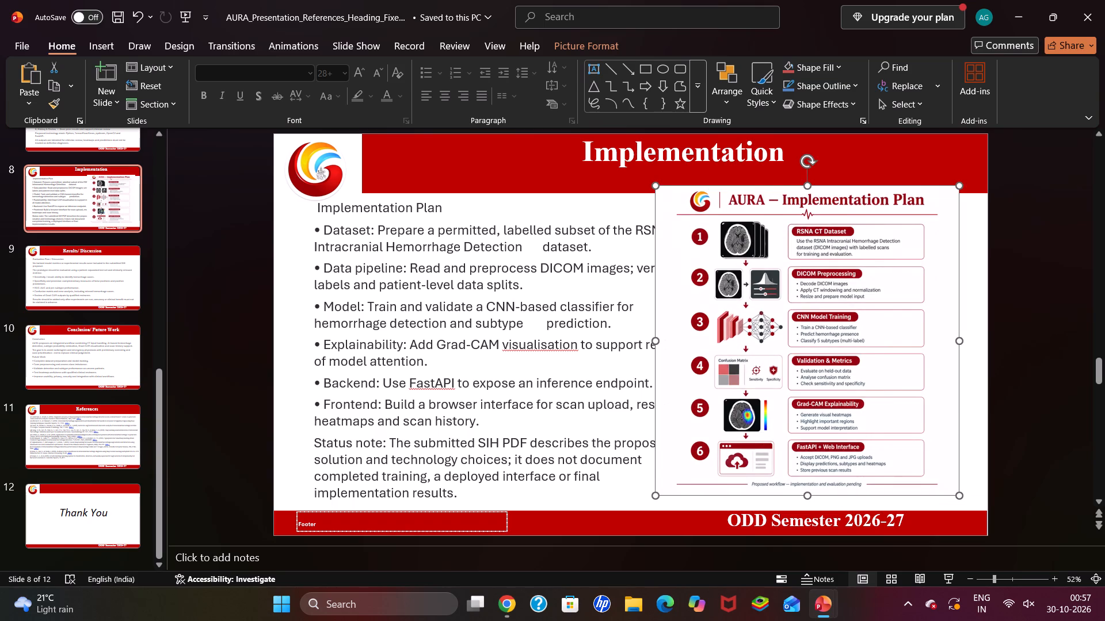
drag(655, 192, 666, 205)
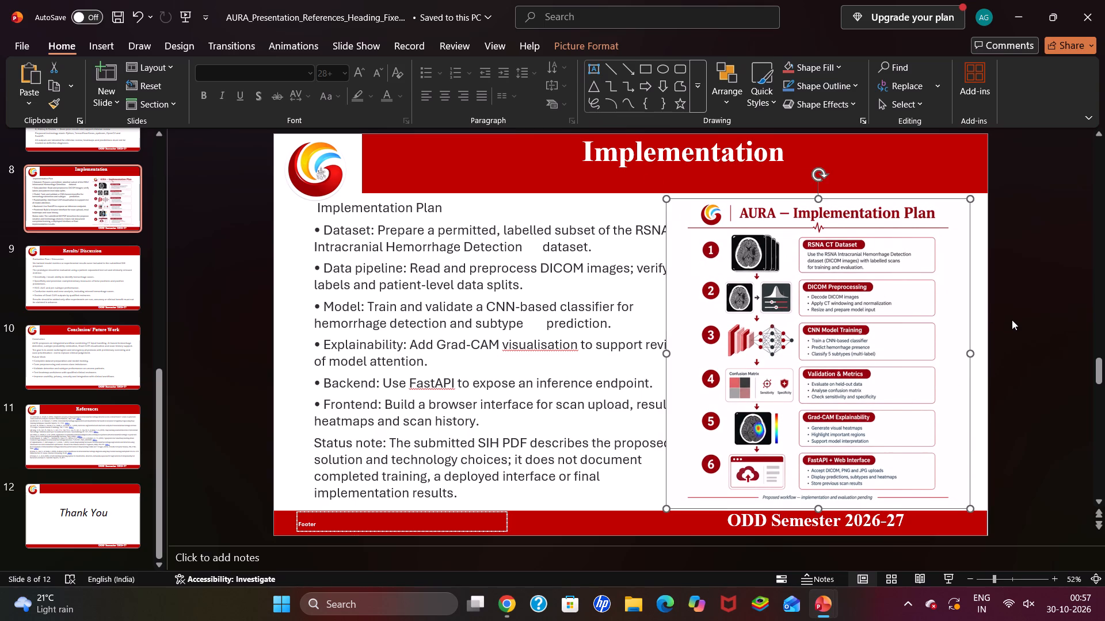
click(1012, 320)
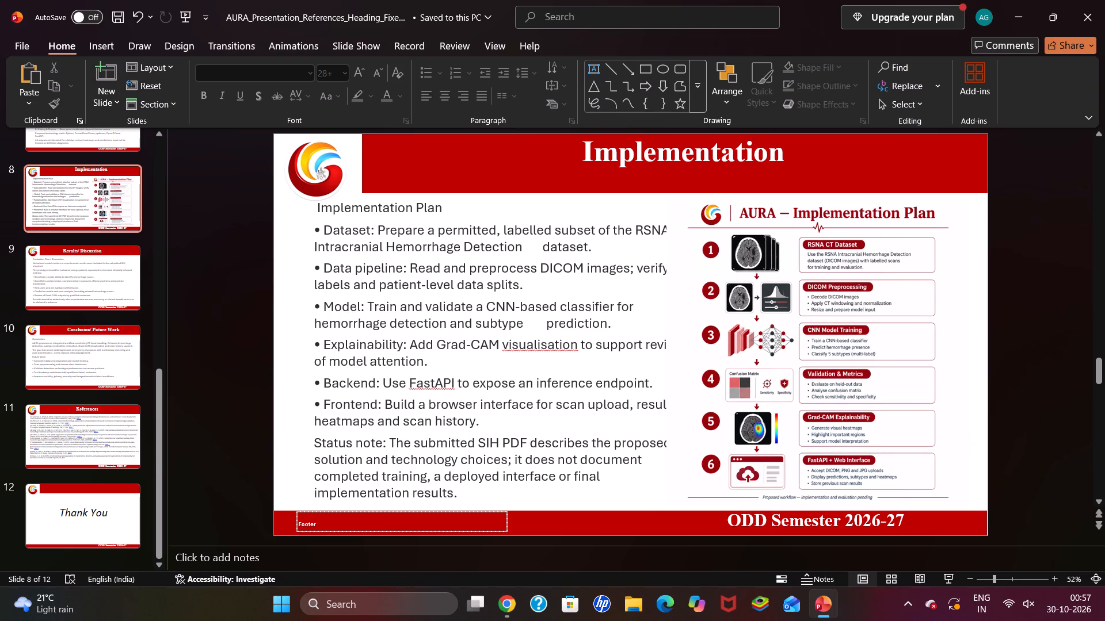
Set the body text of the Methodology/ System Design/ Architecture slide to font size 28.
scroll(94, 260, up, 1)
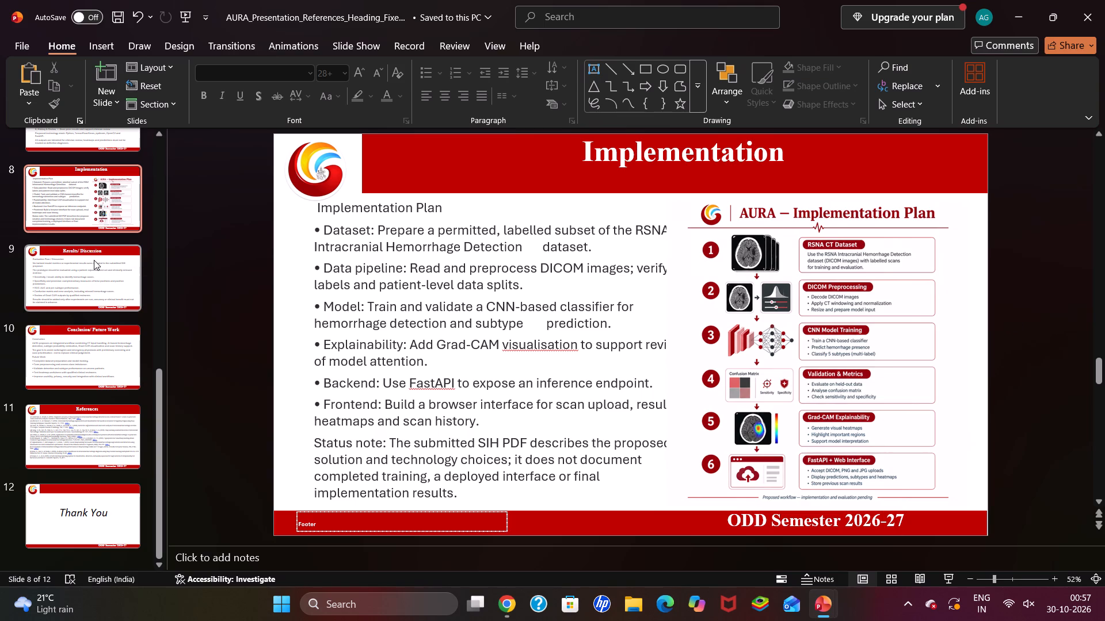
scroll(94, 260, up, 1)
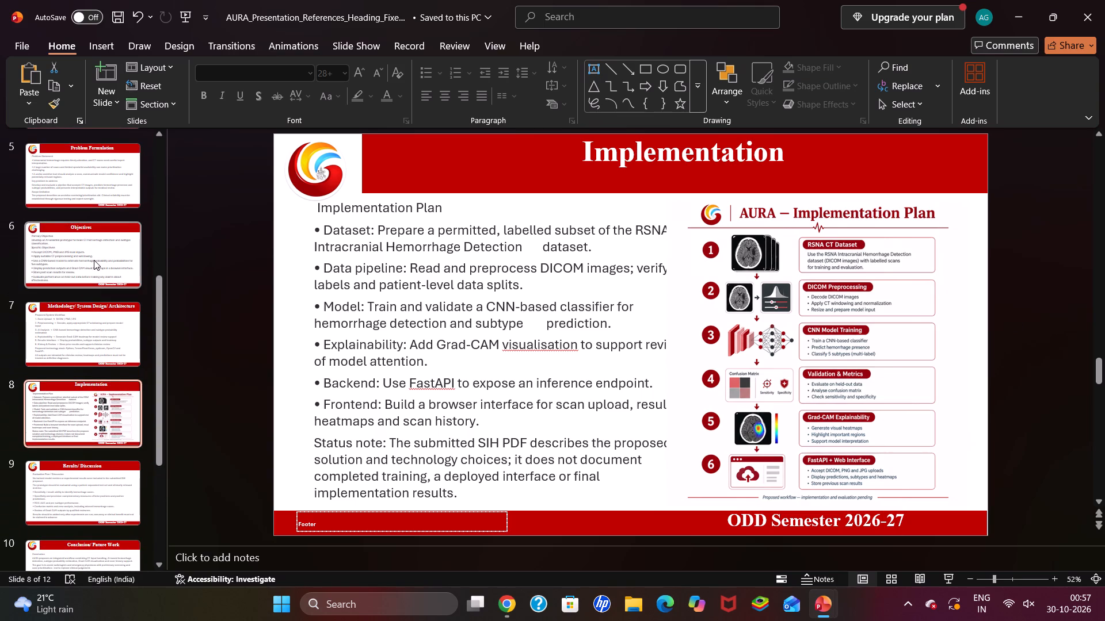
click(78, 312)
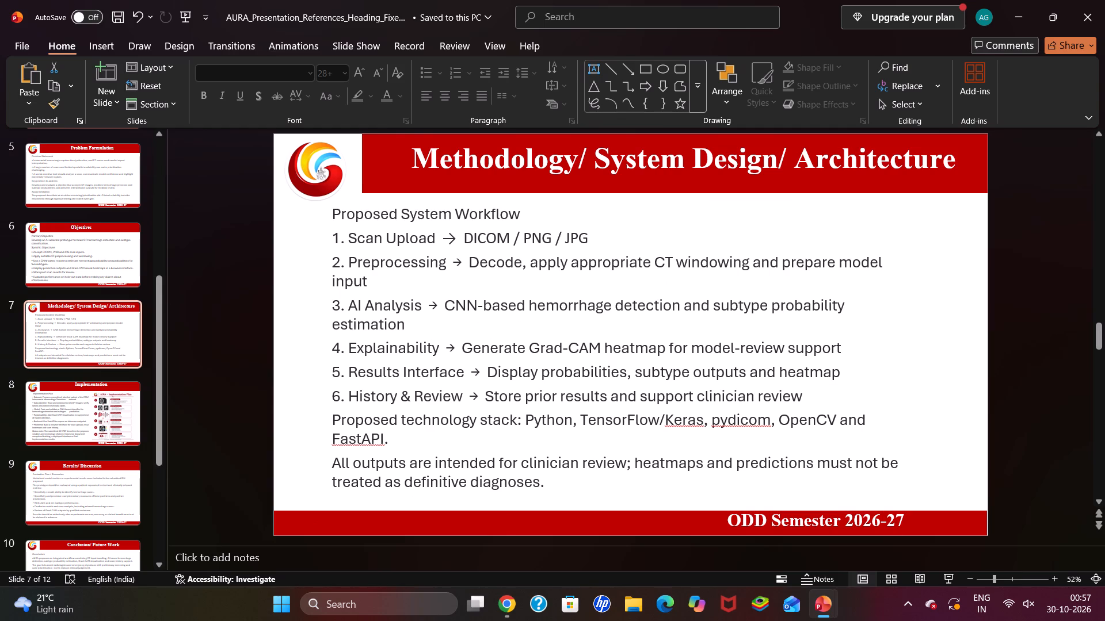
drag(334, 212, 470, 461)
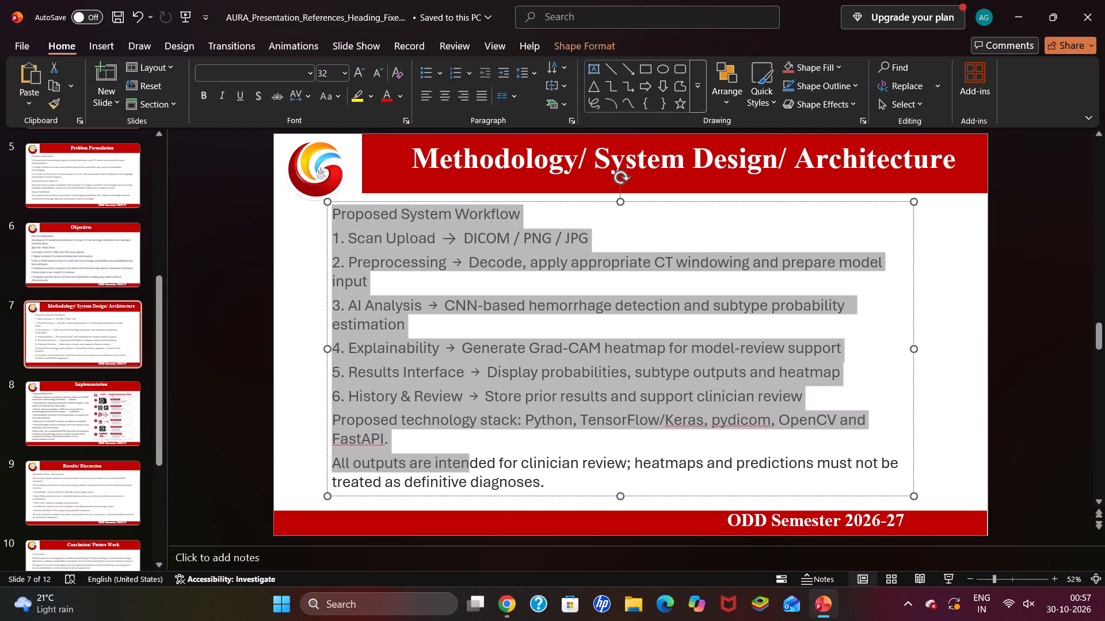
drag(470, 461, 534, 476)
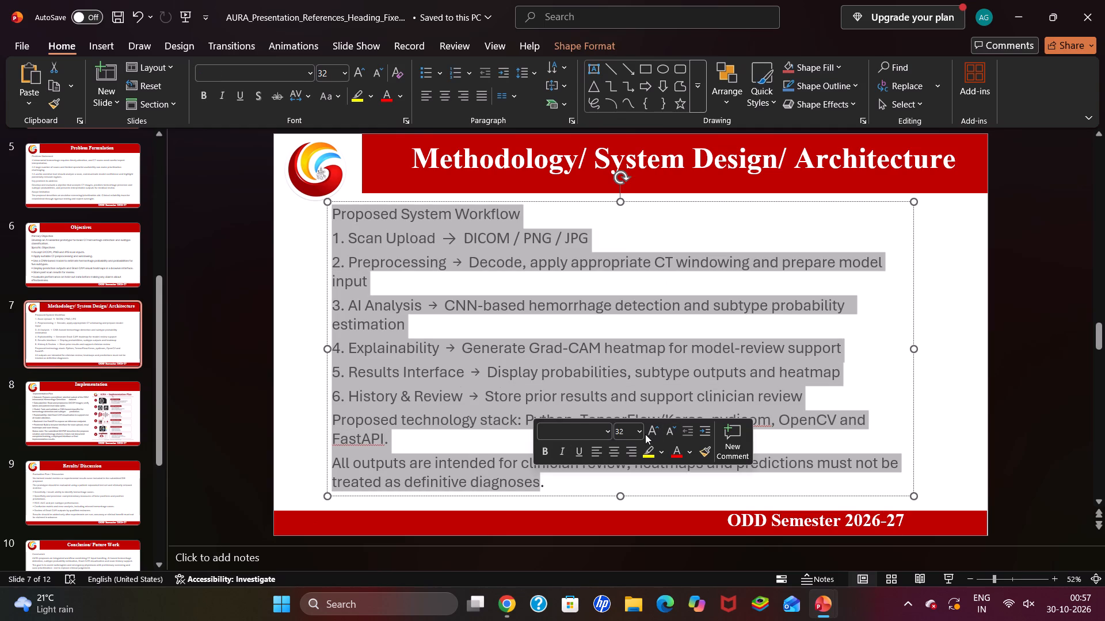
click(640, 428)
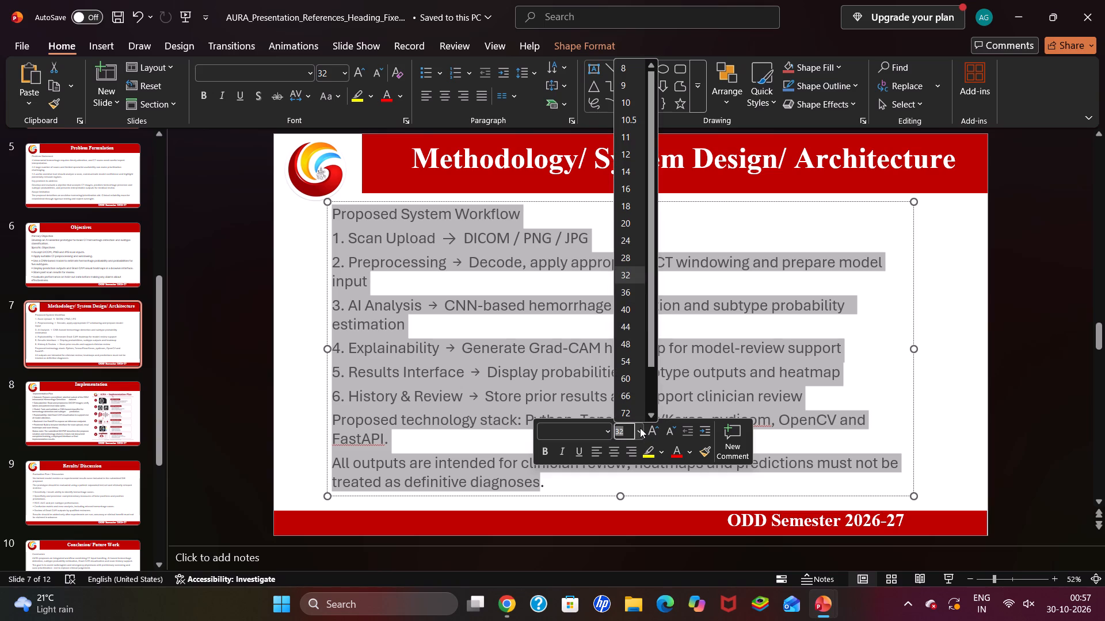
click(627, 255)
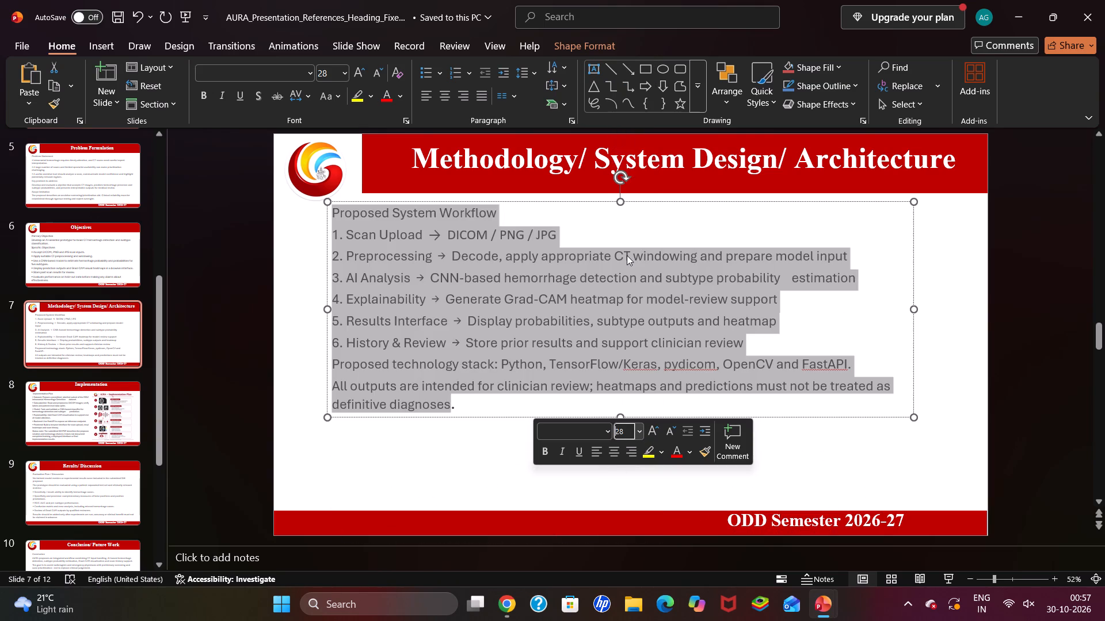
click(959, 390)
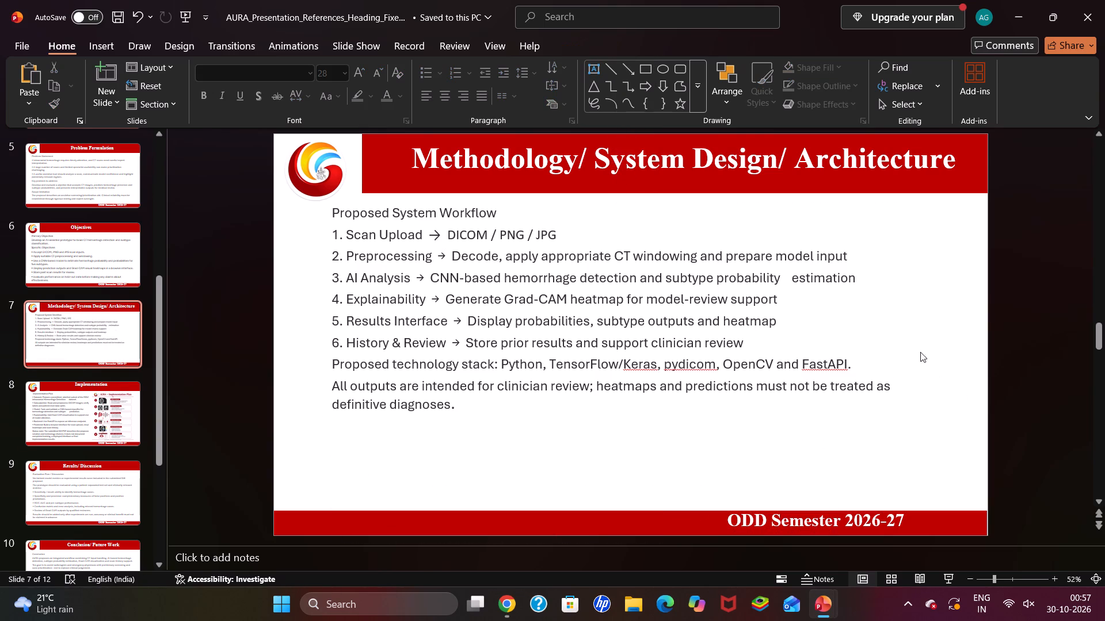
Narrow the body text box on slide 7 from its right edge to about two-thirds width, freeing space beside the text.
click(846, 330)
drag(915, 311, 745, 363)
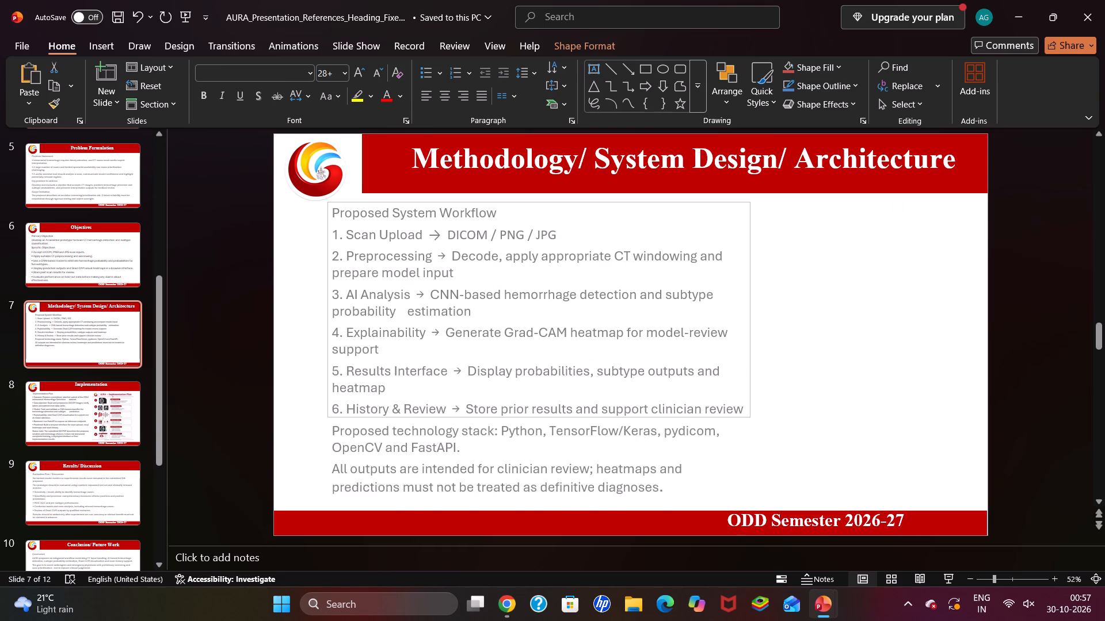
drag(745, 363, 748, 359)
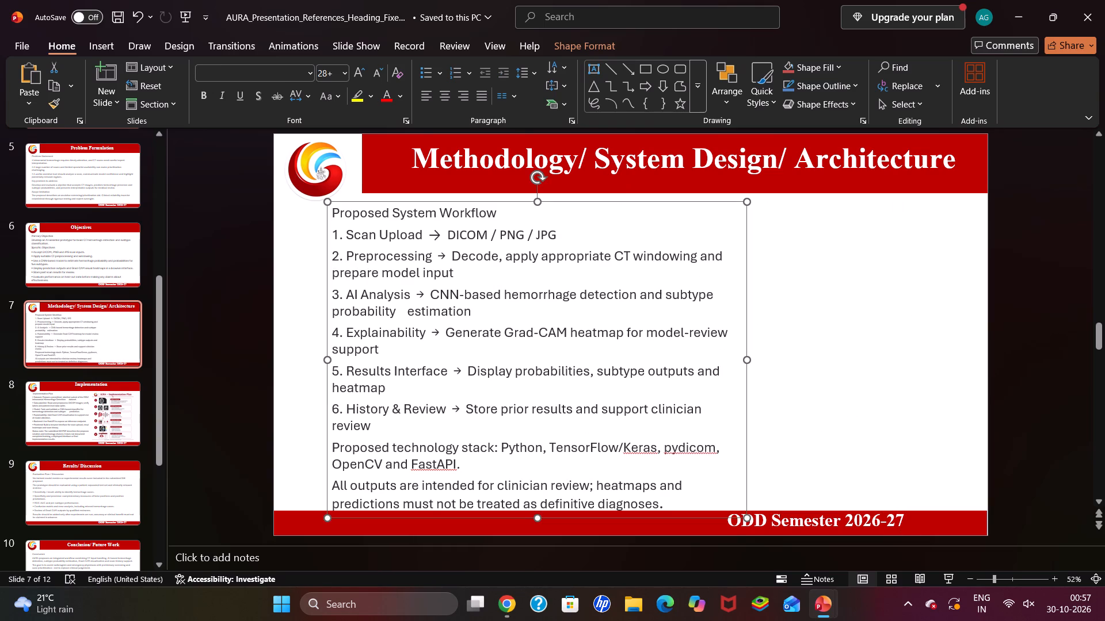
drag(746, 359, 746, 353)
drag(745, 520, 740, 507)
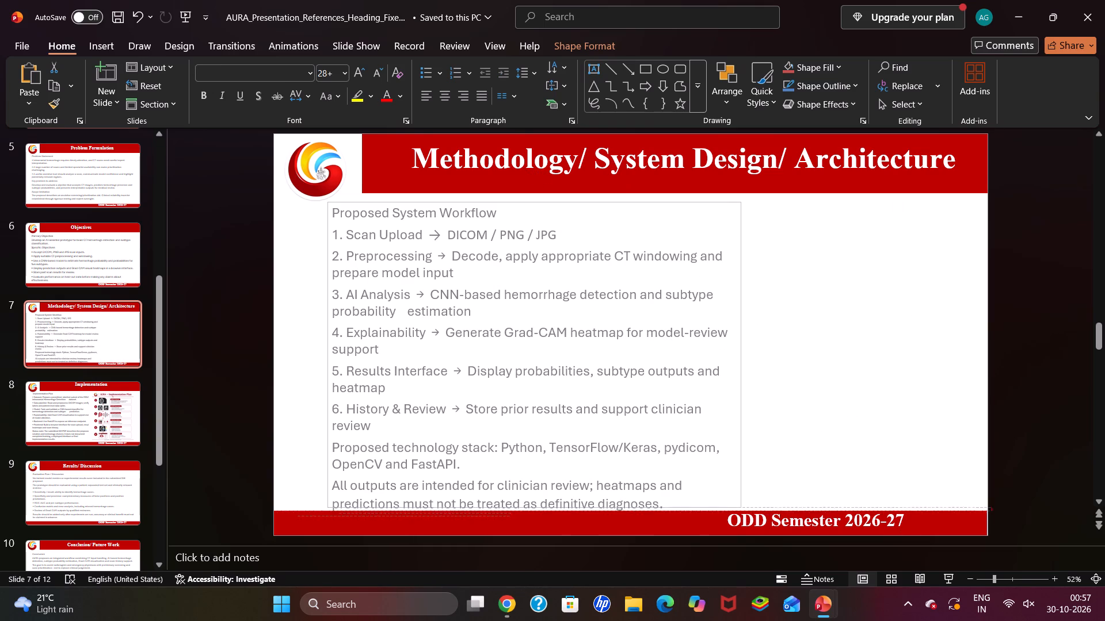
drag(740, 507, 720, 500)
click(783, 481)
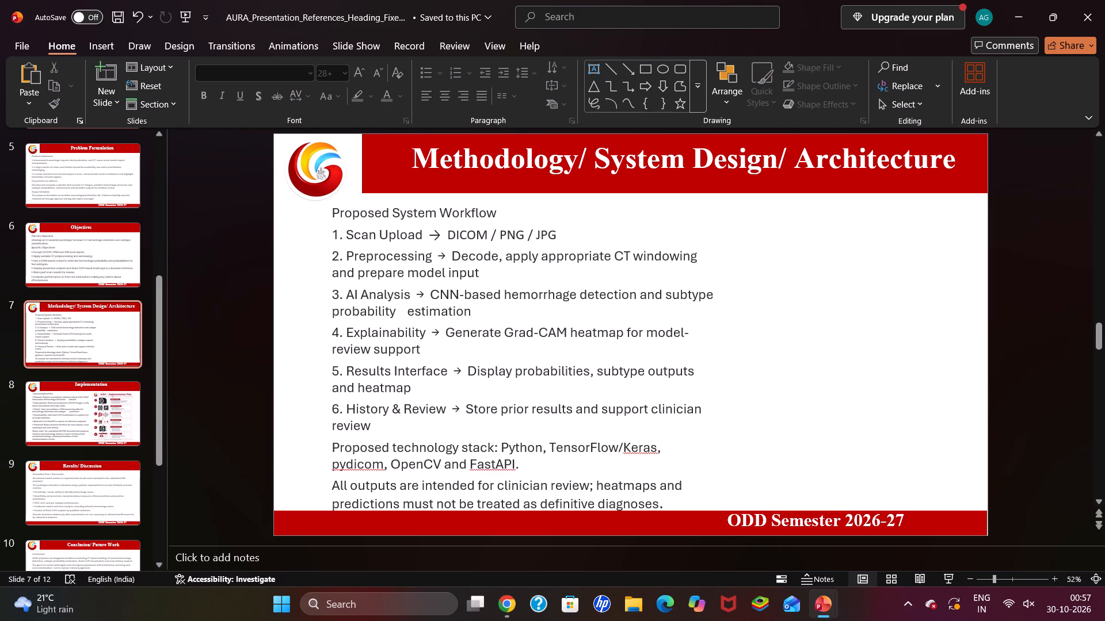
Insert the AURA AI-Assisted CT Analysis (1) picture from the Downloads folder on slide 7.
click(97, 42)
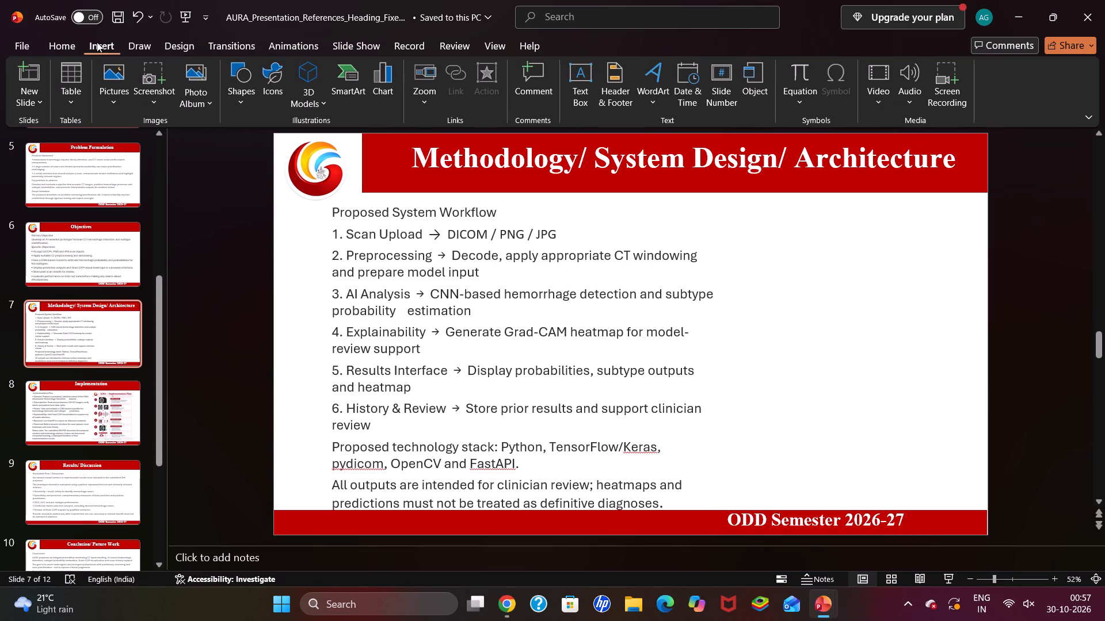
click(106, 68)
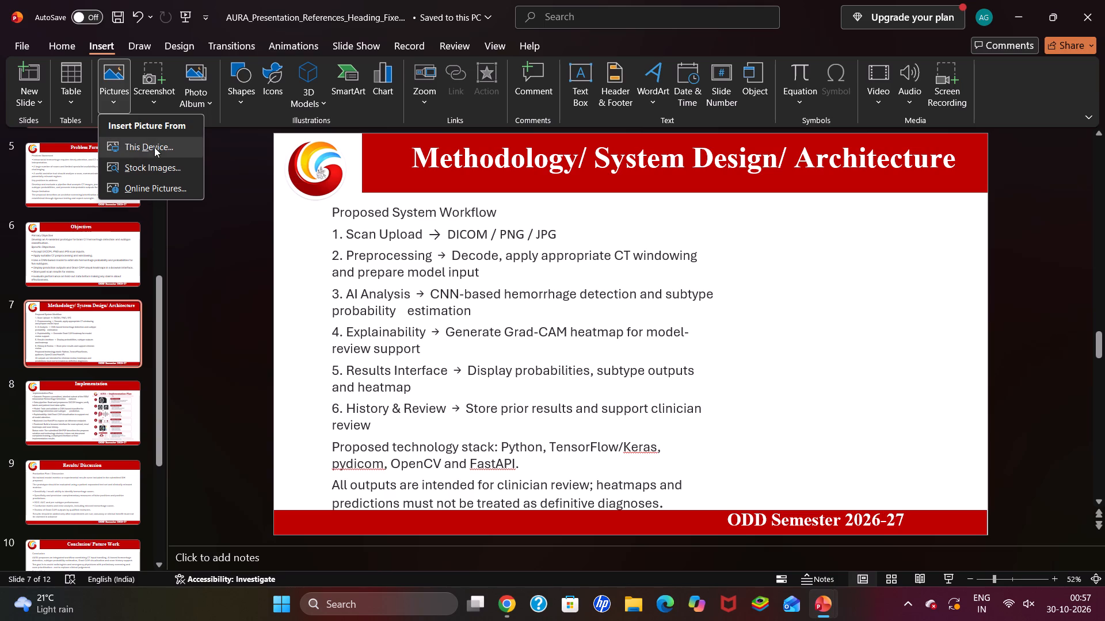
click(154, 147)
scroll(154, 147, down, 16)
scroll(154, 147, down, 5)
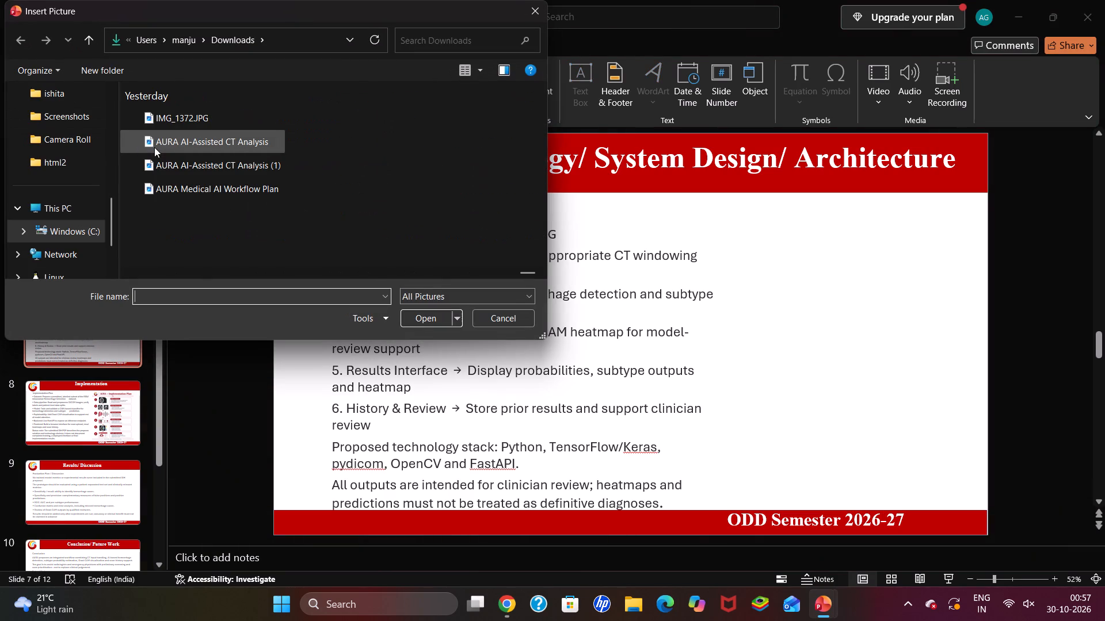
click(177, 168)
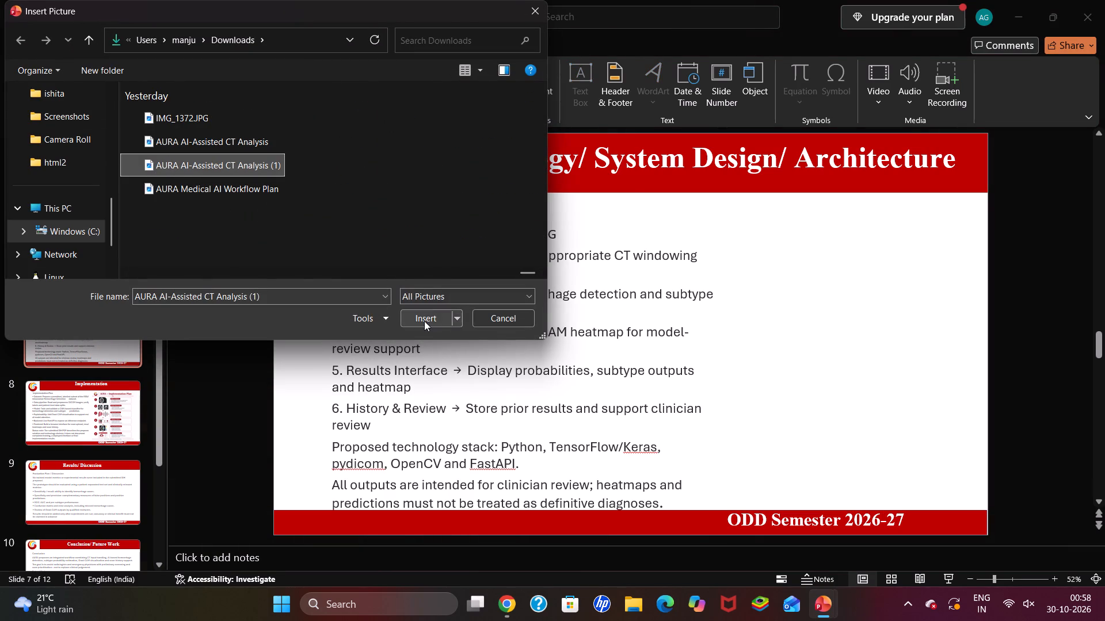
click(424, 321)
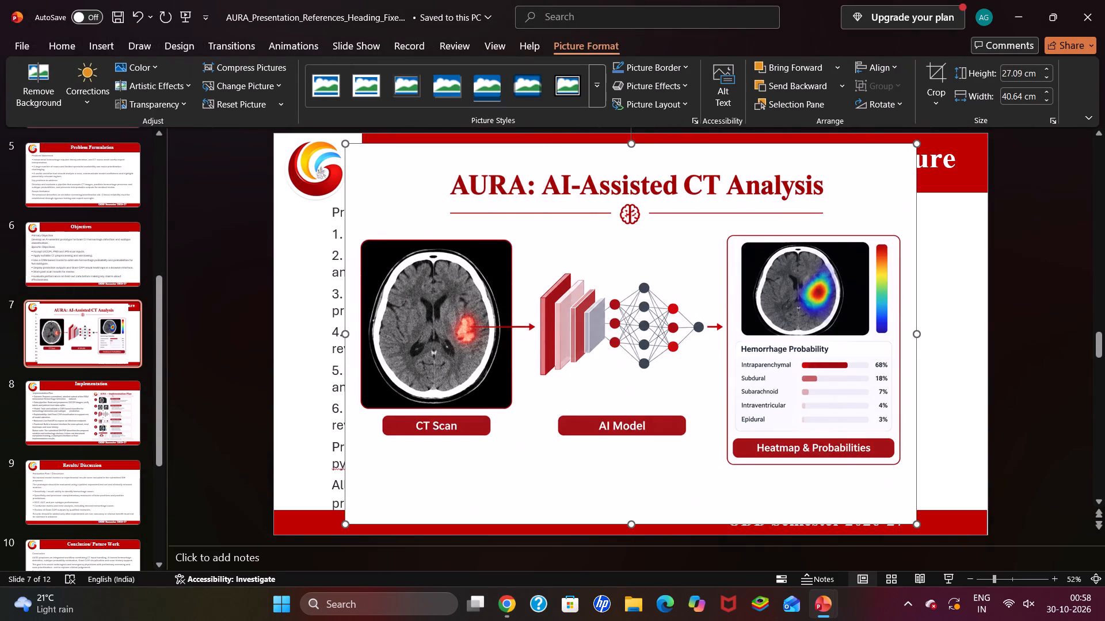
Shrink the CT Analysis picture to about 17.36 cm high by 26.04 cm wide and place it against the slide's right edge.
drag(346, 142, 673, 209)
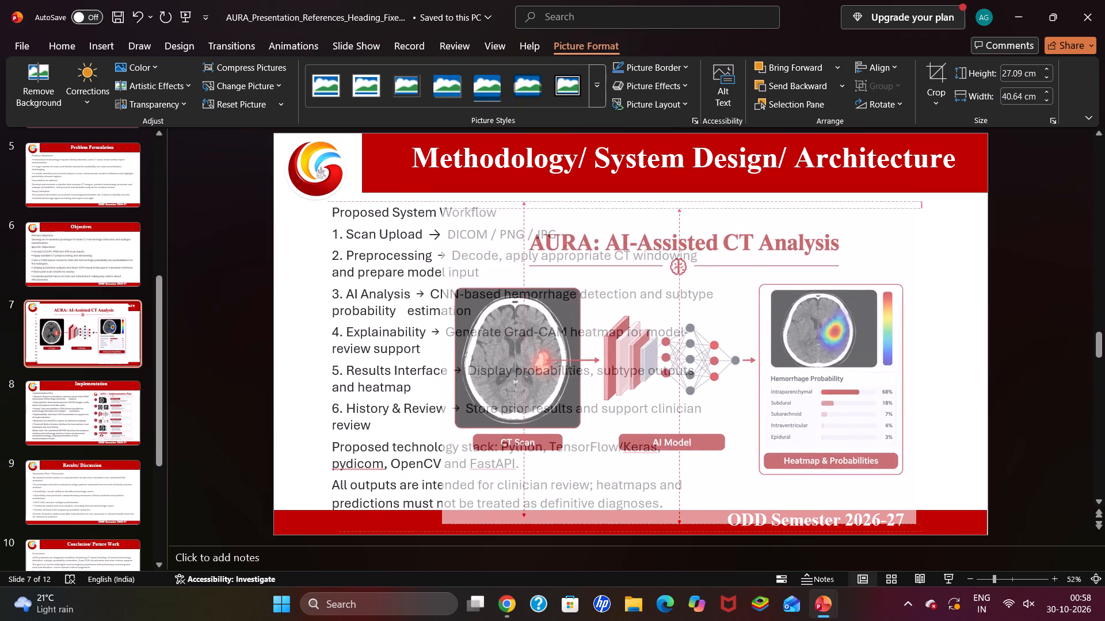
drag(673, 209, 771, 281)
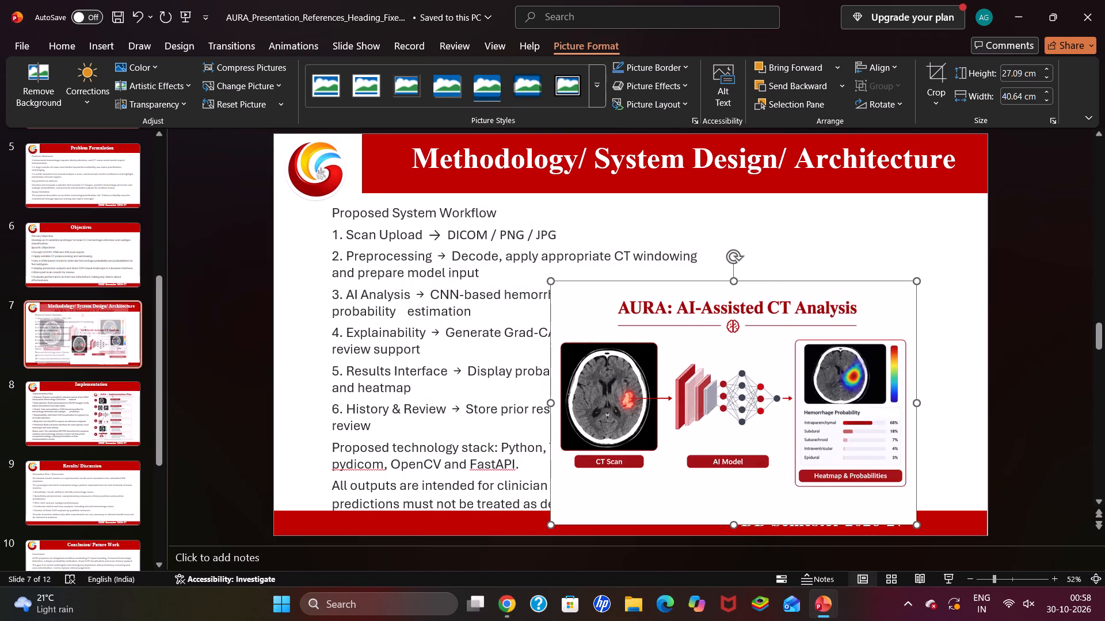
drag(694, 352, 760, 294)
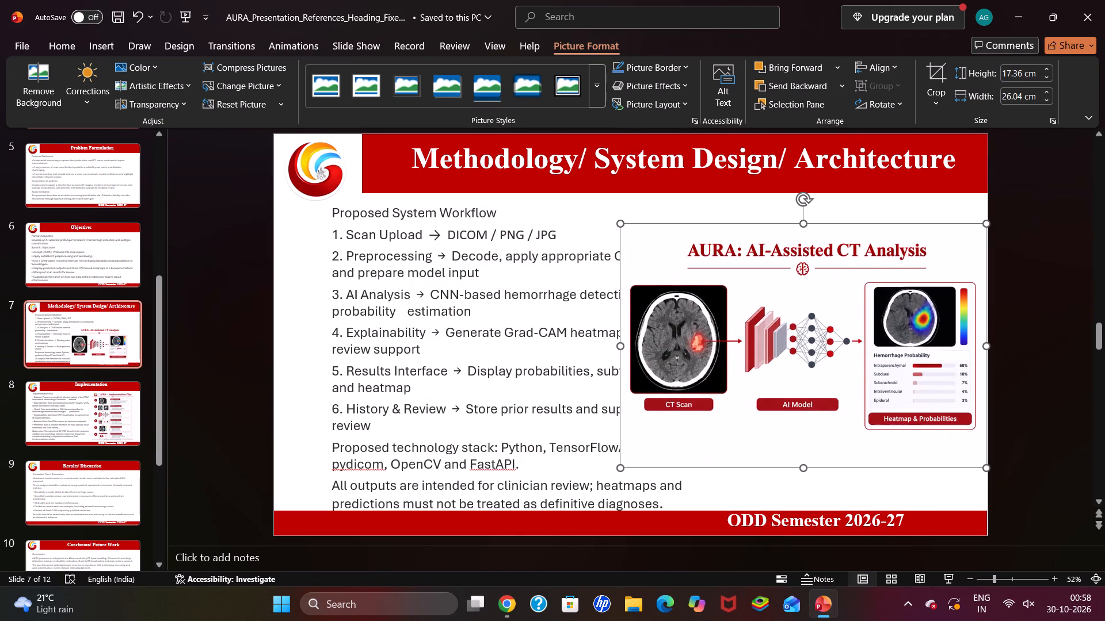
Extend the slide 7 text box leftward to below the logo and pull its right edge in near the CT Analysis picture.
click(494, 261)
drag(327, 202, 291, 198)
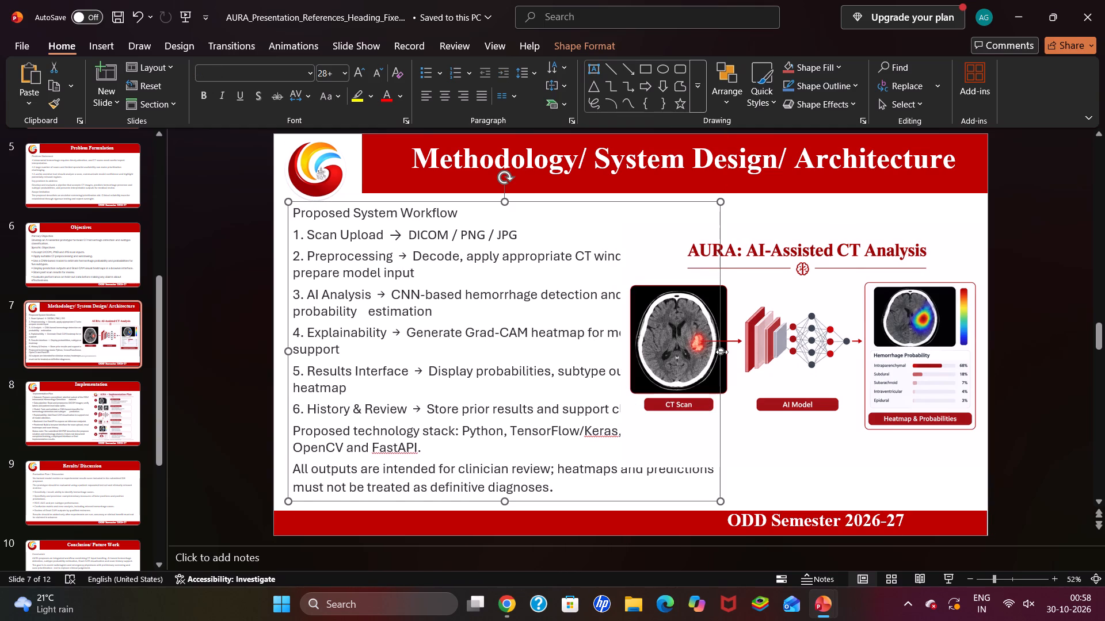
drag(722, 352, 636, 335)
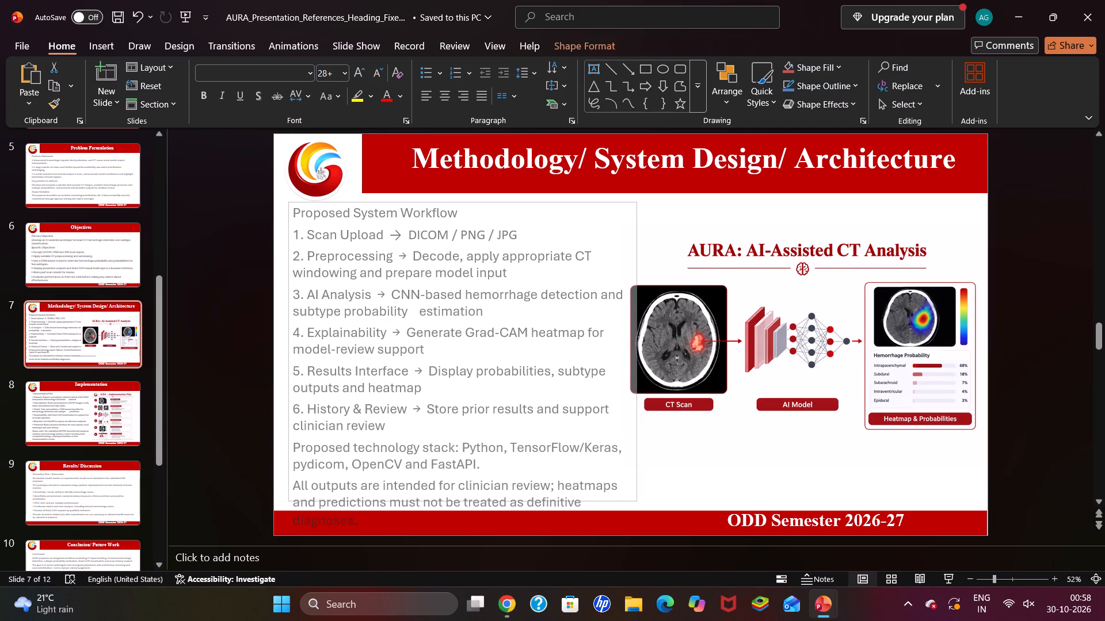
drag(636, 335, 633, 335)
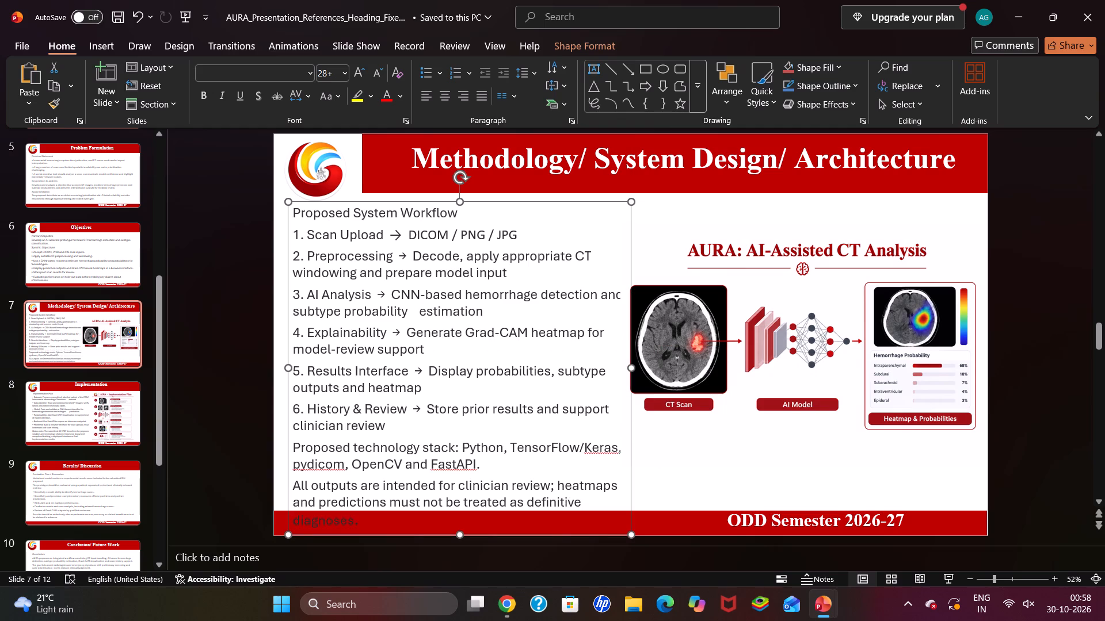
Narrow the CT Analysis picture from its left side so that it clears the workflow text on slide 7.
click(686, 299)
drag(619, 347, 654, 344)
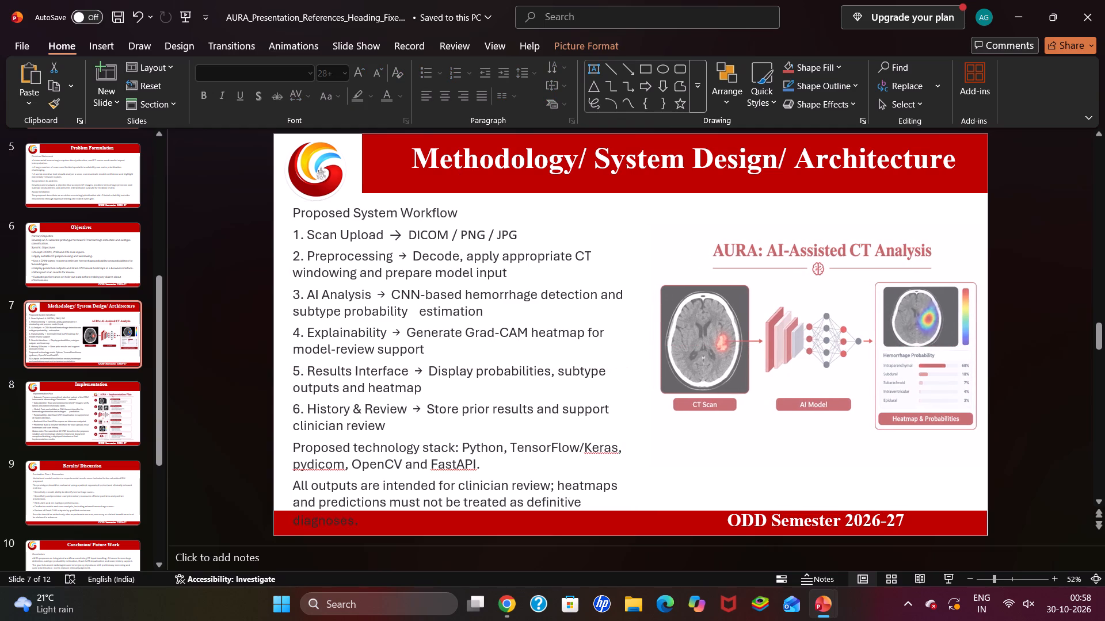
drag(654, 344, 665, 344)
click(537, 372)
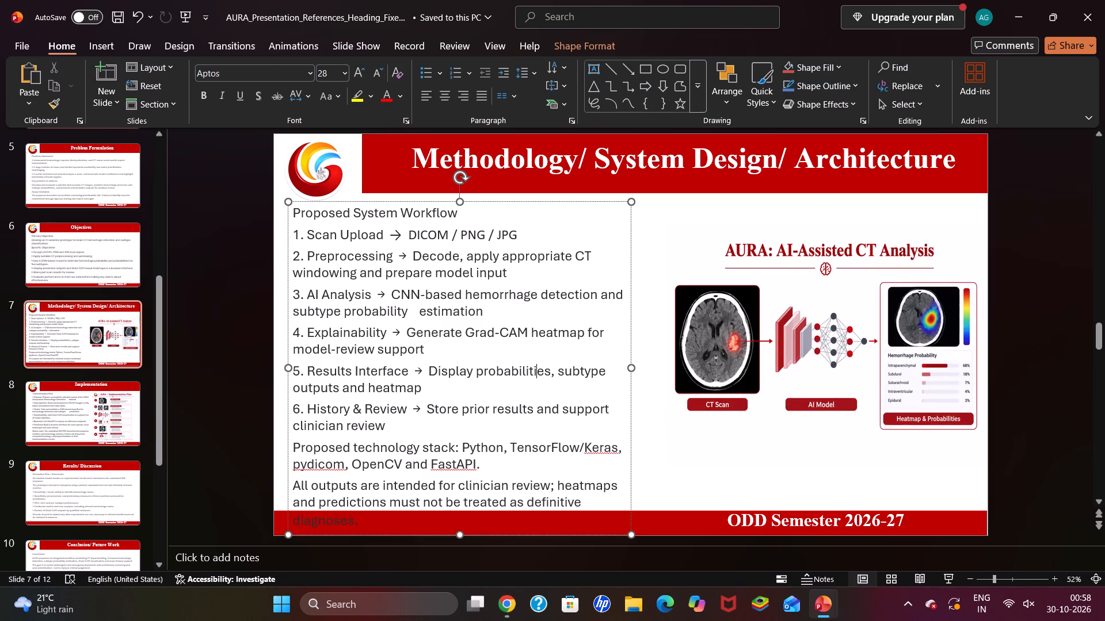
Widen the slide 7 workflow text box up to the CT Analysis picture and raise its bottom edge so the text clears the footer.
drag(630, 531, 651, 497)
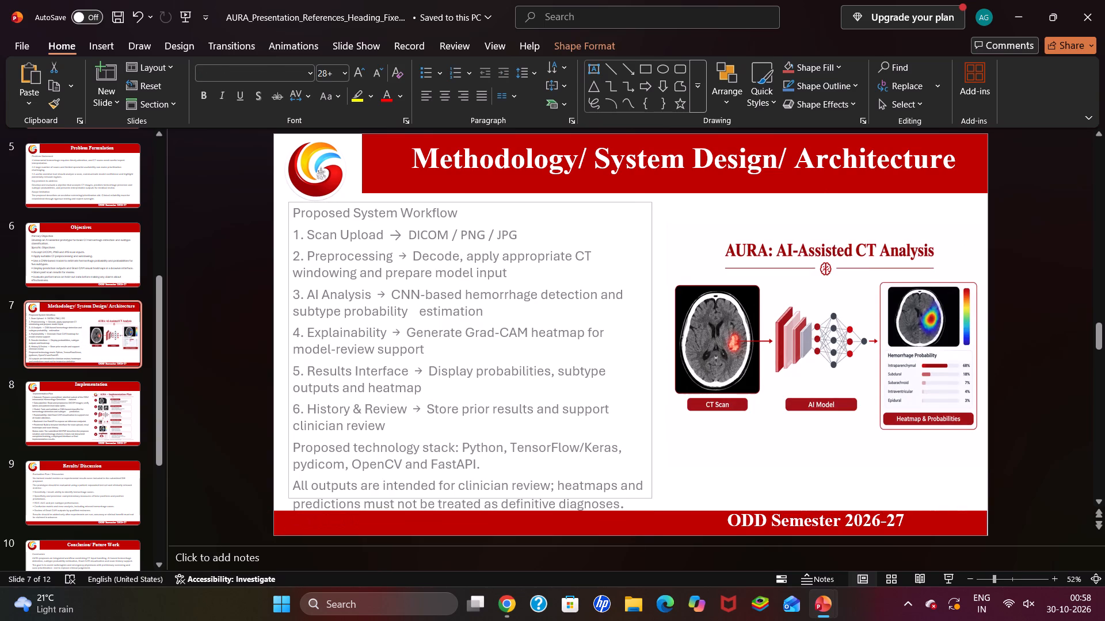
drag(651, 497, 669, 490)
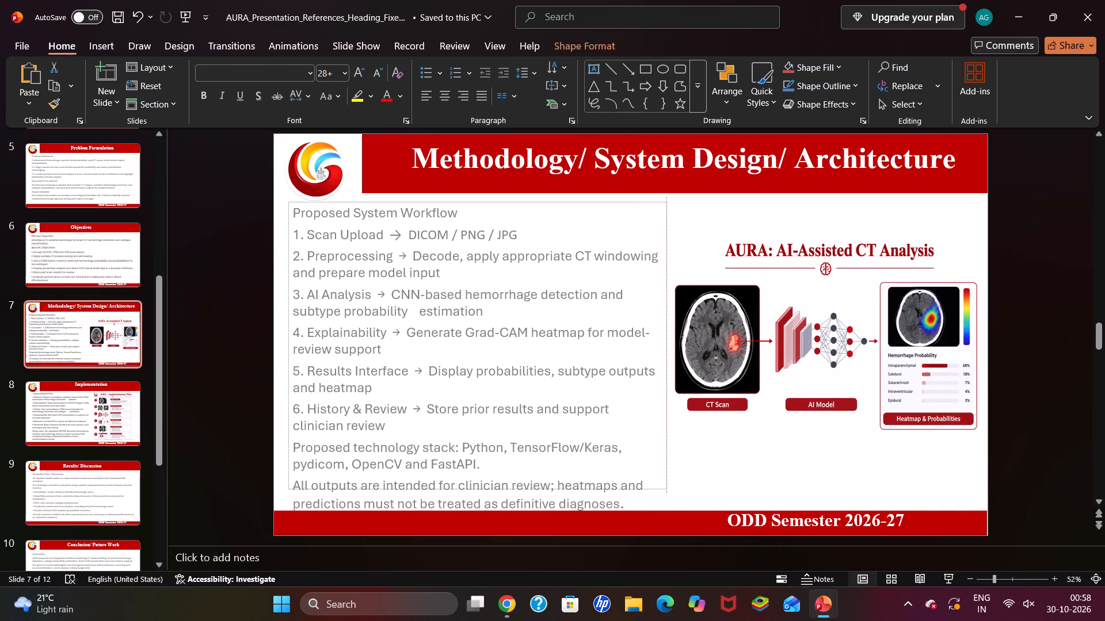
drag(669, 490, 668, 490)
click(707, 490)
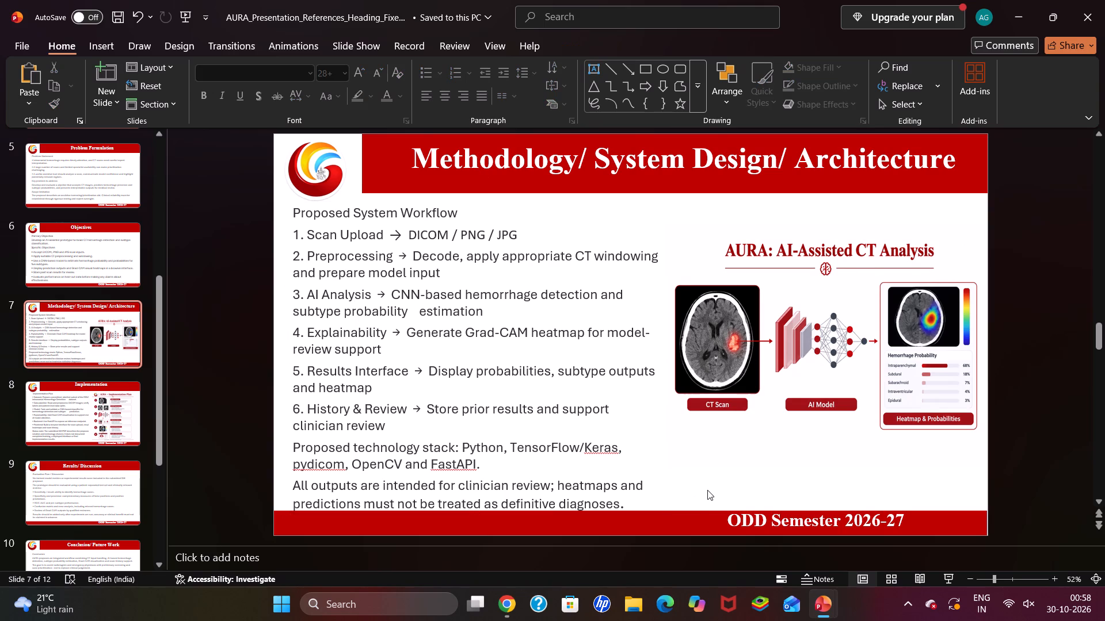
Move the left edge of the slide 7 workflow text box slightly inward, keeping its top edge just below the logo.
click(592, 461)
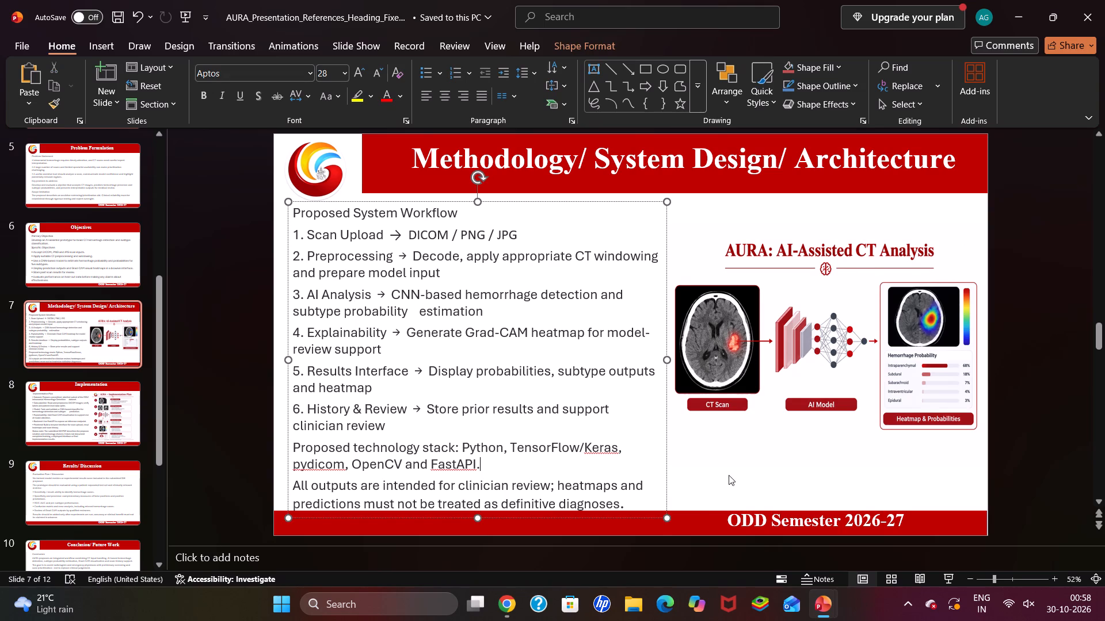
drag(286, 197, 296, 202)
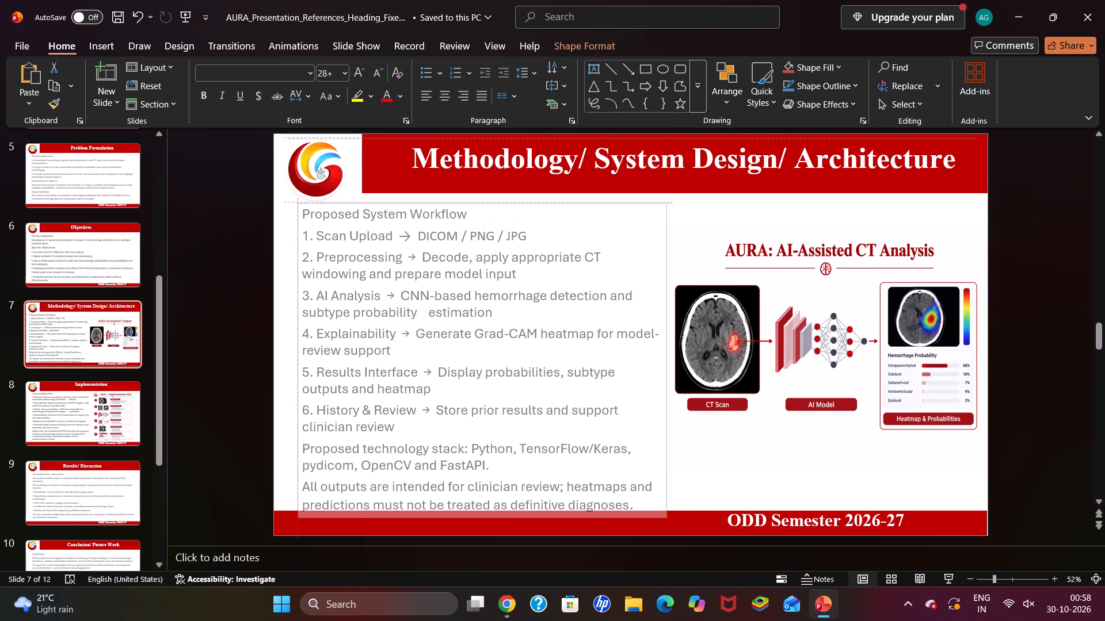
drag(296, 202, 295, 197)
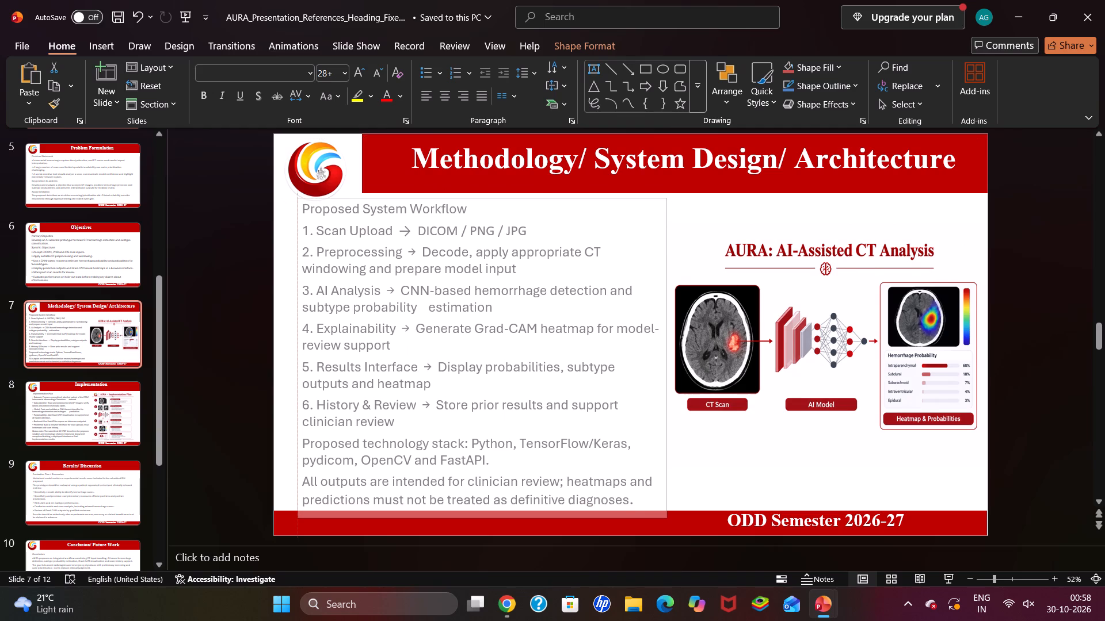
drag(295, 197, 294, 200)
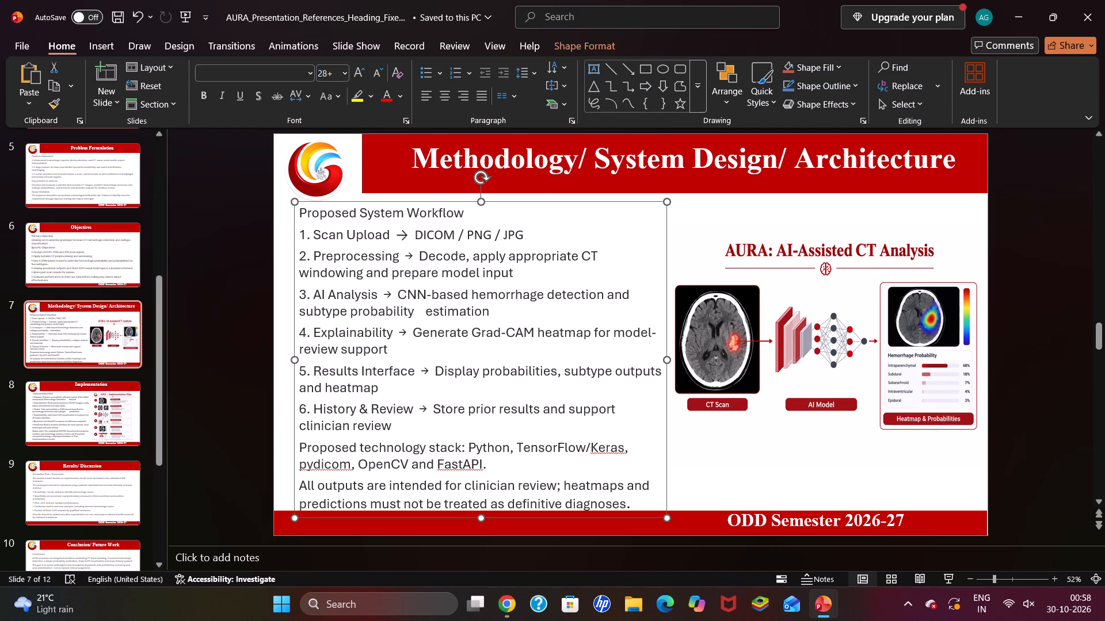
click(730, 431)
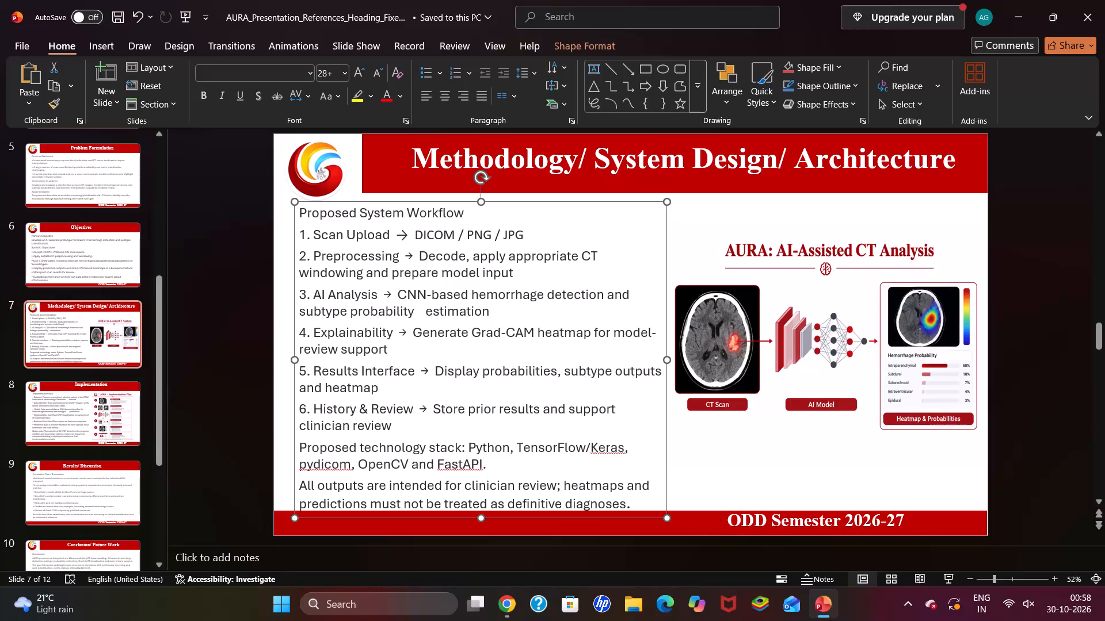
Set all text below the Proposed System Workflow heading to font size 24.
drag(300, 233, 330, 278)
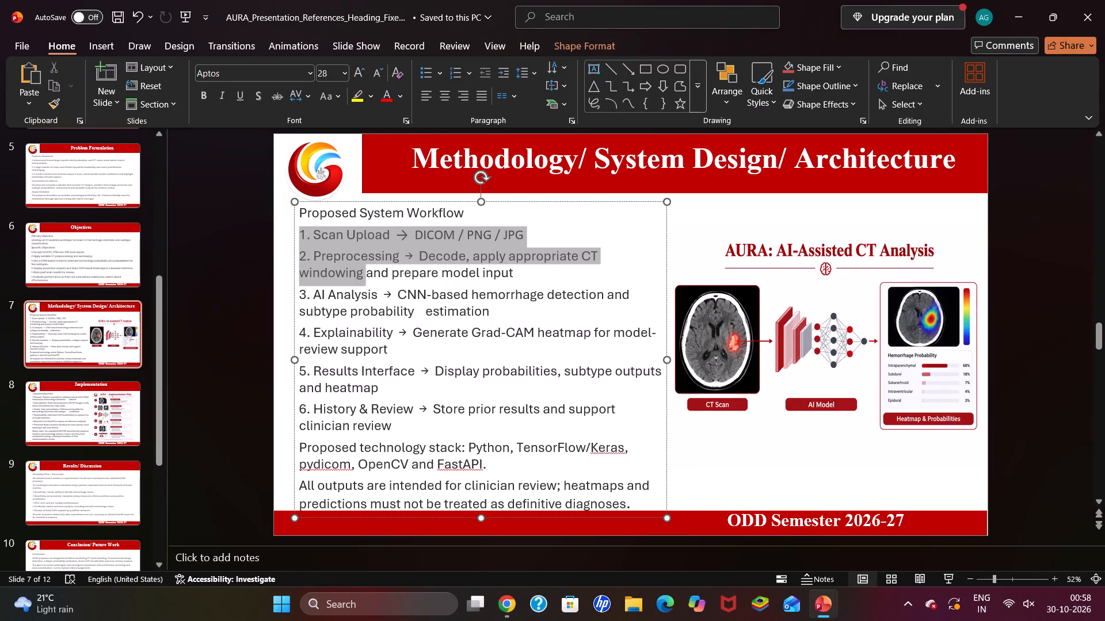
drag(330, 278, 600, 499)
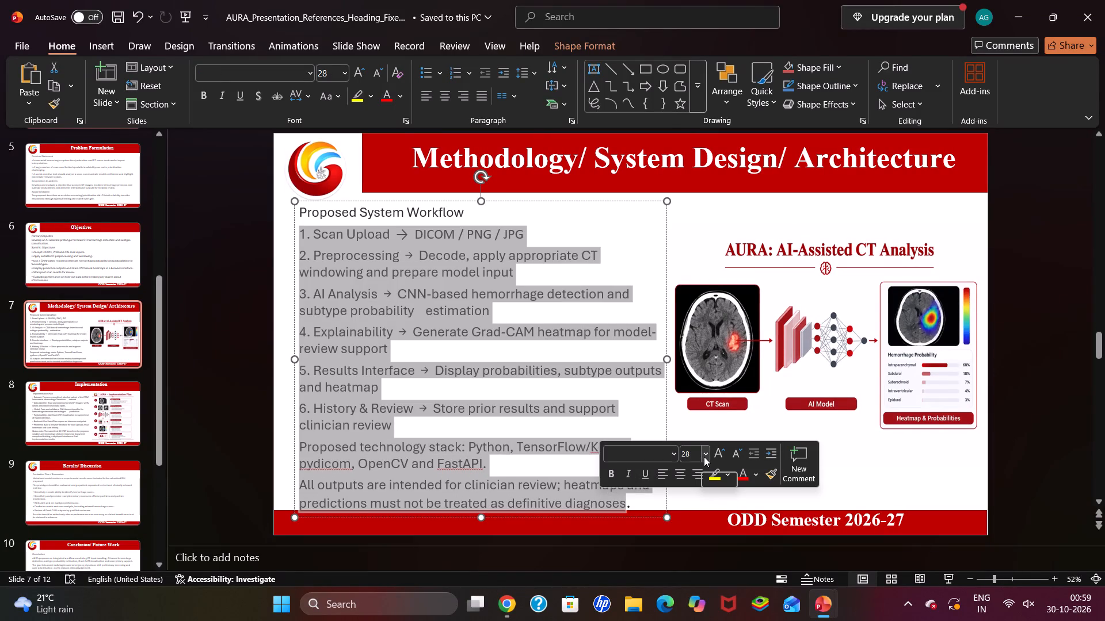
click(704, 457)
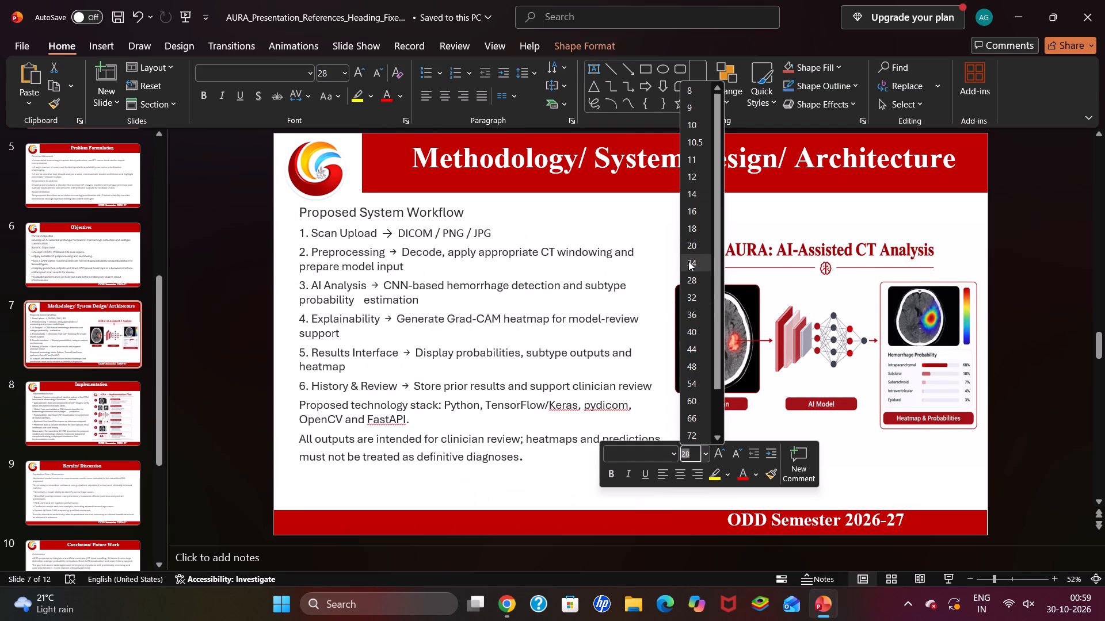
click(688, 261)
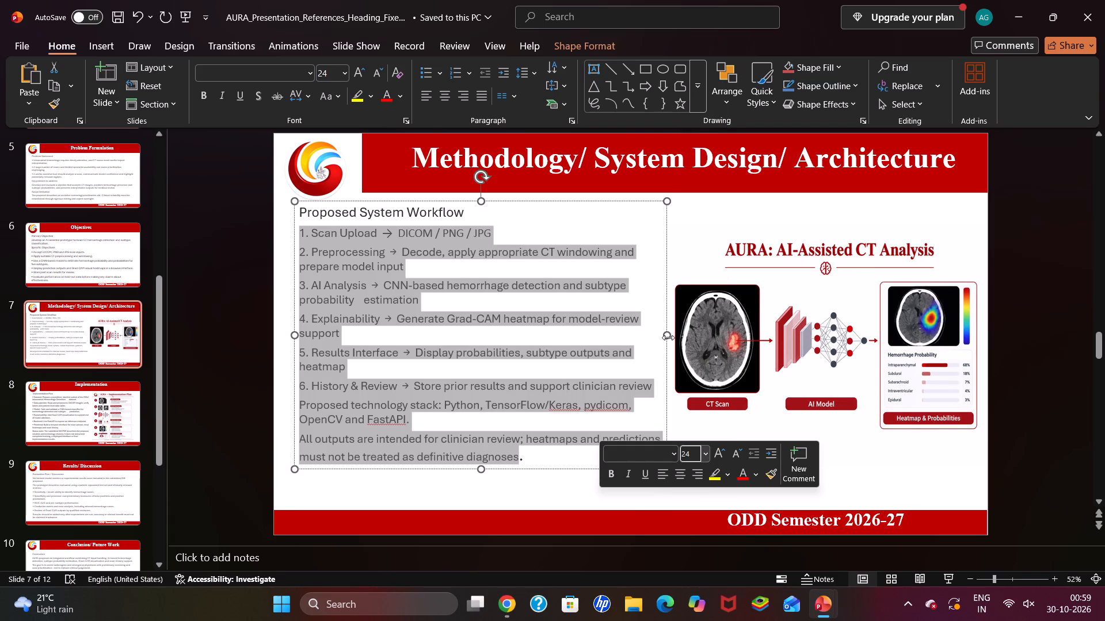
Narrow the slide 7 workflow text box slightly from its right edge, away from the CT Analysis picture.
drag(666, 336, 666, 378)
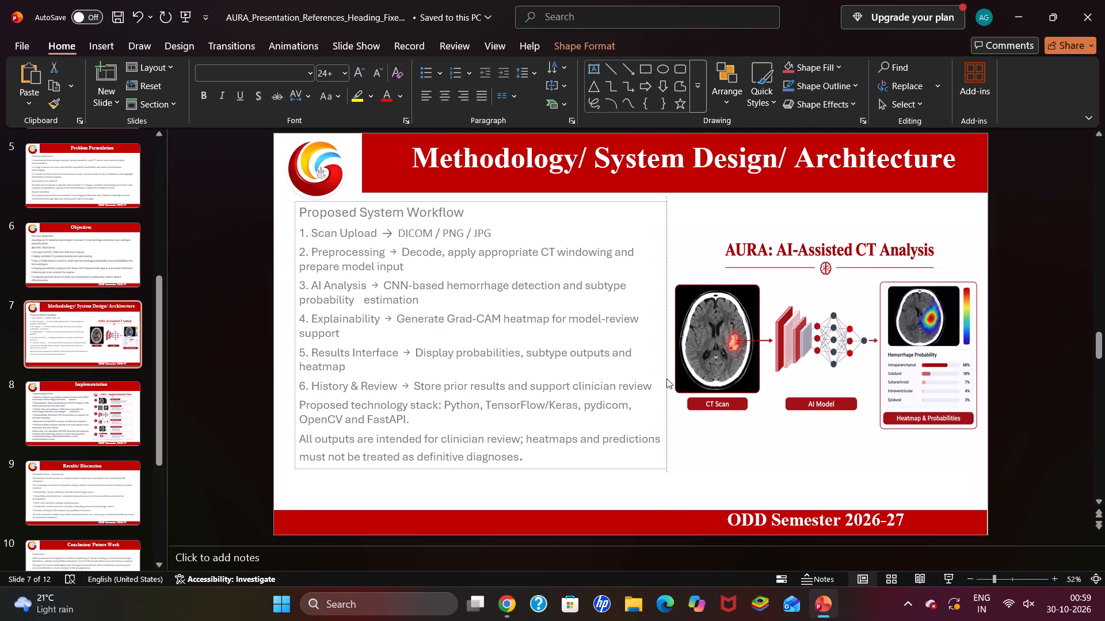
drag(666, 378, 666, 436)
drag(666, 436, 661, 469)
drag(661, 469, 658, 500)
click(536, 507)
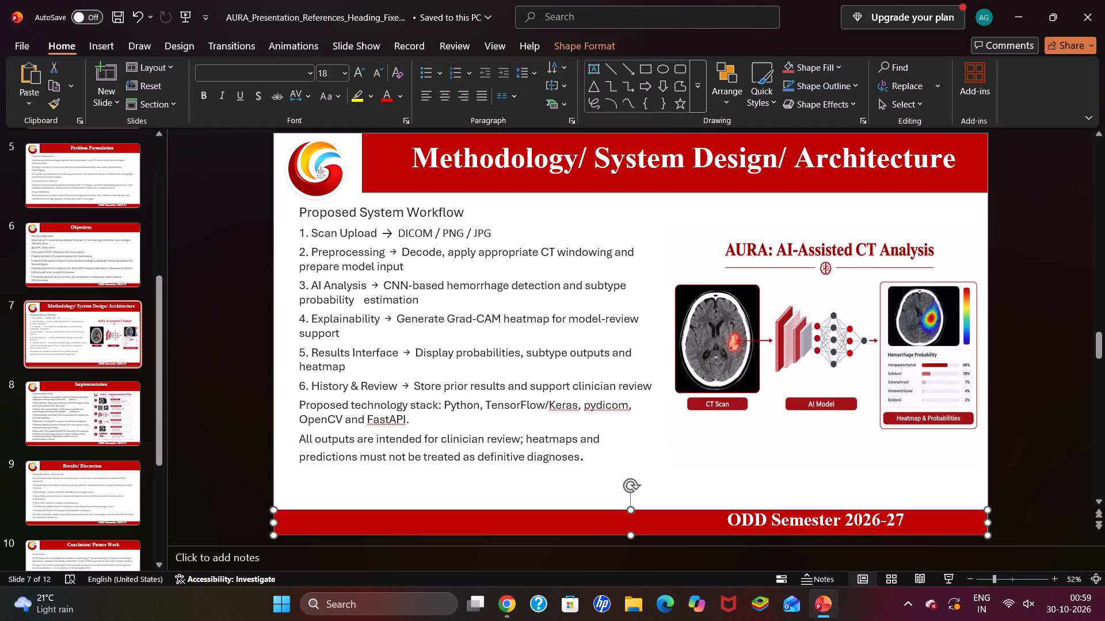
Make the Proposed System Workflow heading on slide 7 bold.
drag(299, 208, 435, 208)
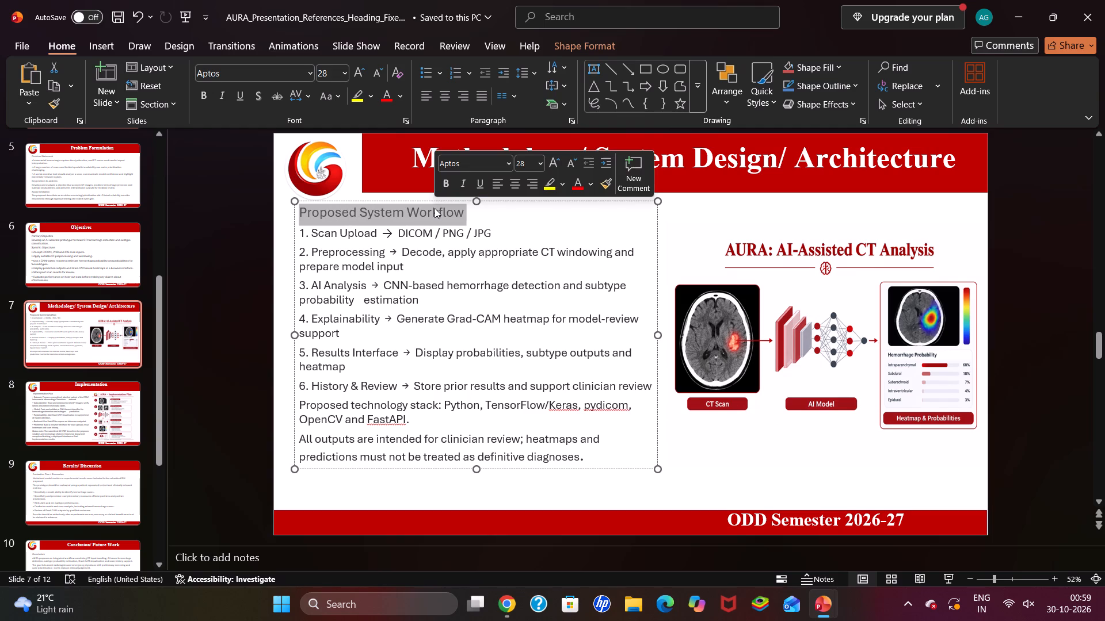
click(444, 178)
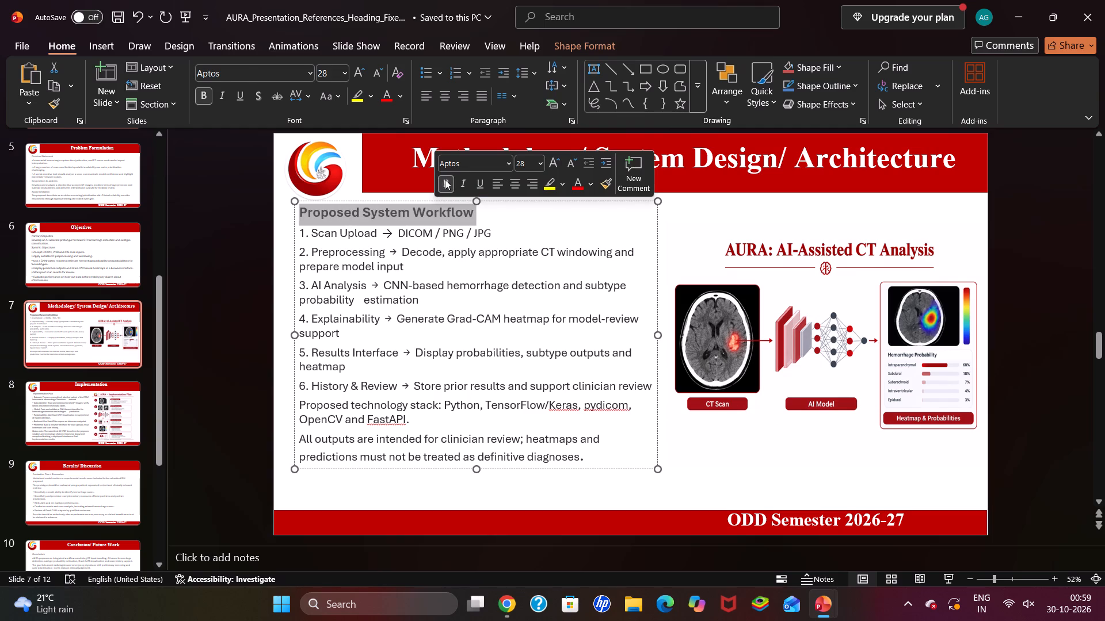
click(497, 232)
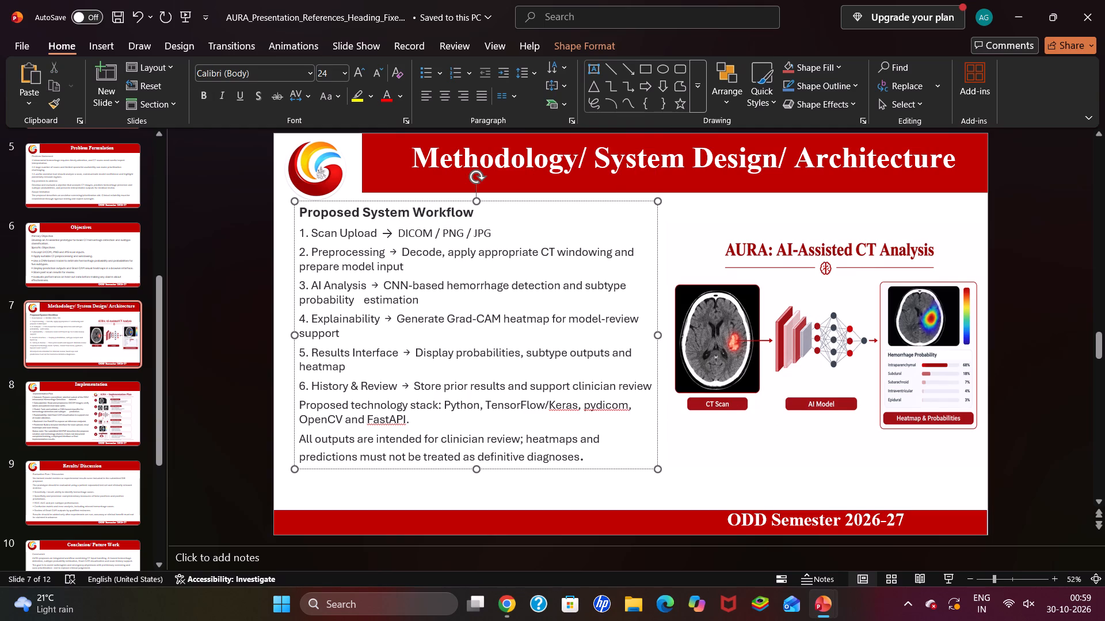
Set the text below the Proposed System Workflow heading to font size 28.
drag(301, 233, 429, 393)
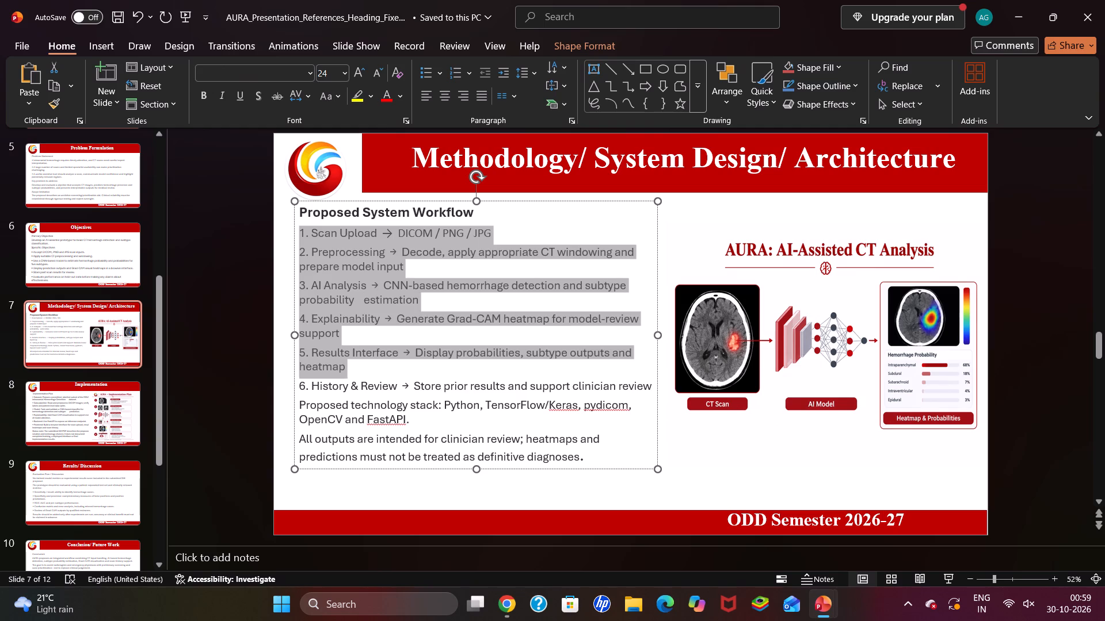
drag(429, 393, 556, 493)
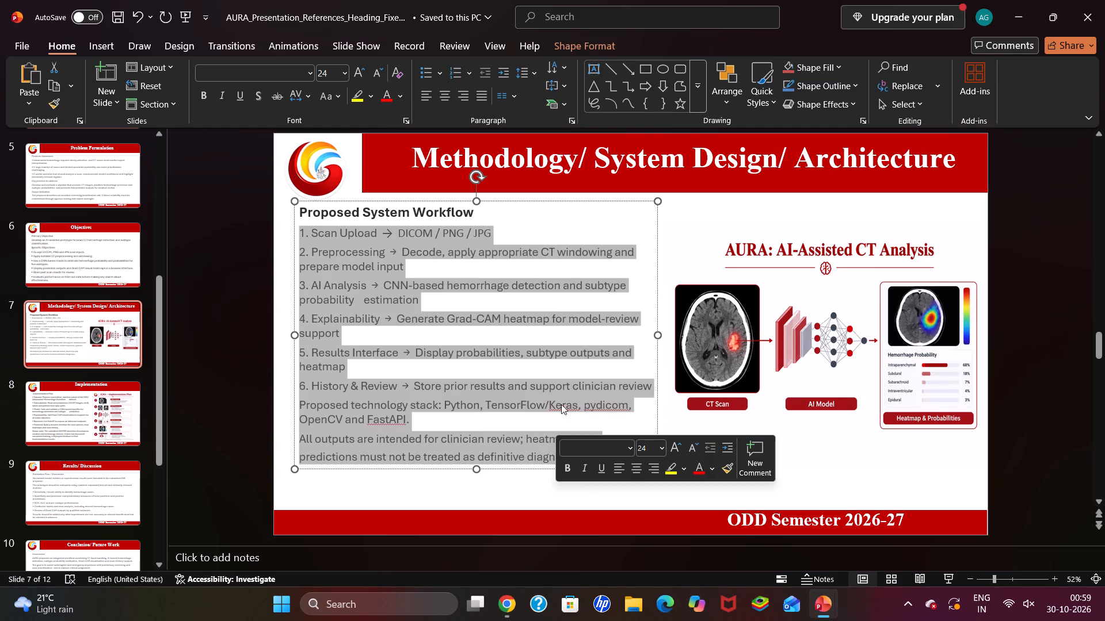
click(665, 448)
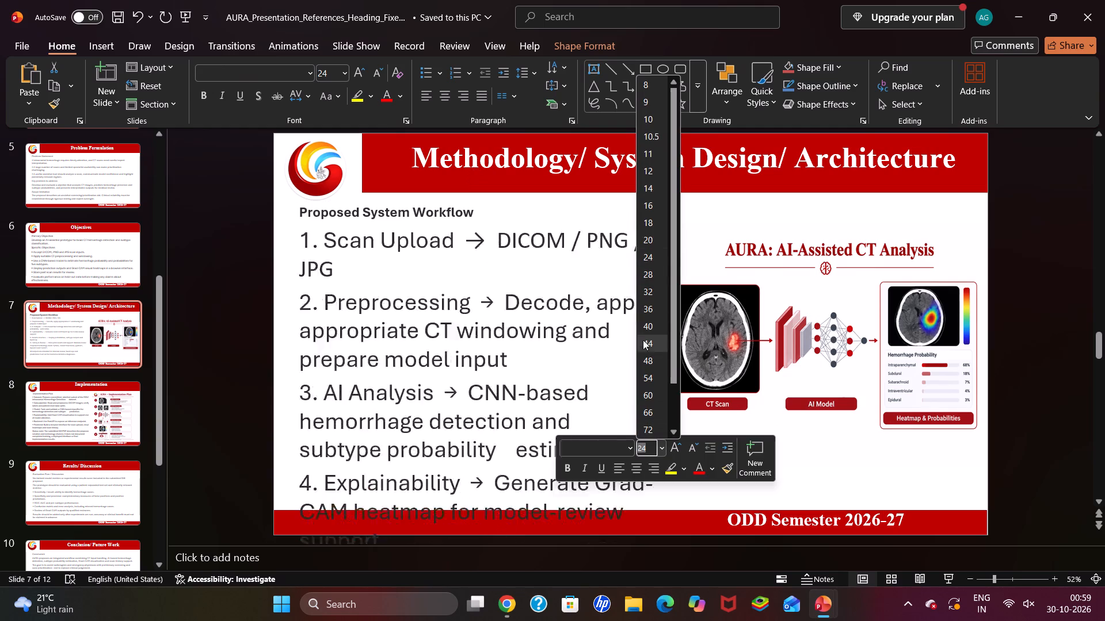
click(648, 274)
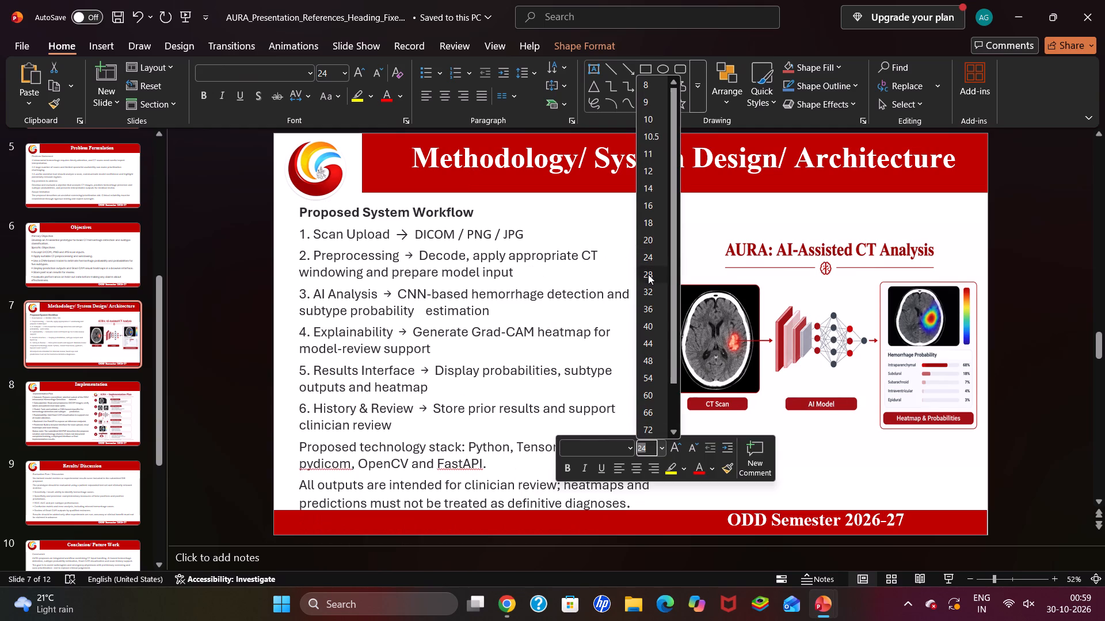
click(814, 491)
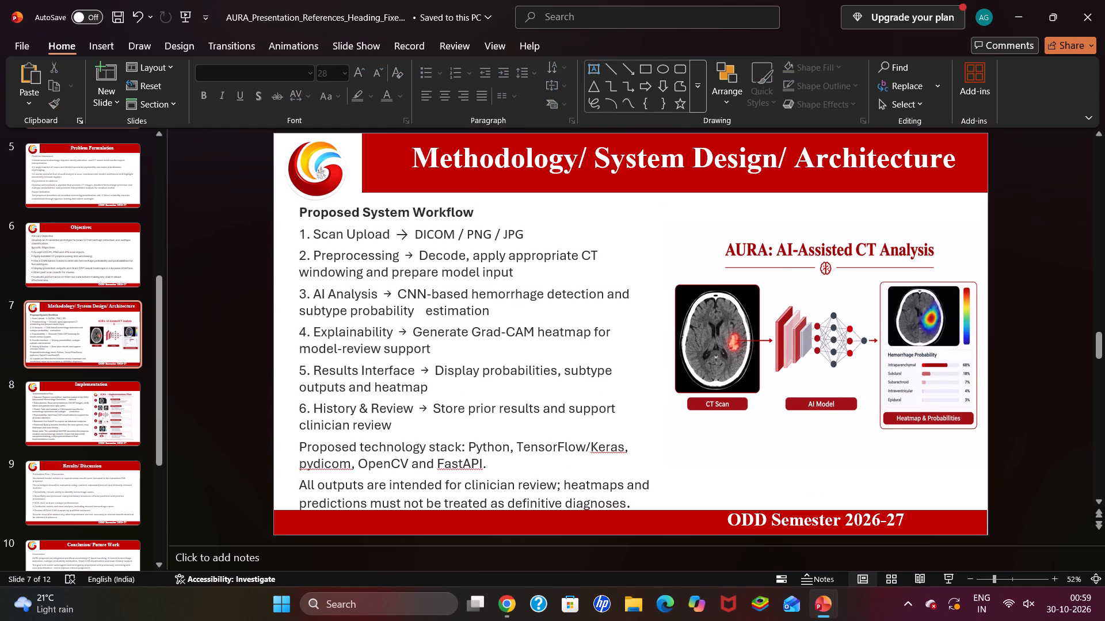
Make the Implementation Plan heading in the slide 8 text box bold.
click(93, 391)
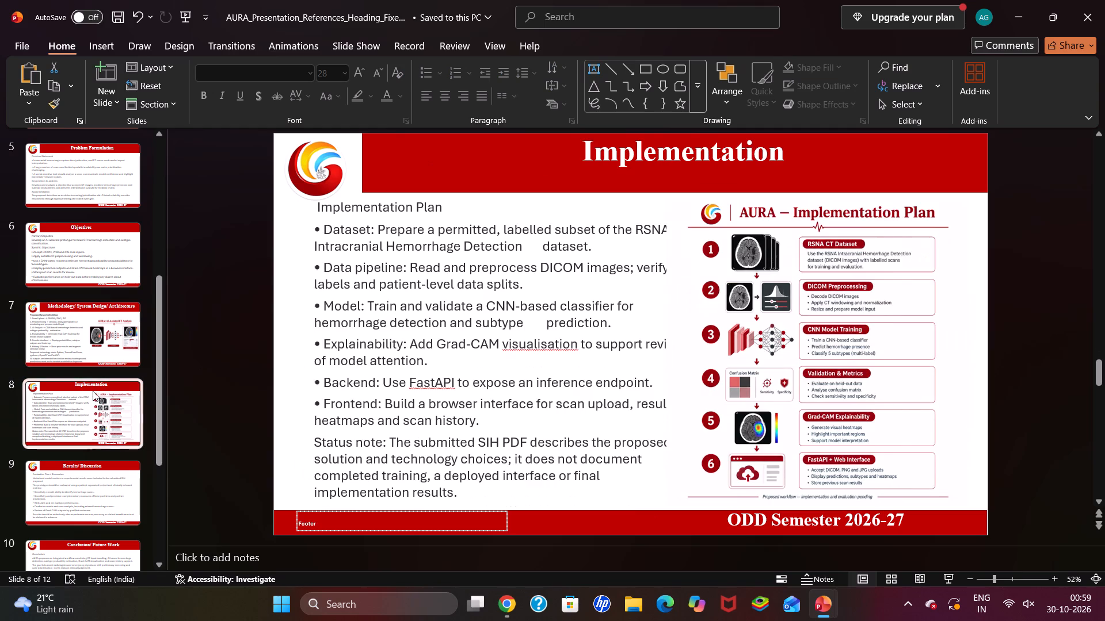
drag(318, 206, 327, 208)
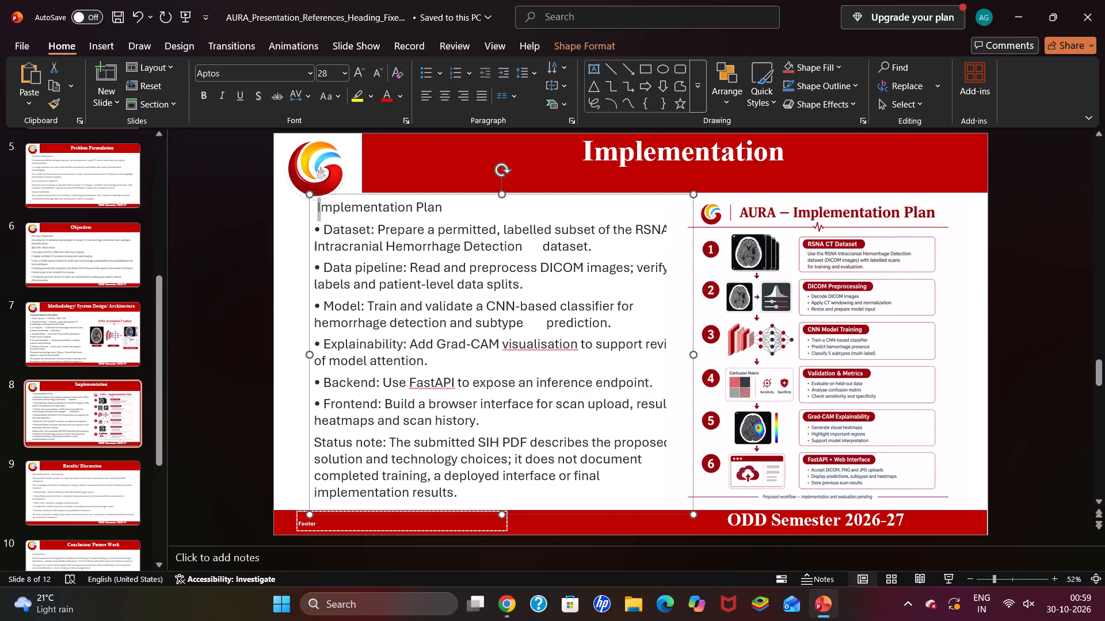
drag(327, 208, 438, 206)
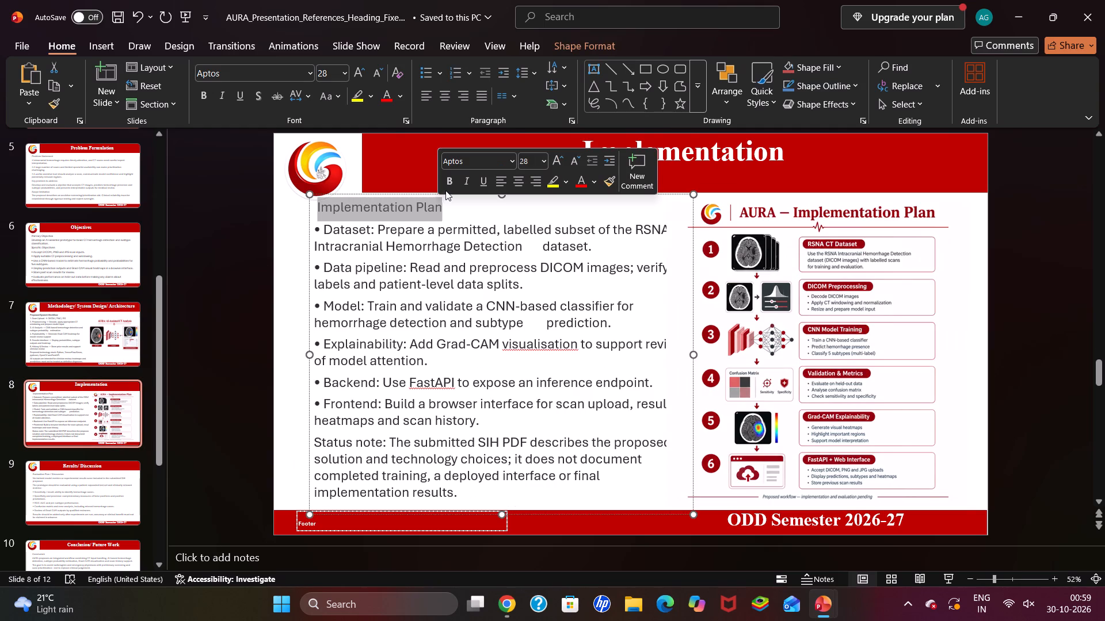
click(447, 185)
click(210, 381)
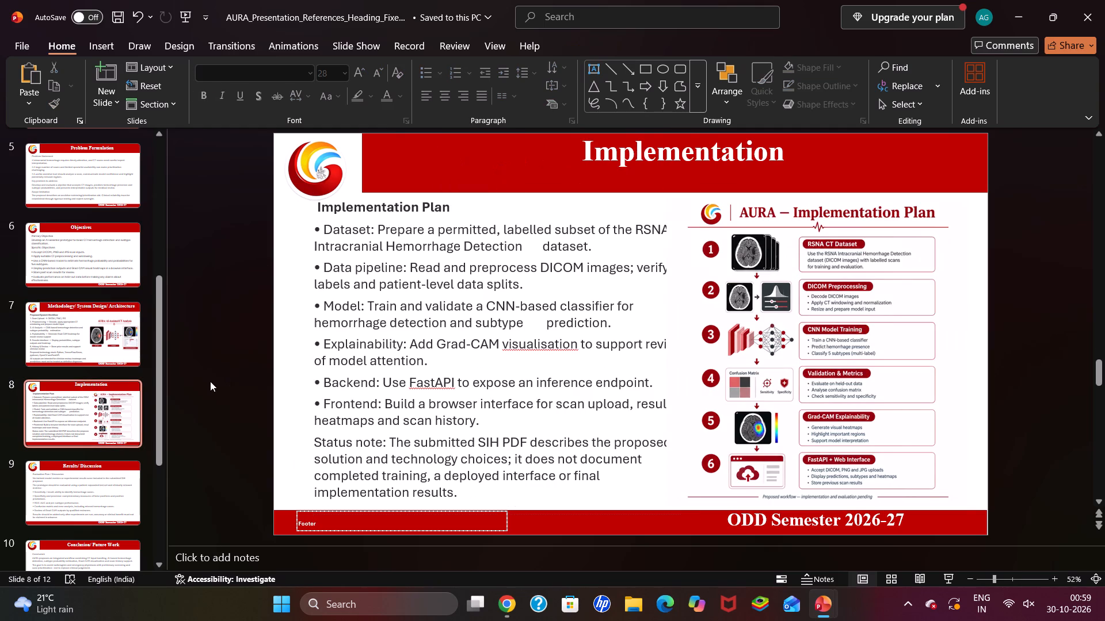
Make the Primary Objective heading on the Objectives slide bold.
click(62, 267)
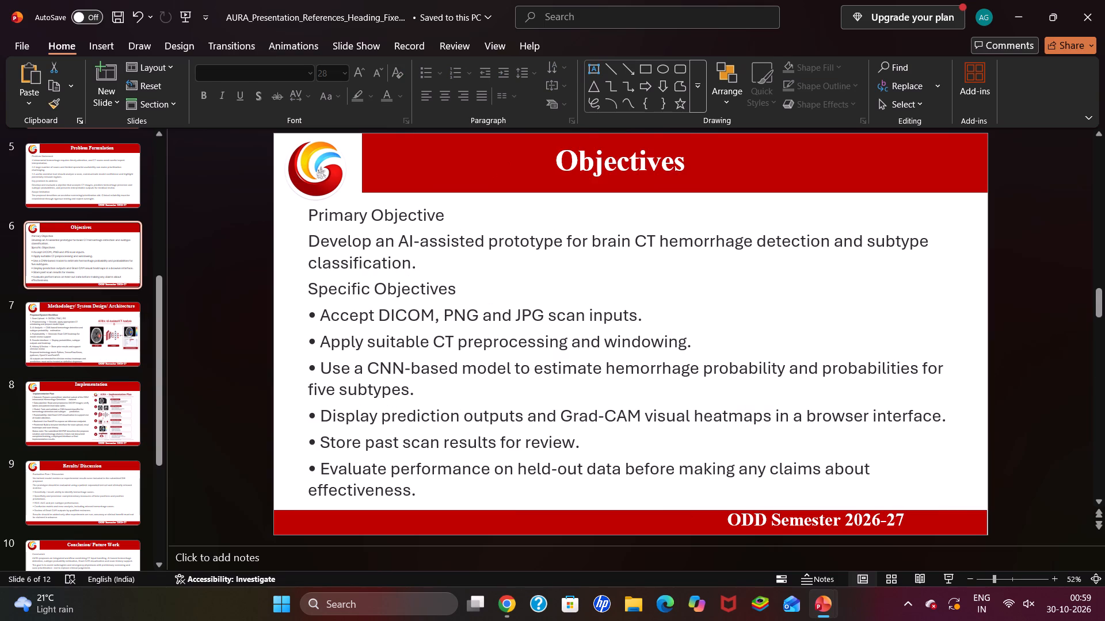
drag(443, 214, 328, 216)
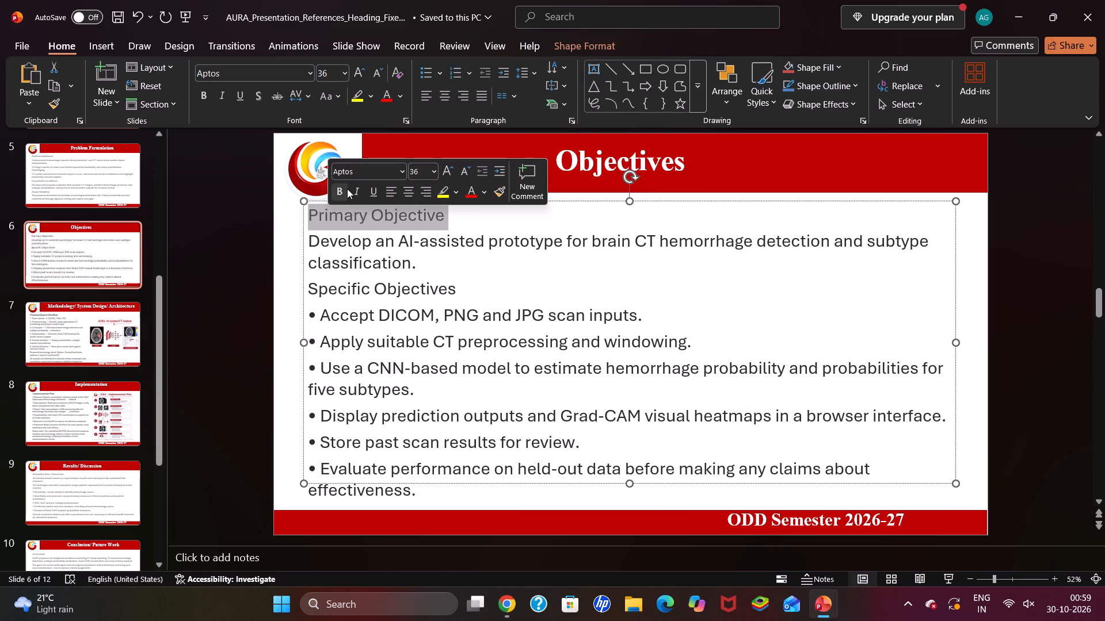
click(342, 187)
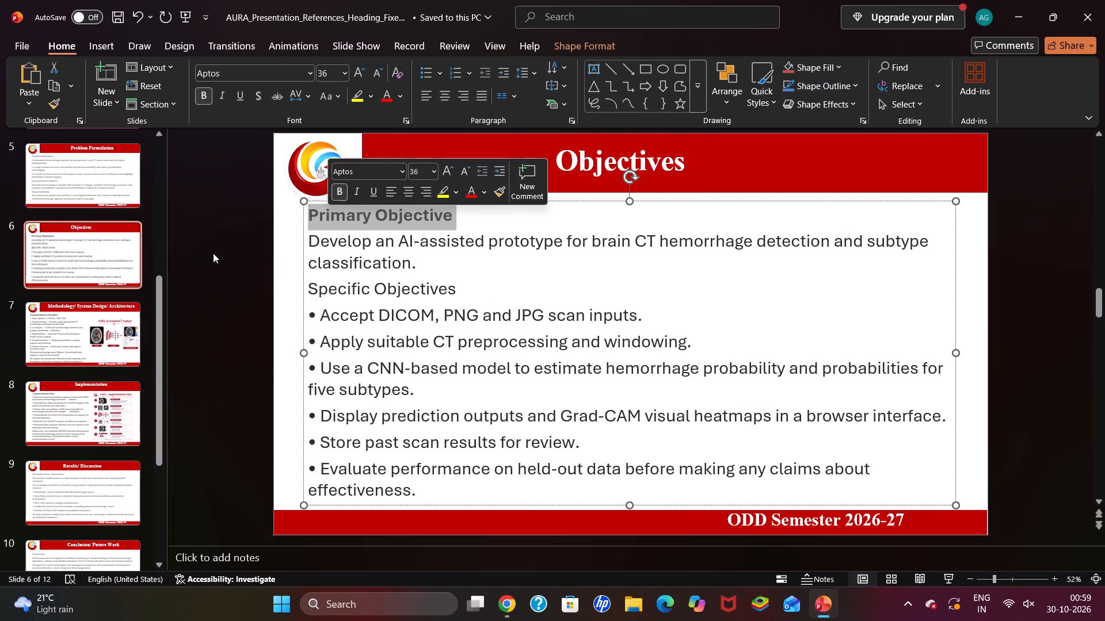
Make the project name "AURA – Automated Urgent Radiologist Assistant" on the Introduction slide bold.
scroll(75, 315, up, 1)
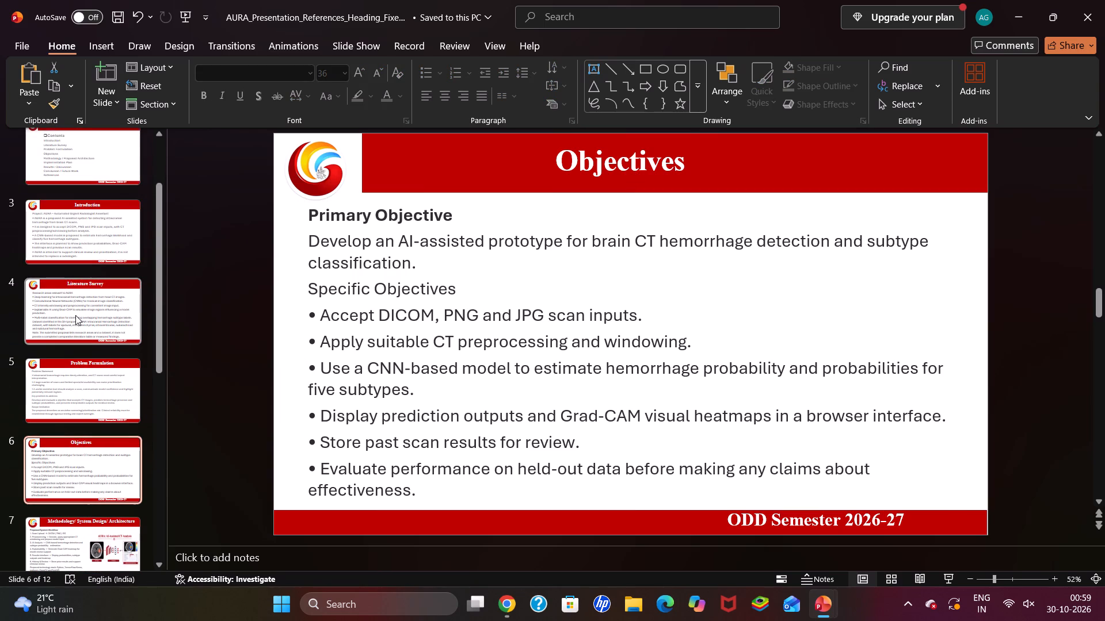
scroll(75, 315, up, 4)
click(66, 246)
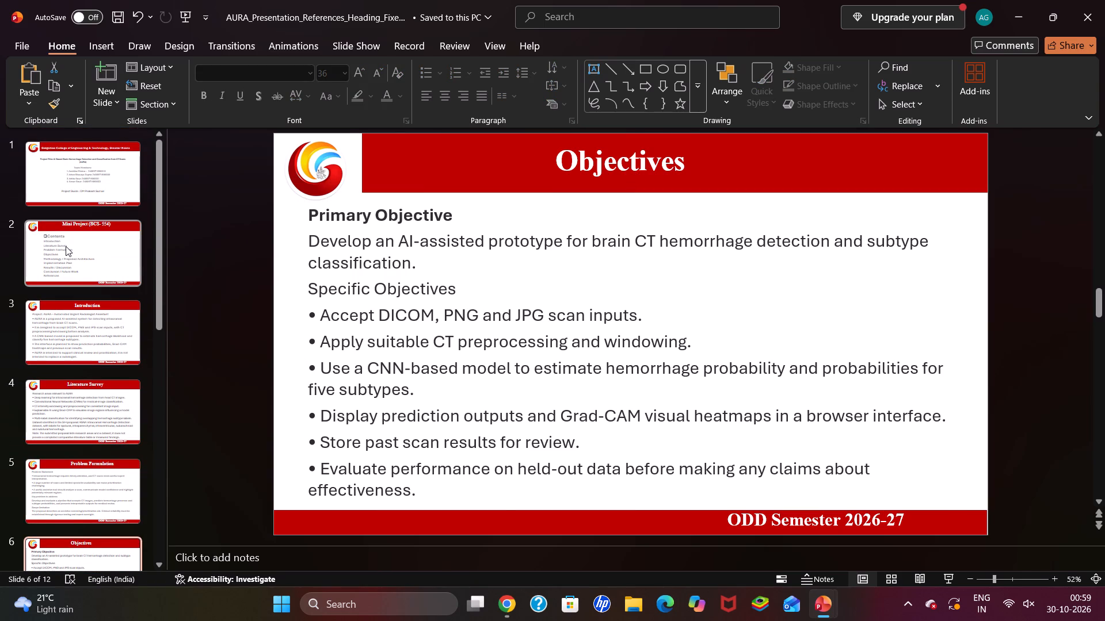
click(76, 328)
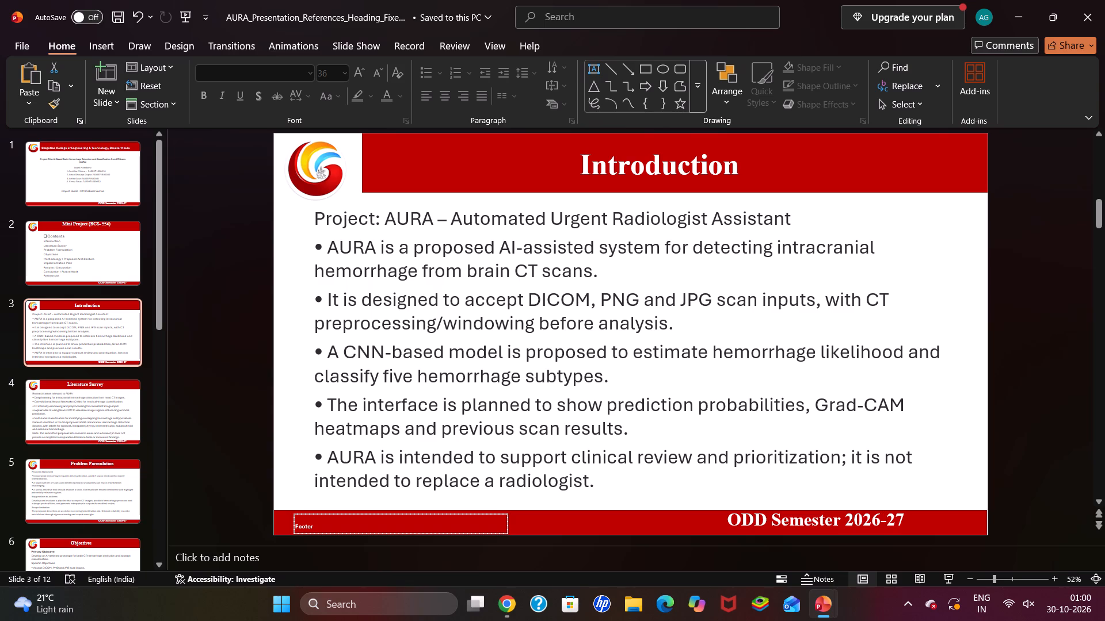
drag(386, 215, 720, 202)
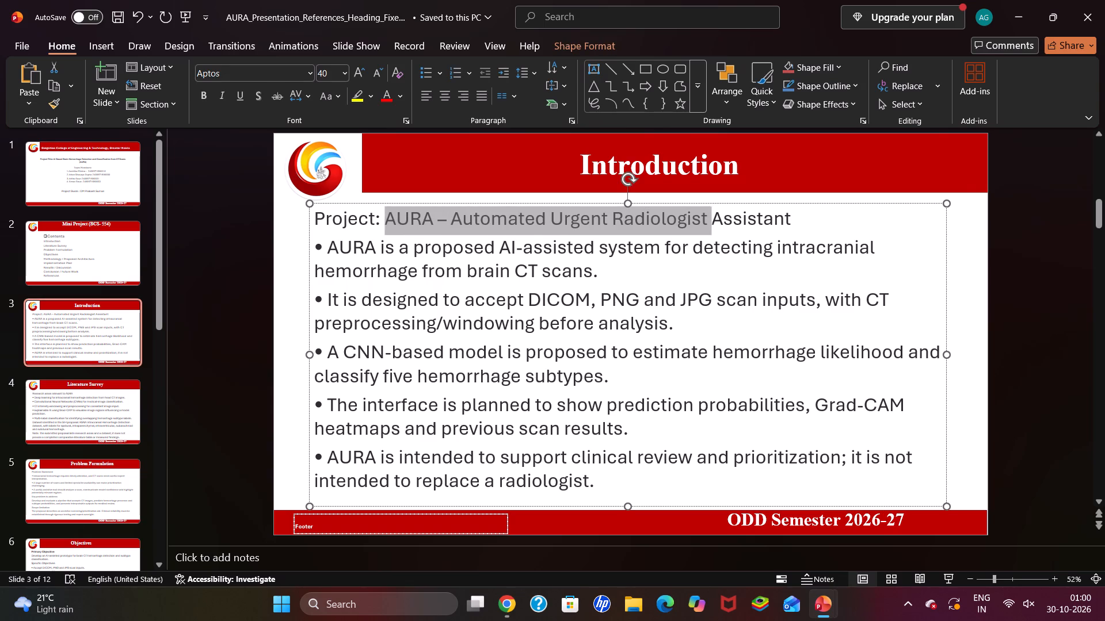
drag(720, 202, 748, 205)
click(765, 182)
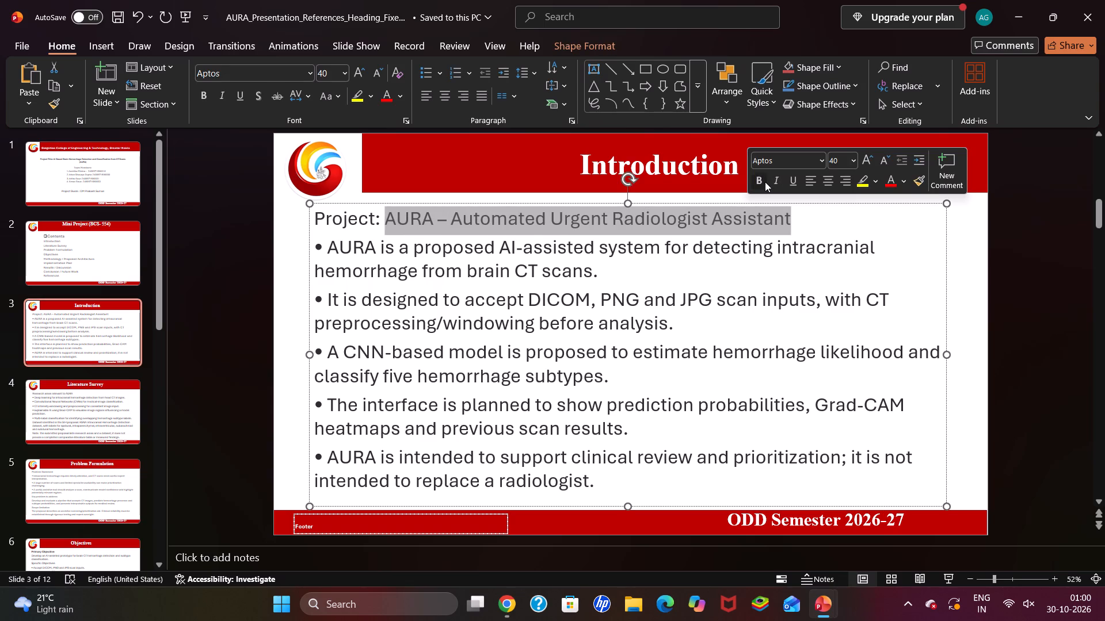
click(275, 361)
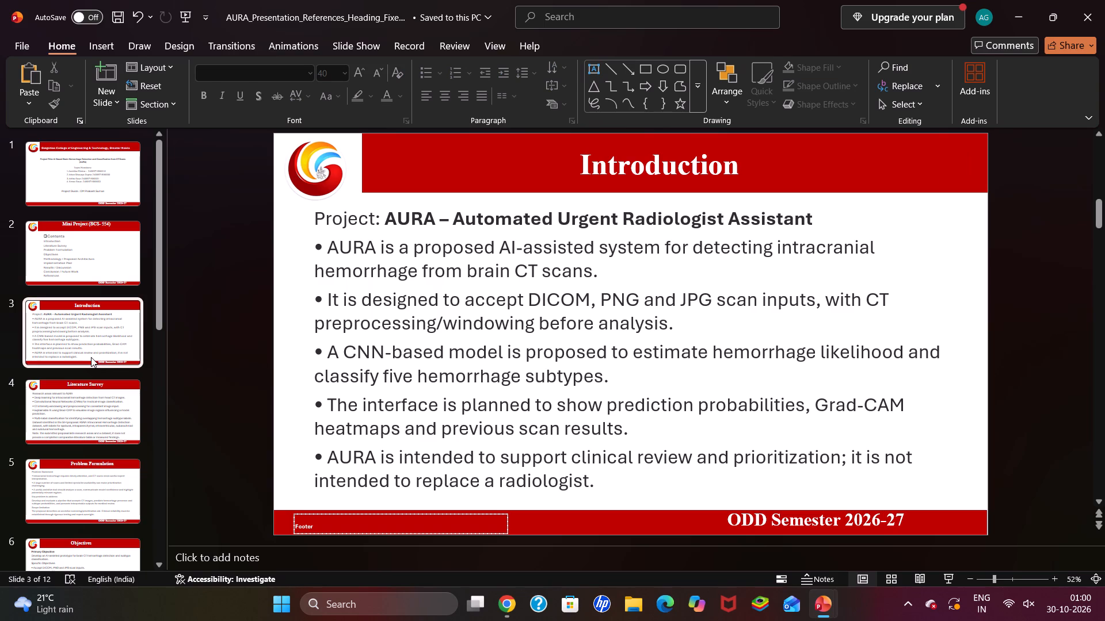
Shift the body text box on the Literature Survey slide slightly toward the slide's left edge.
click(74, 414)
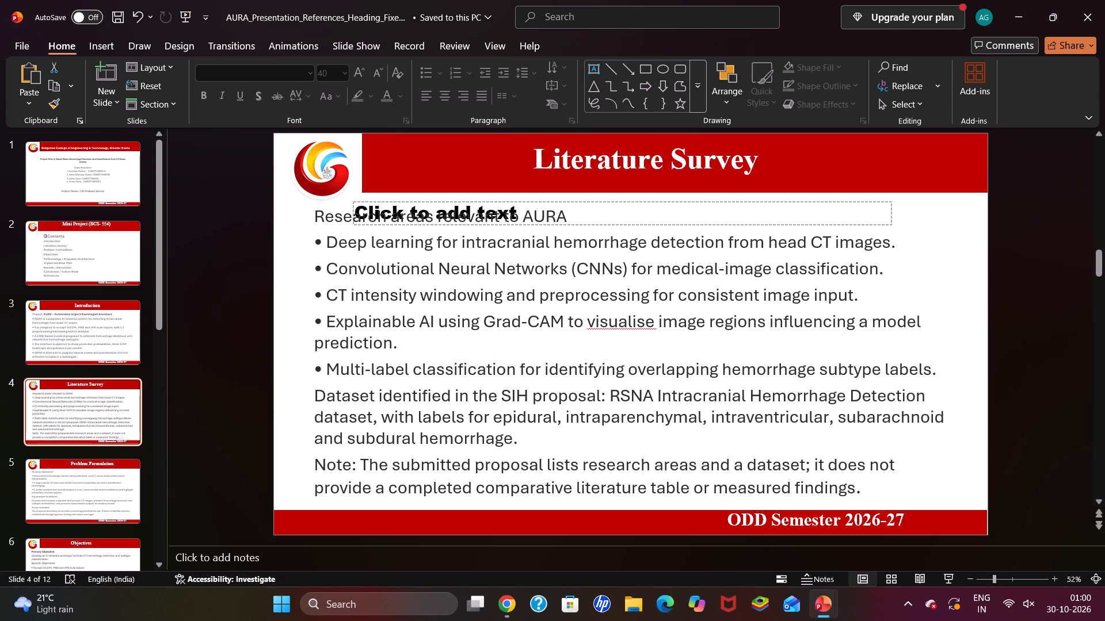
drag(313, 214, 330, 214)
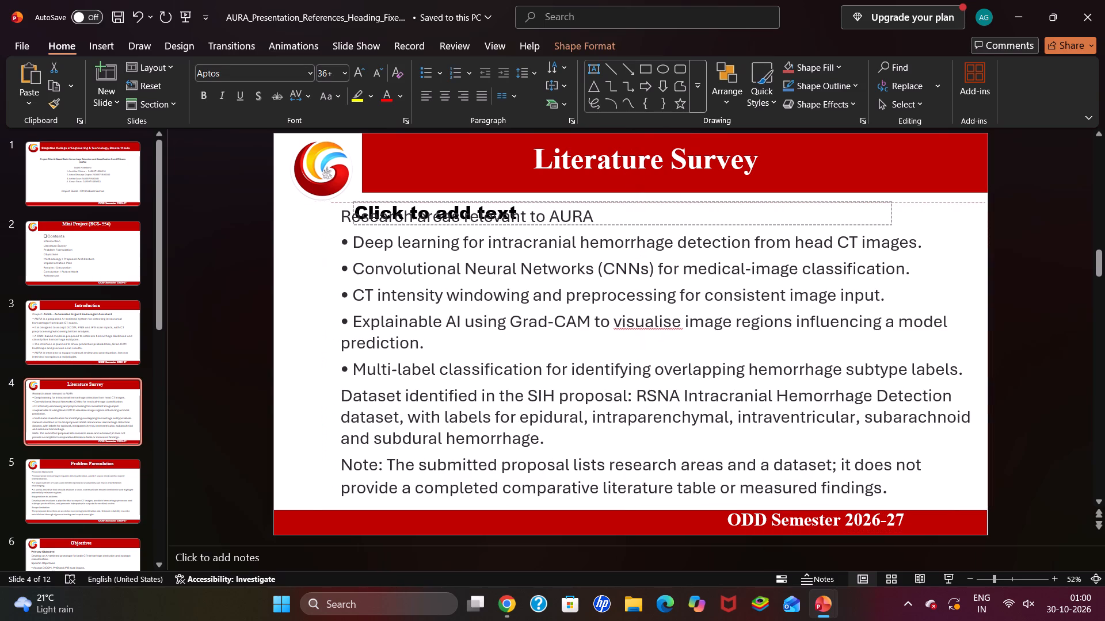
drag(330, 214, 303, 212)
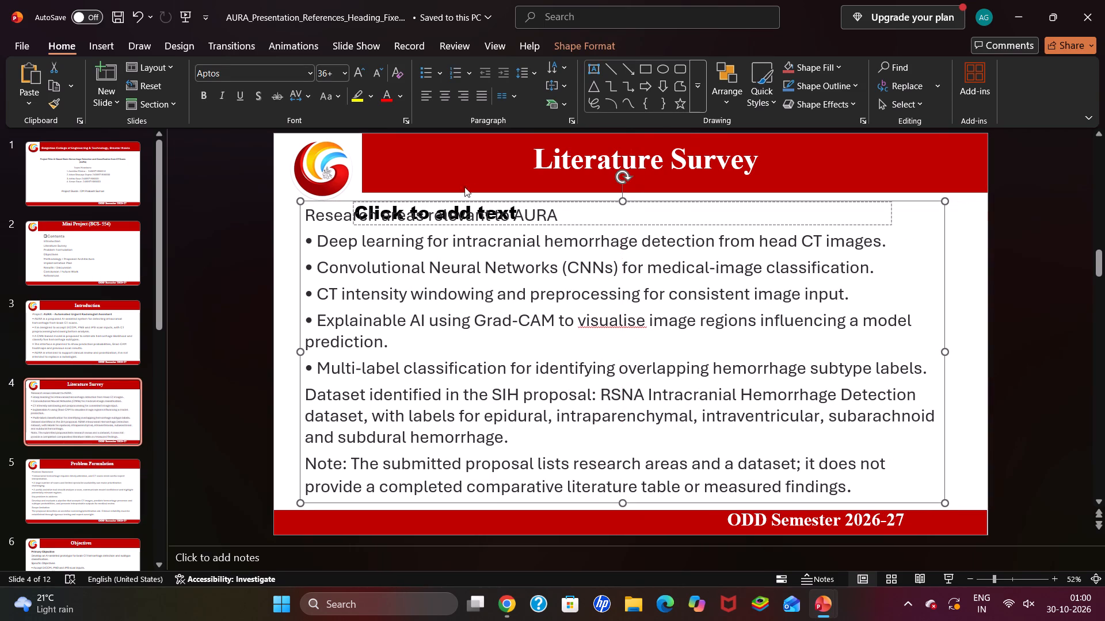
Make the "Research areas relevant to AURA" heading on the Literature Survey slide bold.
click(572, 210)
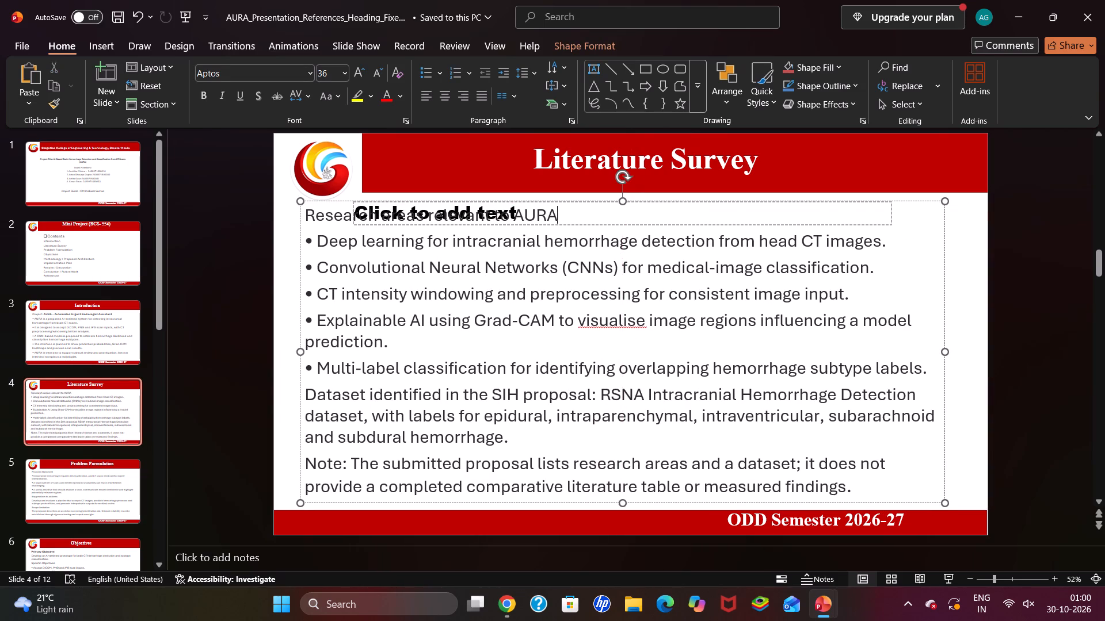
click(621, 202)
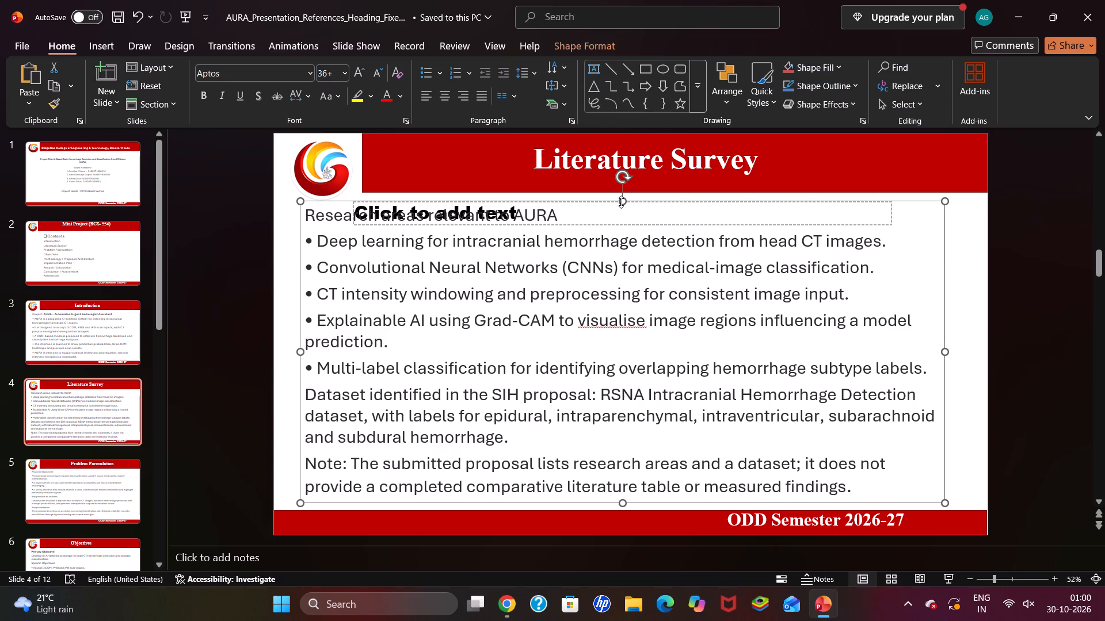
click(613, 208)
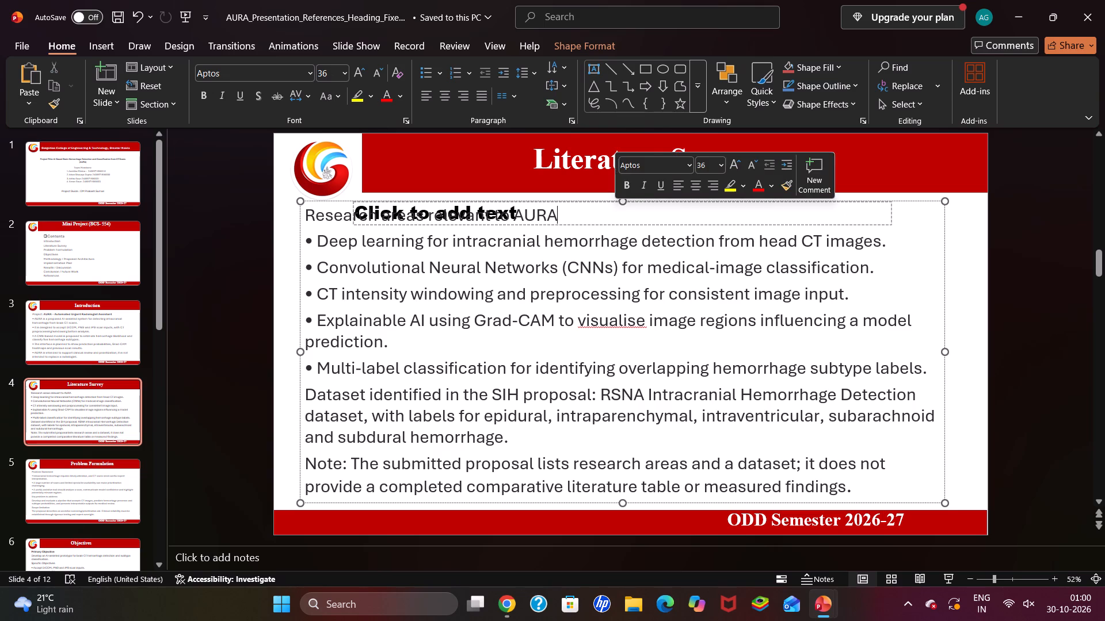
click(247, 287)
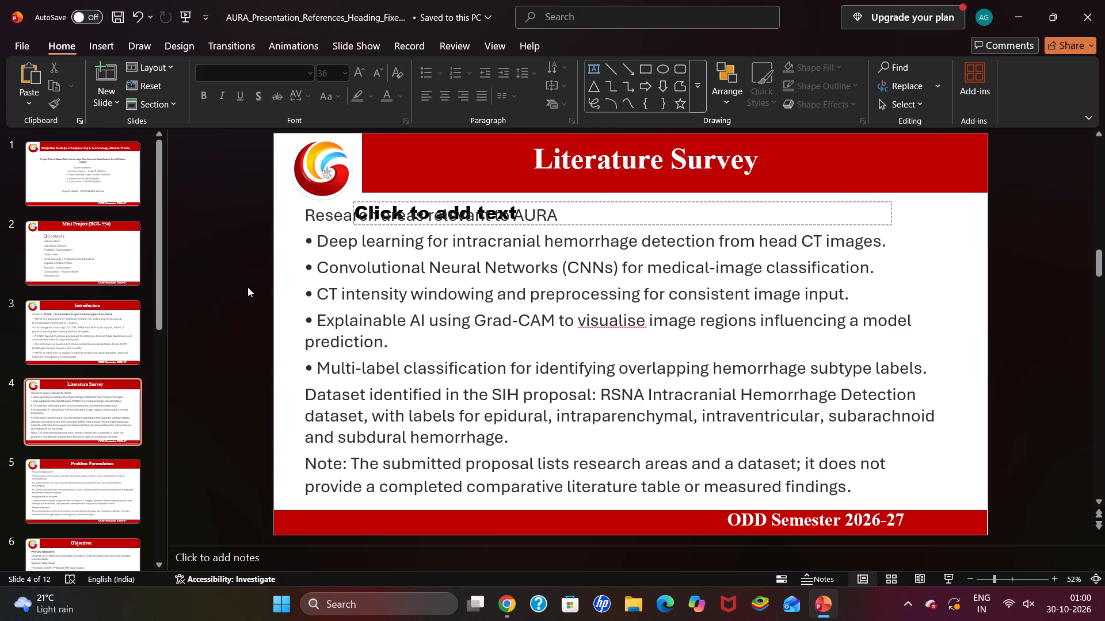
click(303, 213)
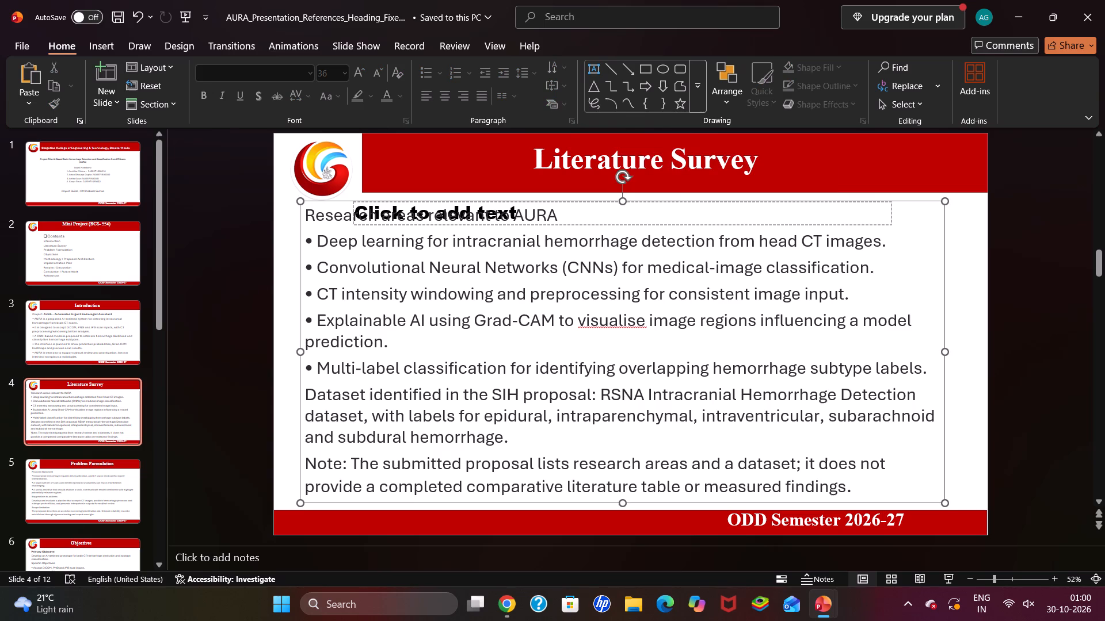
drag(307, 211, 494, 212)
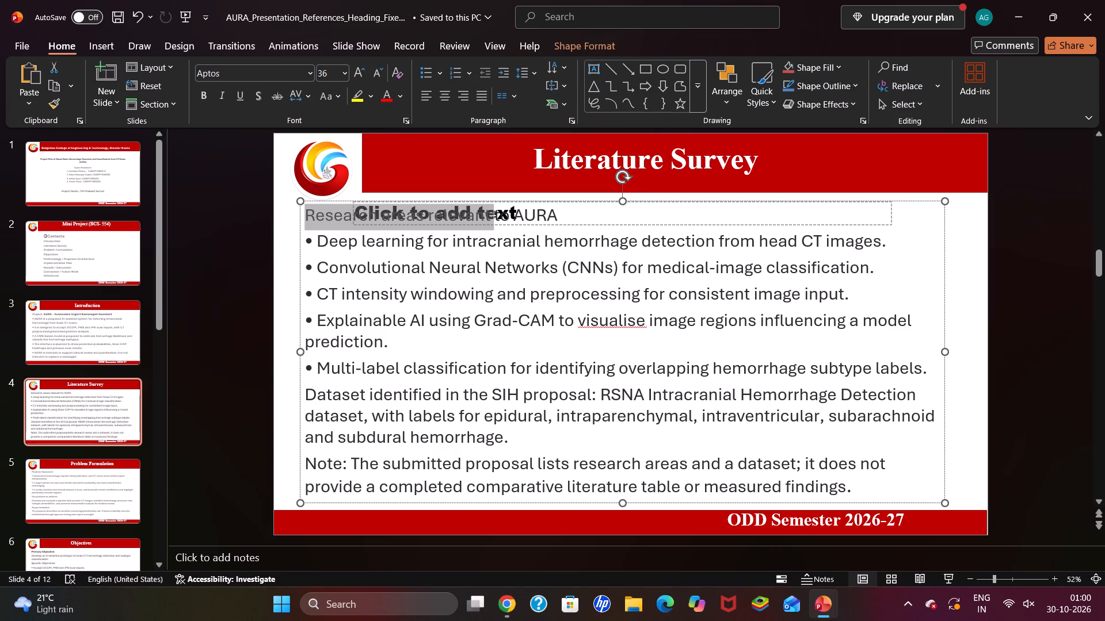
drag(494, 212, 543, 219)
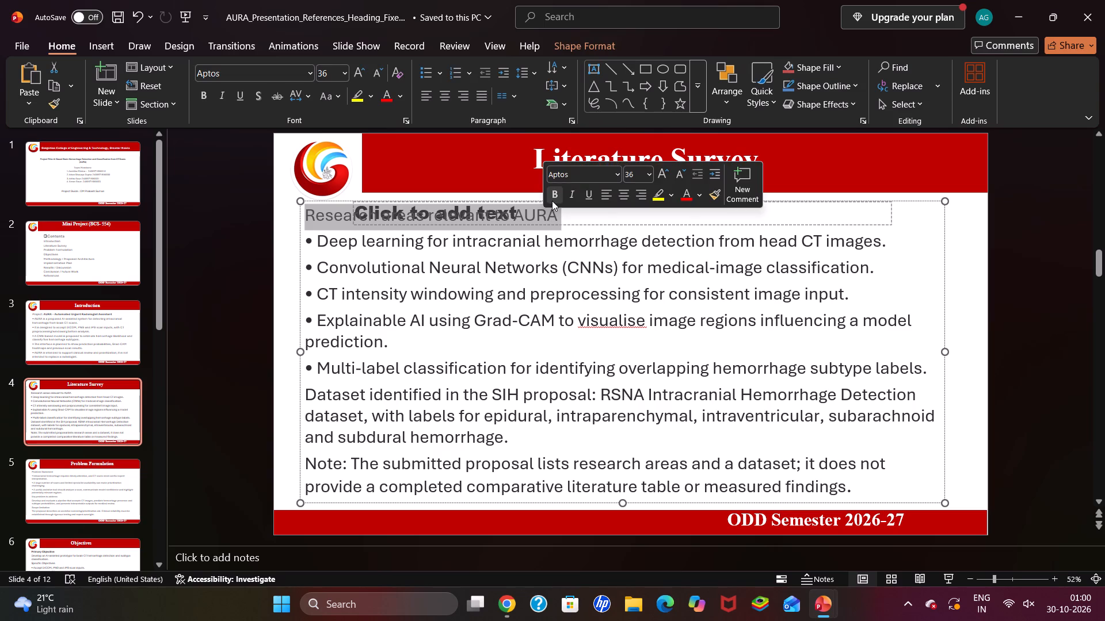
click(552, 200)
click(253, 281)
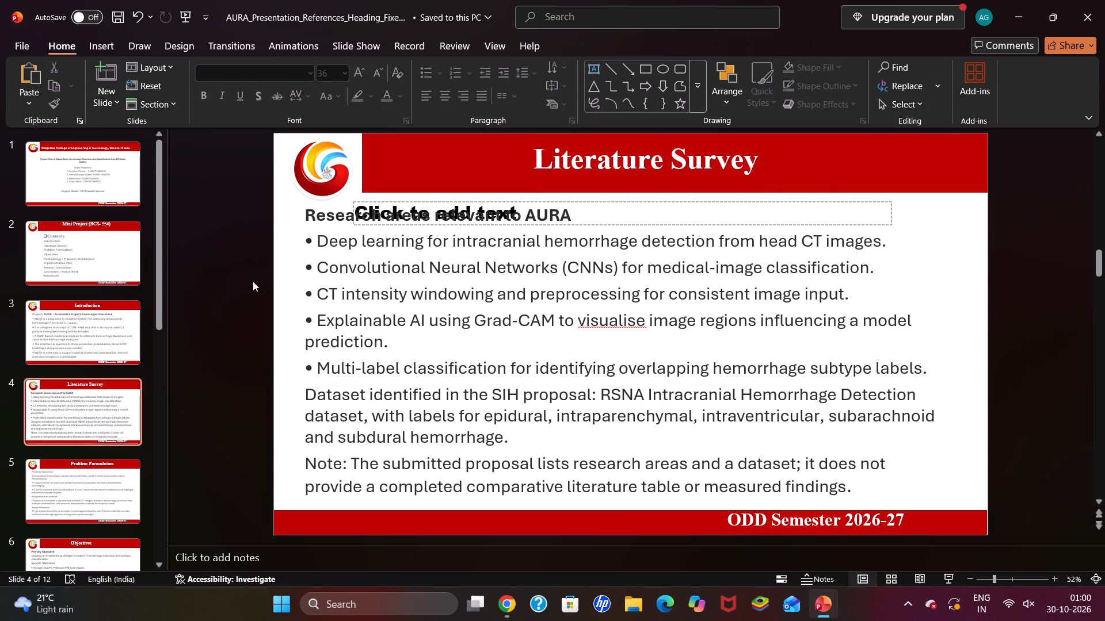
Make the Problem Statement heading on the Problem Formulation slide bold.
click(79, 487)
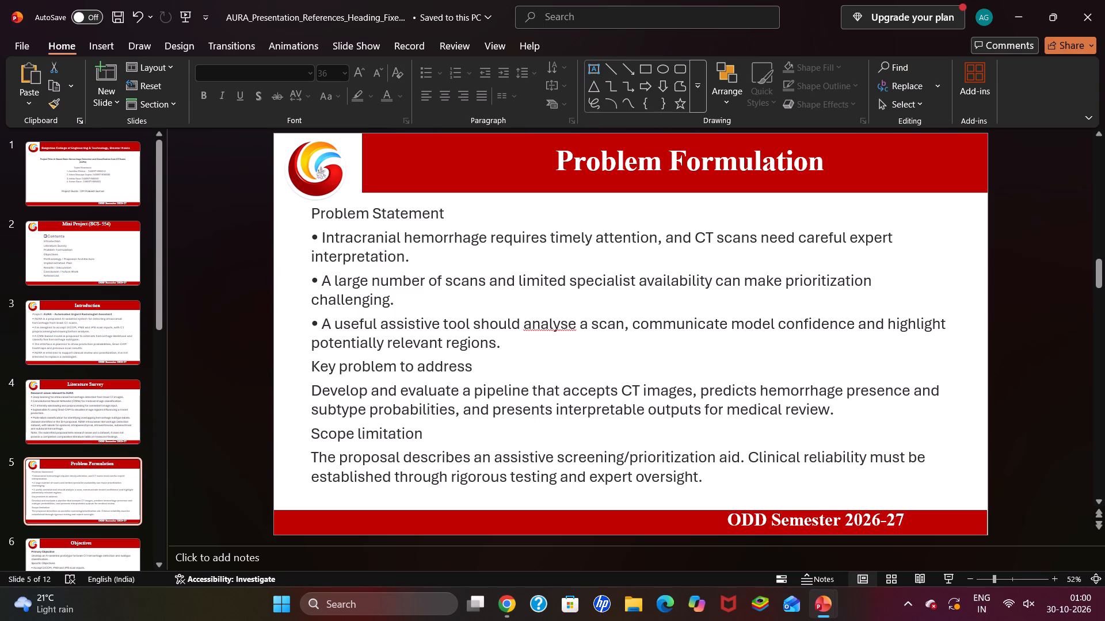
drag(444, 212, 329, 213)
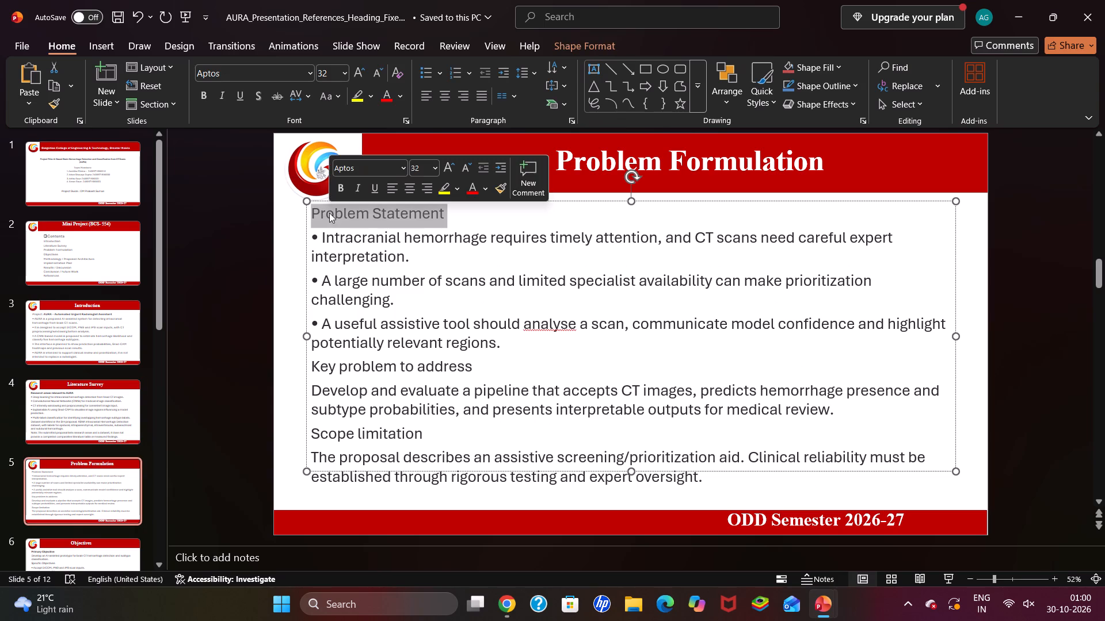
click(341, 182)
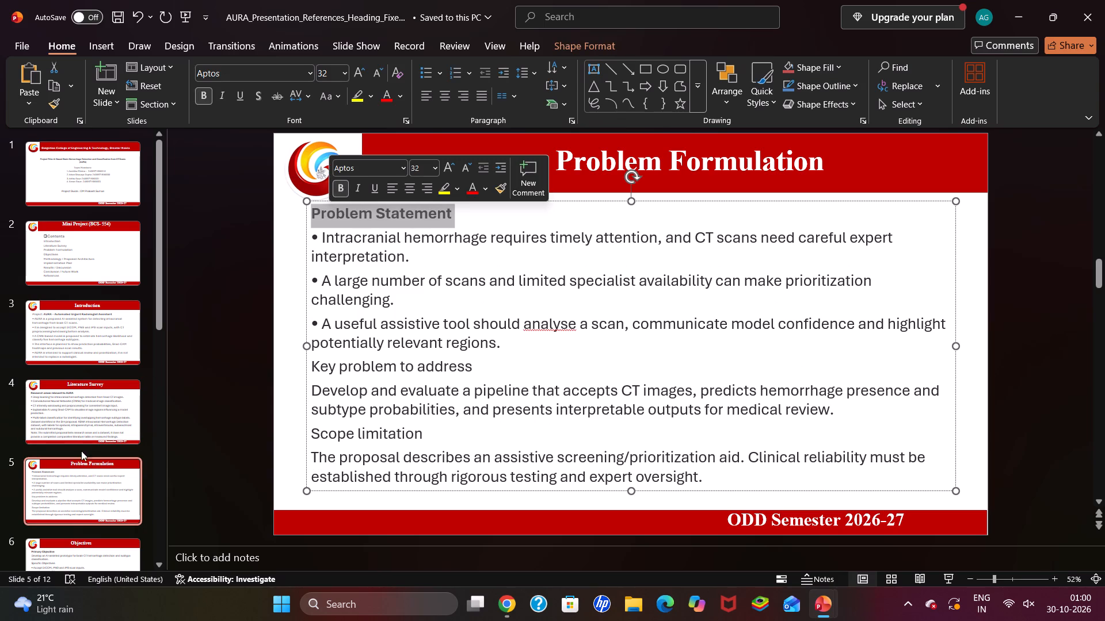
Make the Conclusion heading in the body text of the Conclusion/ Future Work slide bold.
scroll(77, 453, down, 2)
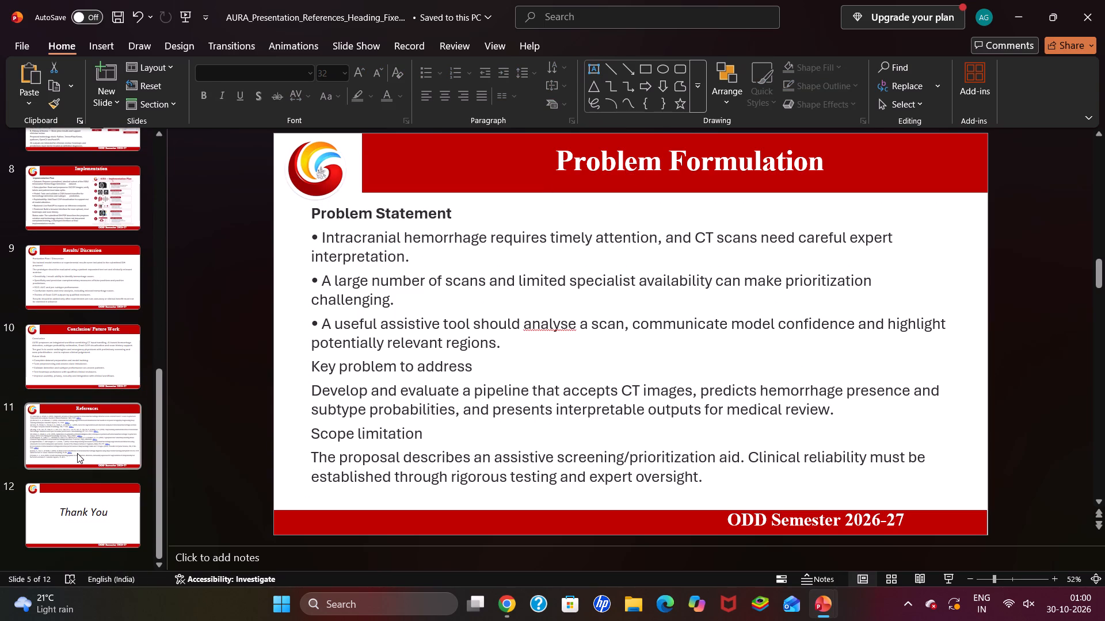
click(82, 347)
drag(393, 215, 340, 215)
click(348, 197)
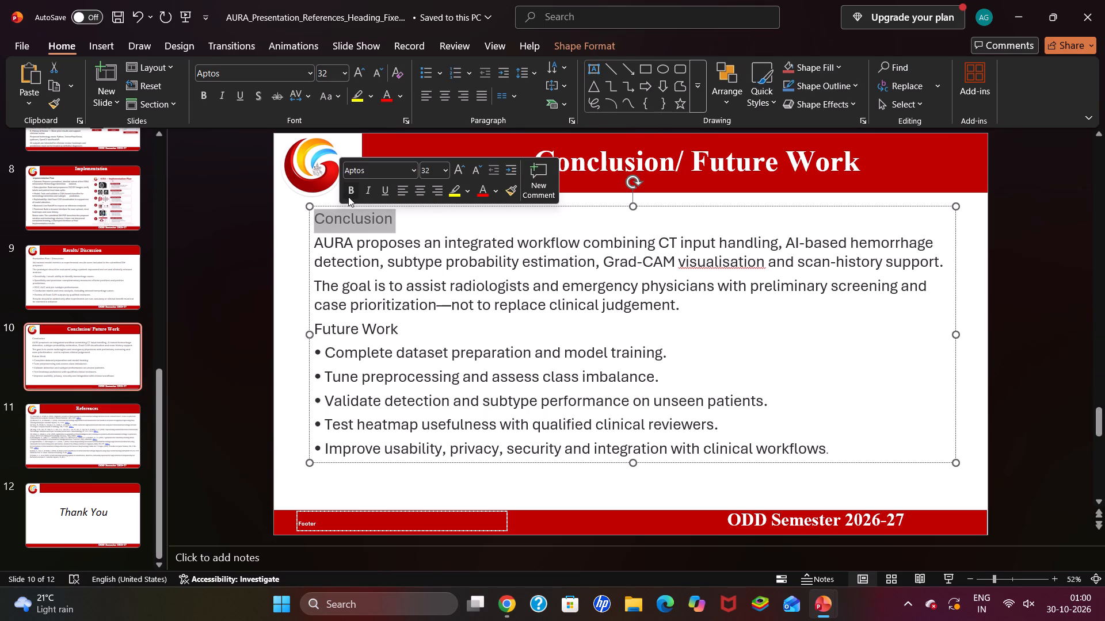
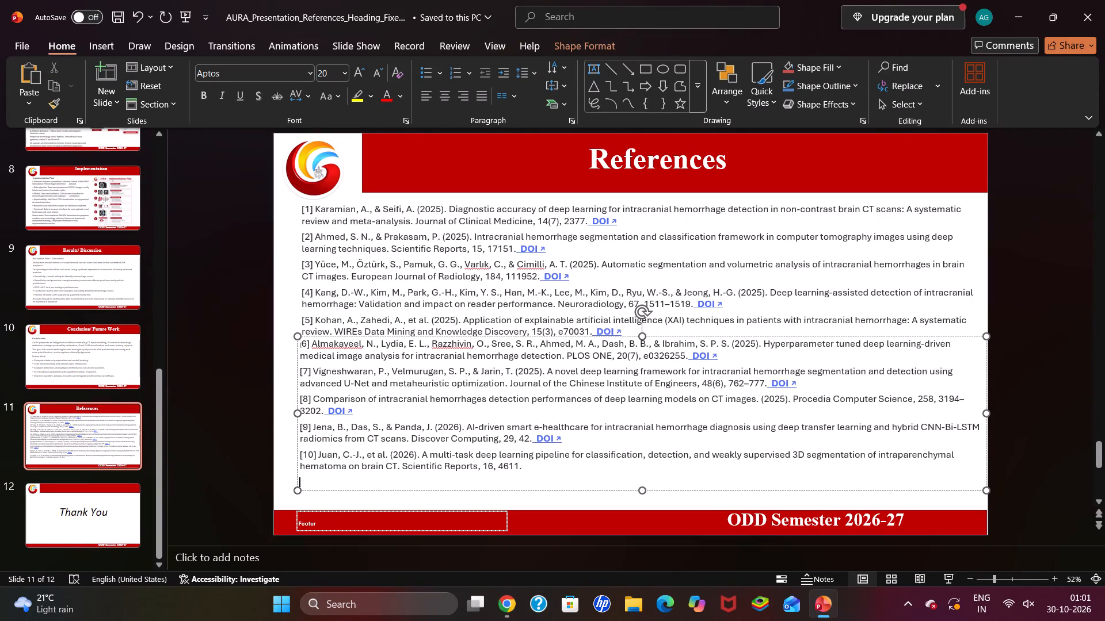
Paste the RSNA Intracranial Hemorrhage Detection Dataset citation, including its ## DATASET label, below reference [10] on the References slide.
key(ctrl+v)
scroll(525, 471, down, 1)
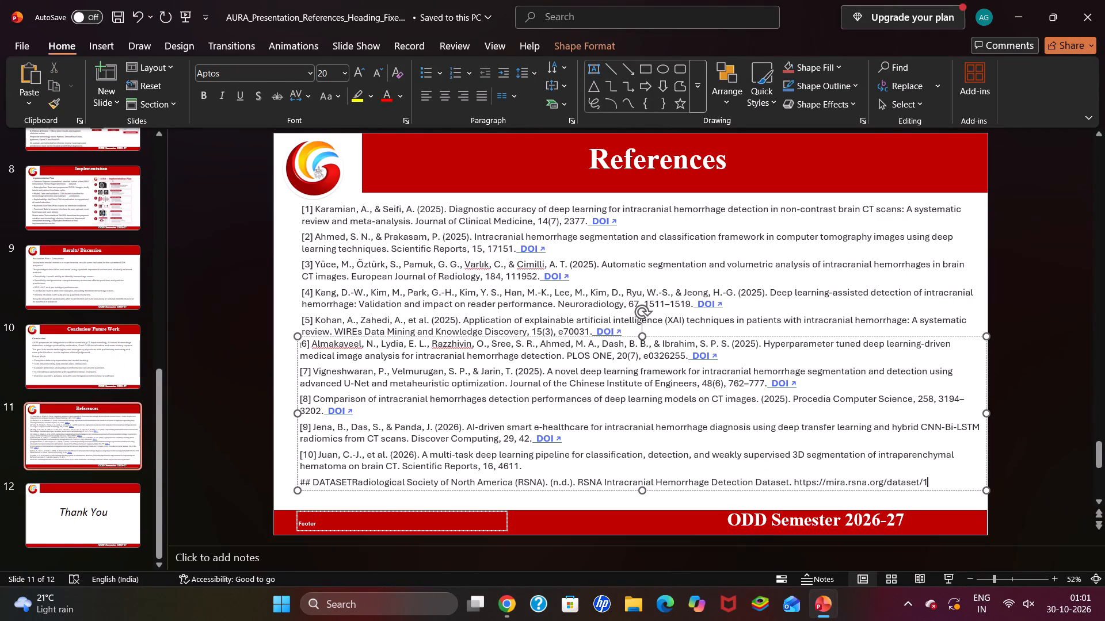
scroll(525, 471, down, 1)
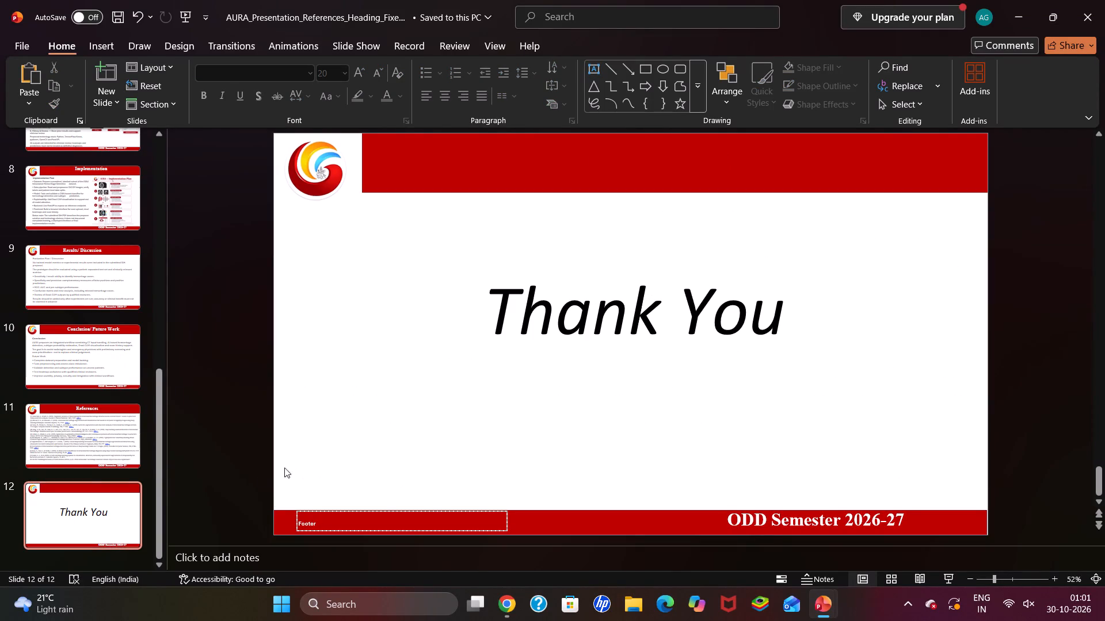
Break the dataset entry on the References slide after "## DATASET" so the Radiological Society of North America citation starts its own line.
click(93, 442)
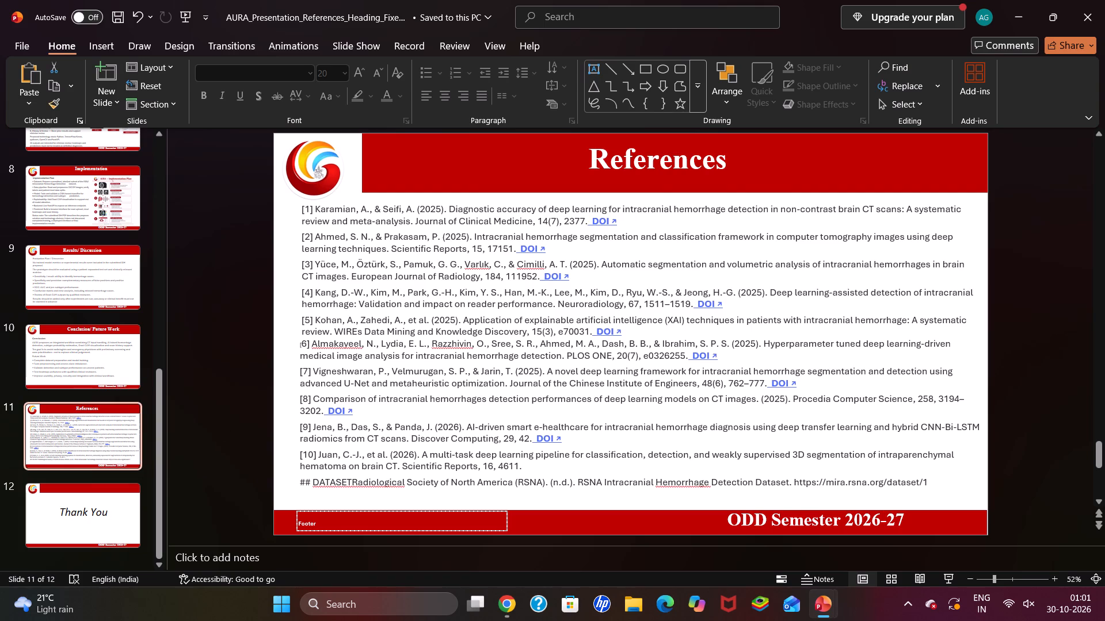
click(946, 482)
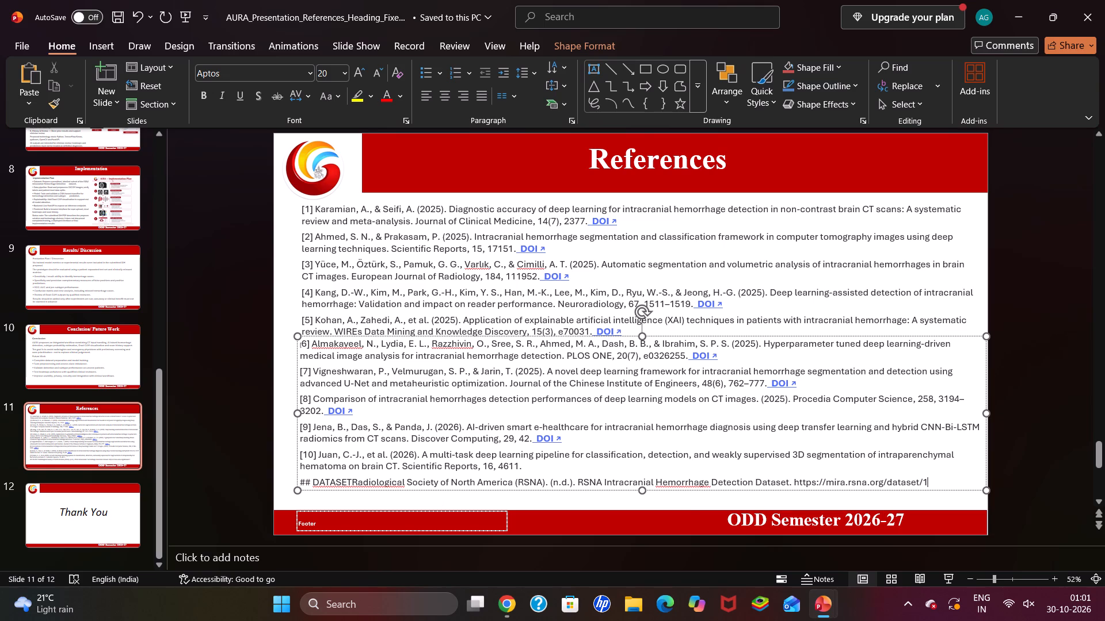
click(357, 480)
key(Left)
key(Return)
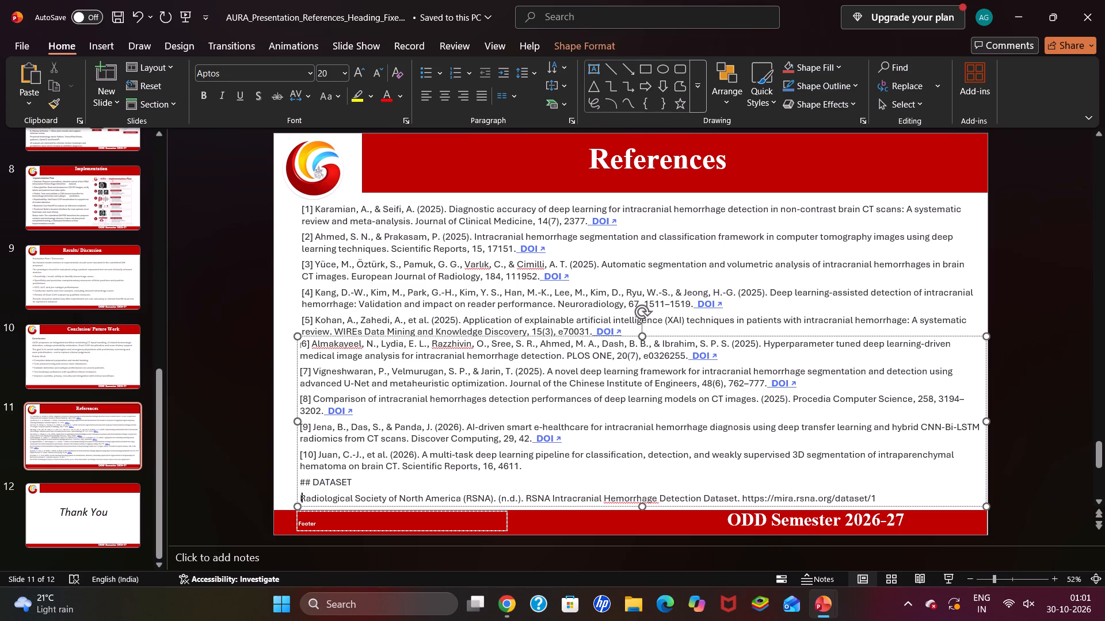
scroll(353, 478, down, 1)
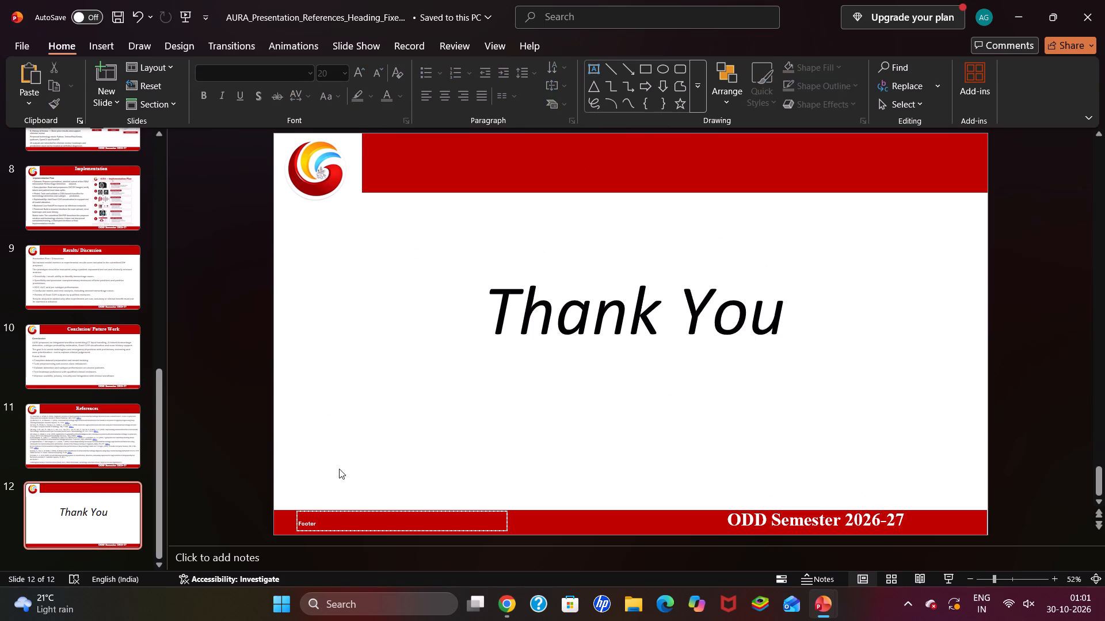
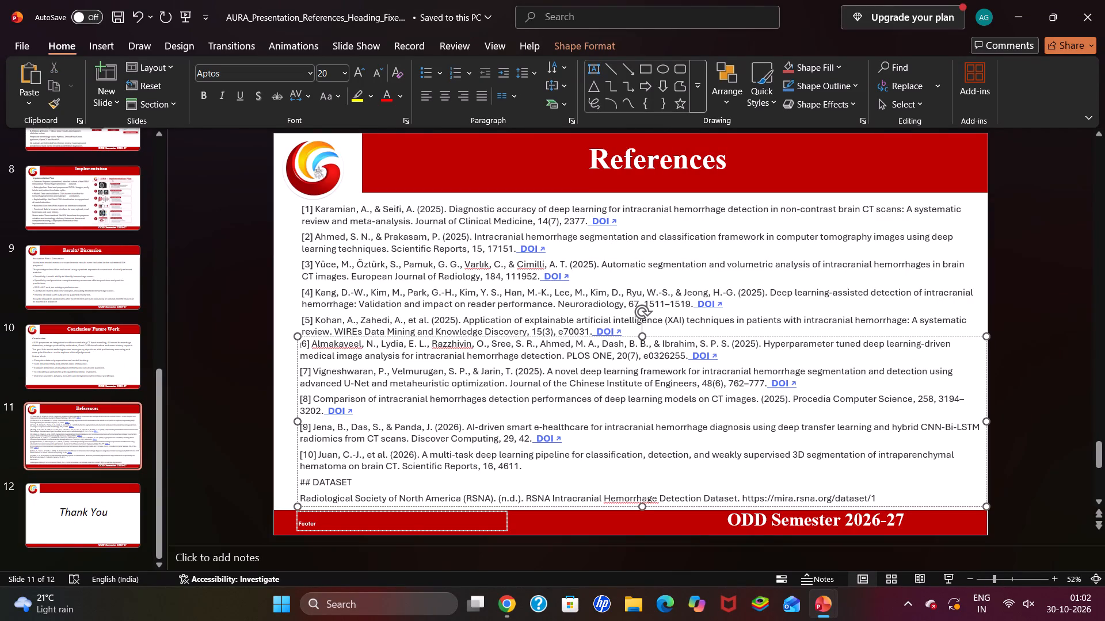
drag(875, 500, 814, 497)
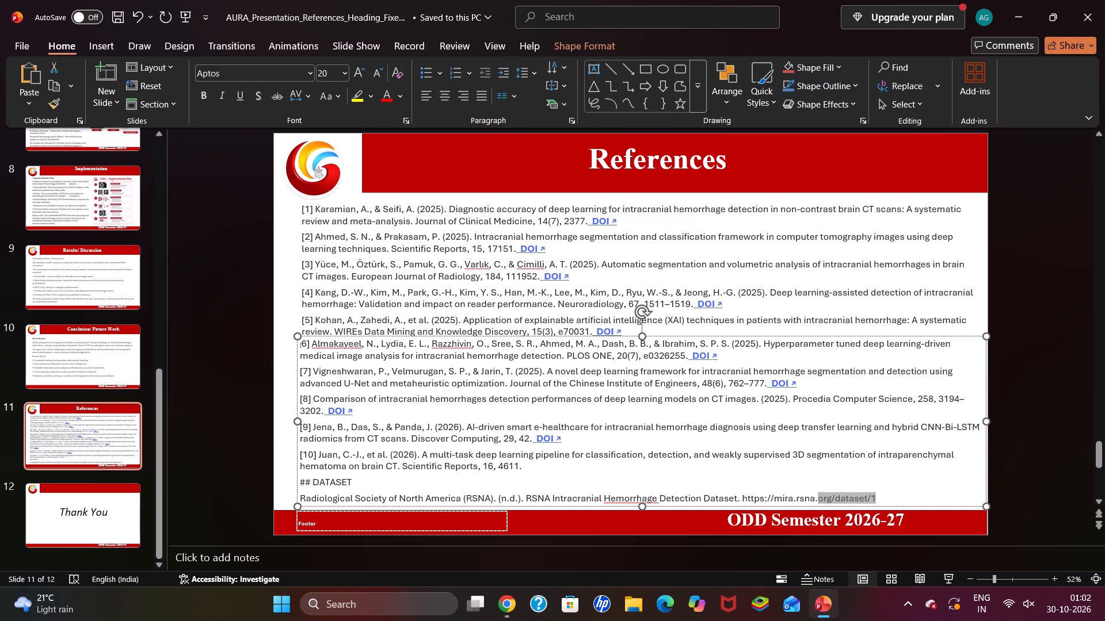
drag(814, 497, 744, 496)
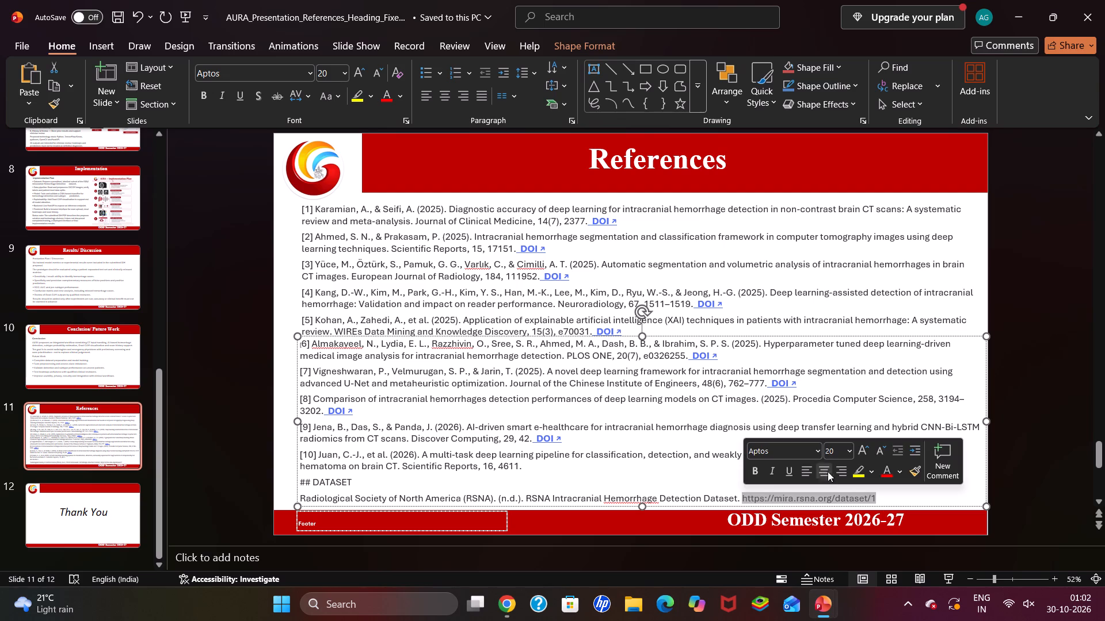
click(895, 470)
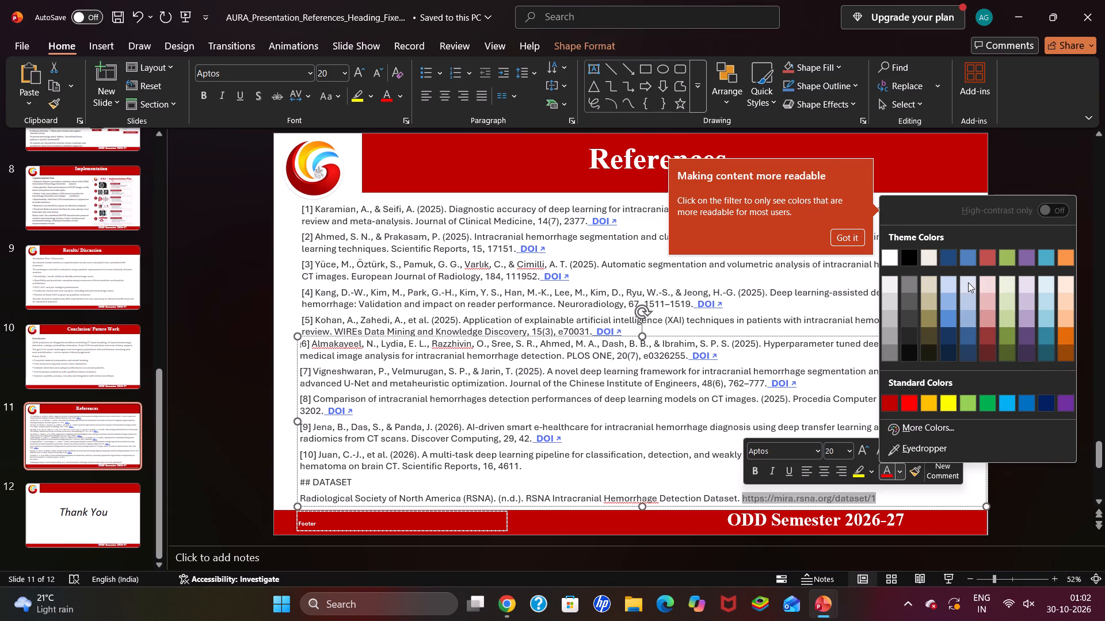
click(948, 320)
click(727, 474)
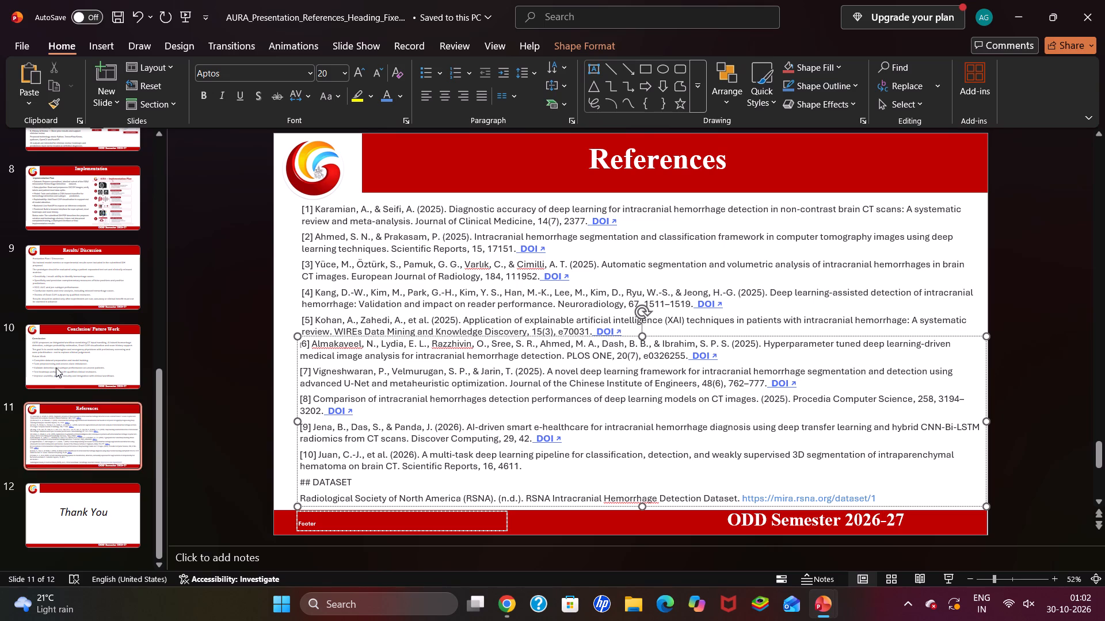
Review the Conclusion/Future Work, Results/Discussion, Implementation and Methodology slides for remaining layout and formatting issues.
click(55, 353)
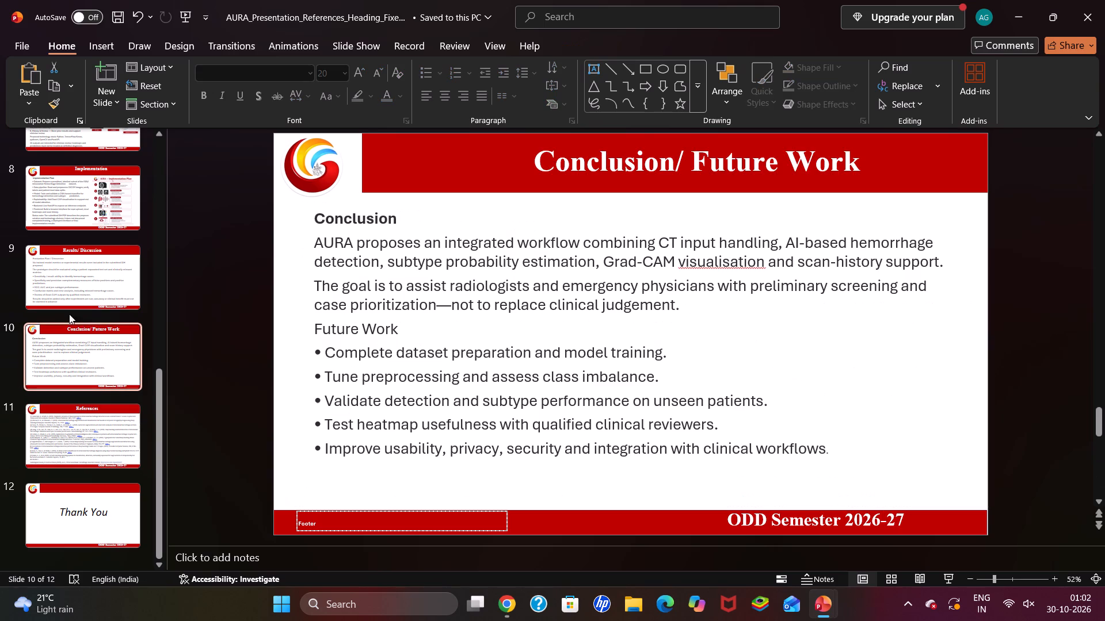
click(79, 282)
click(102, 201)
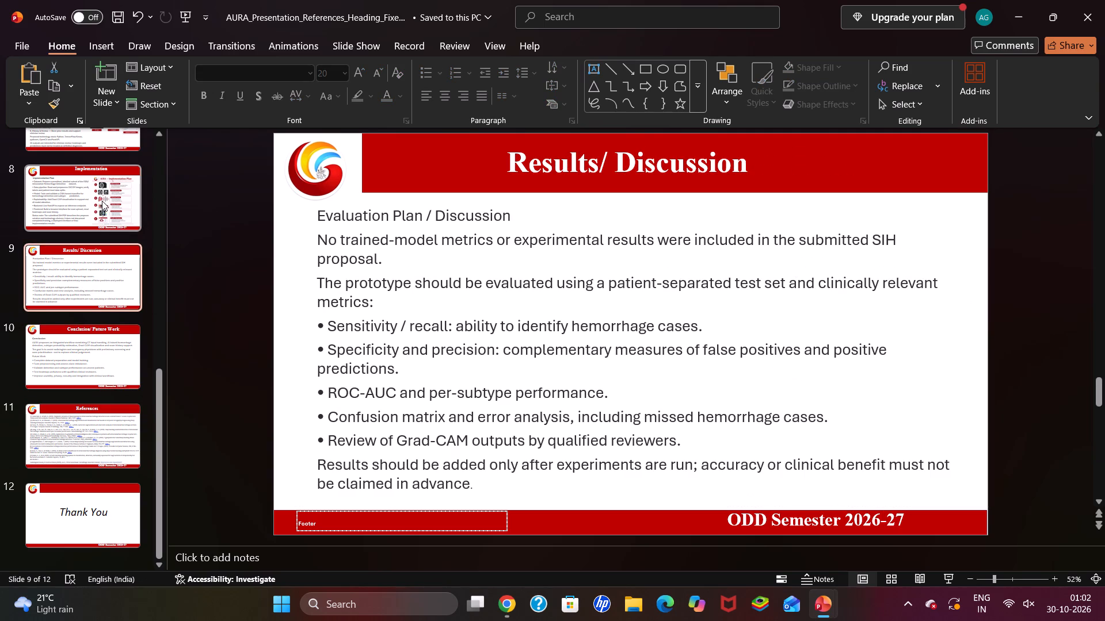
scroll(102, 201, up, 1)
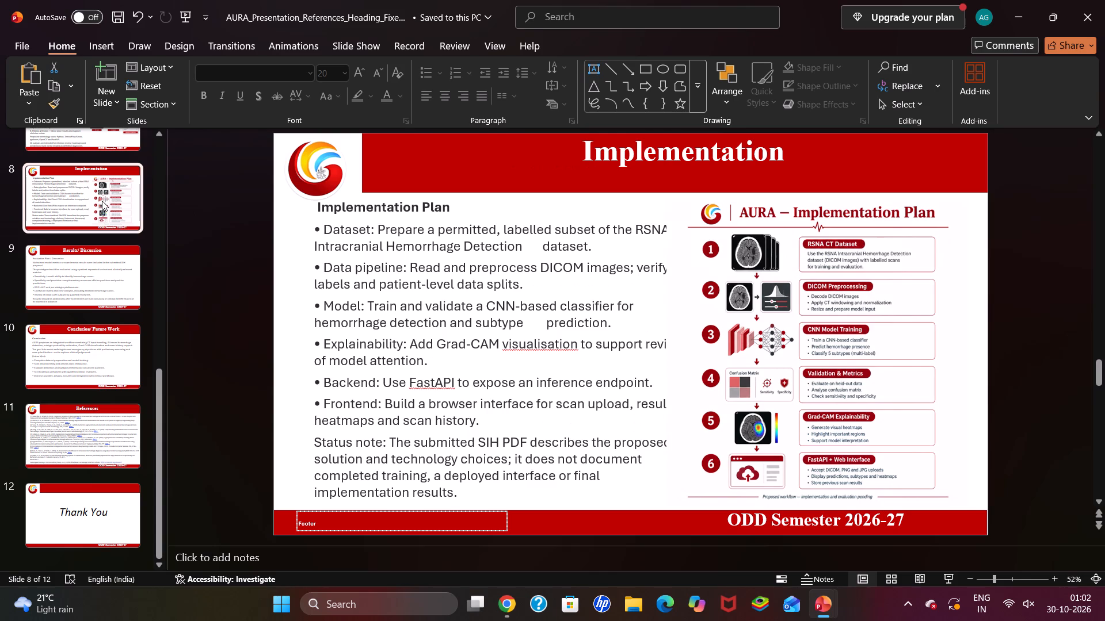
scroll(102, 201, up, 2)
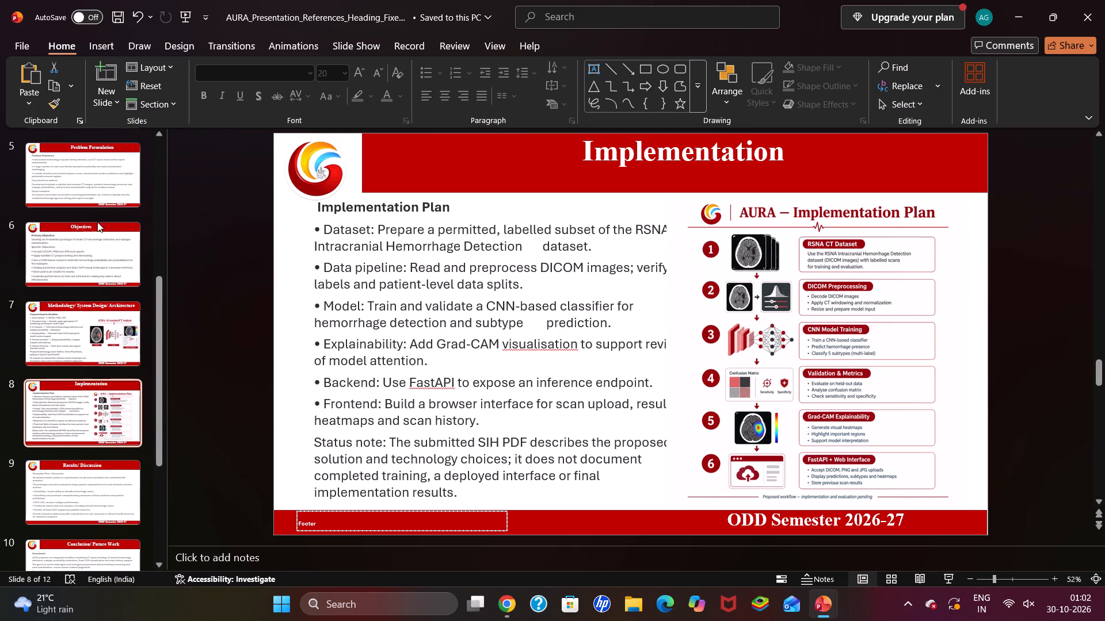
drag(90, 301, 92, 335)
click(92, 335)
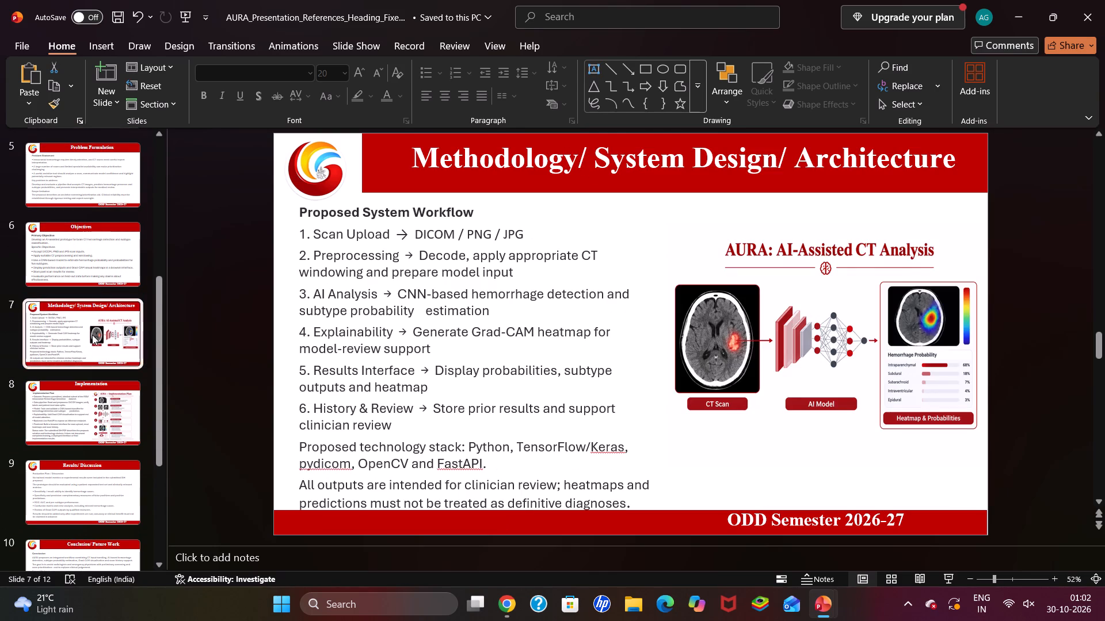
click(101, 258)
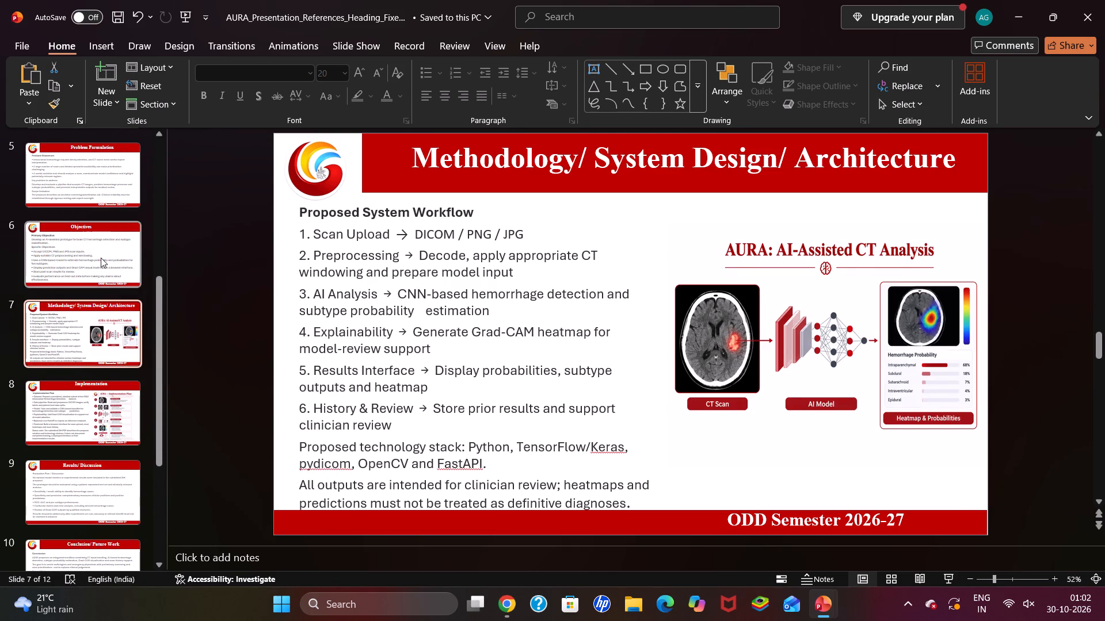
Enlarge the AI-Assisted CT Analysis picture on the Methodology slide, widening it toward the workflow text and making it slightly taller.
click(106, 323)
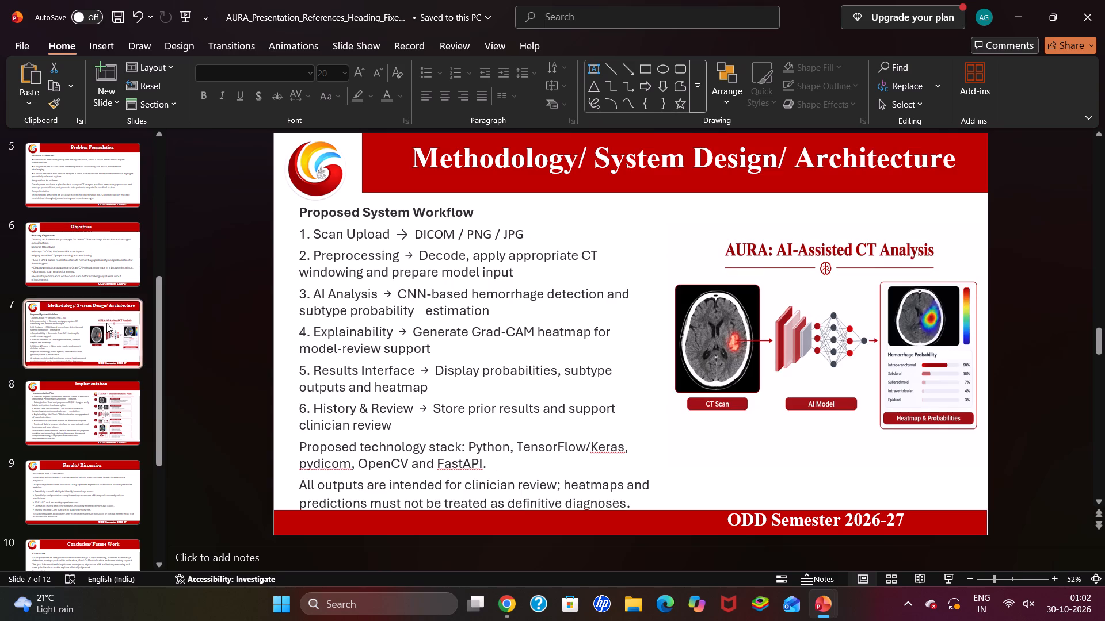
click(726, 355)
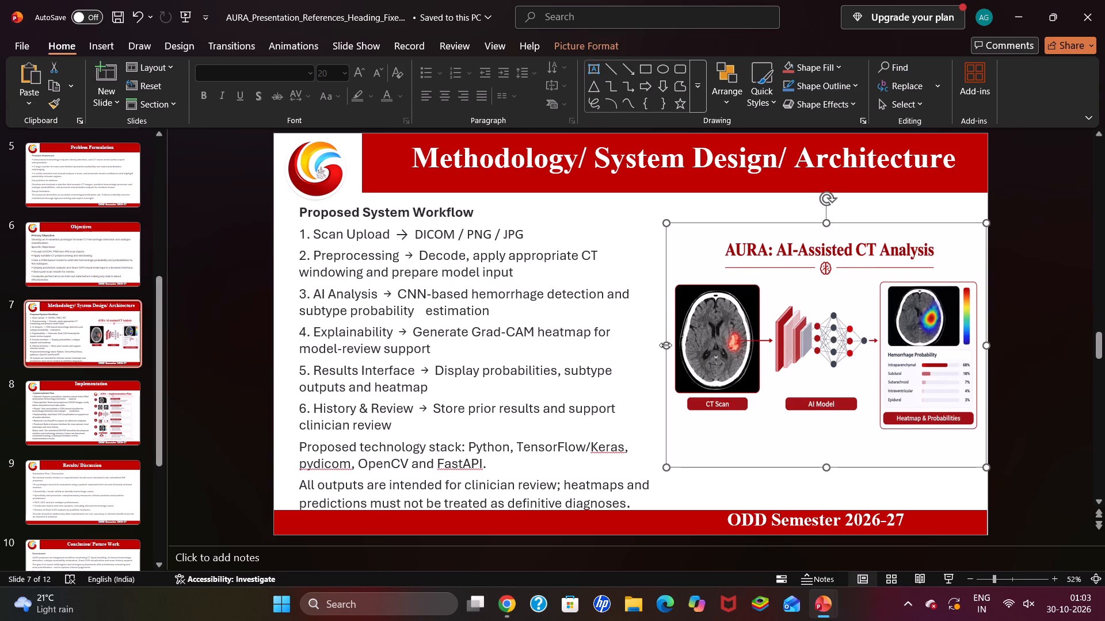
drag(665, 344, 634, 338)
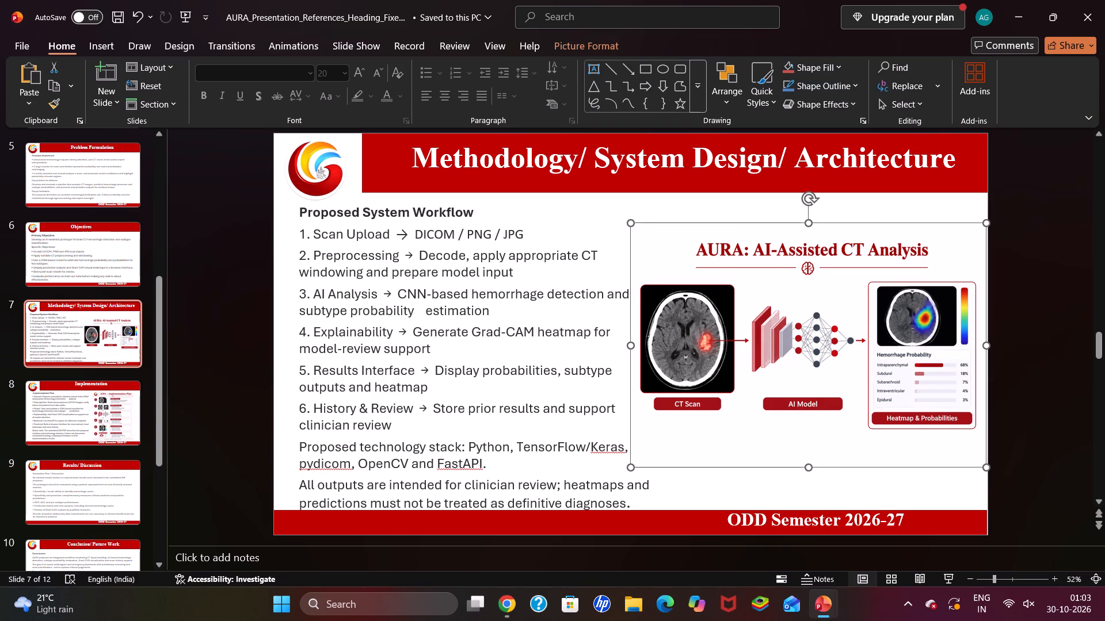
drag(813, 471, 813, 477)
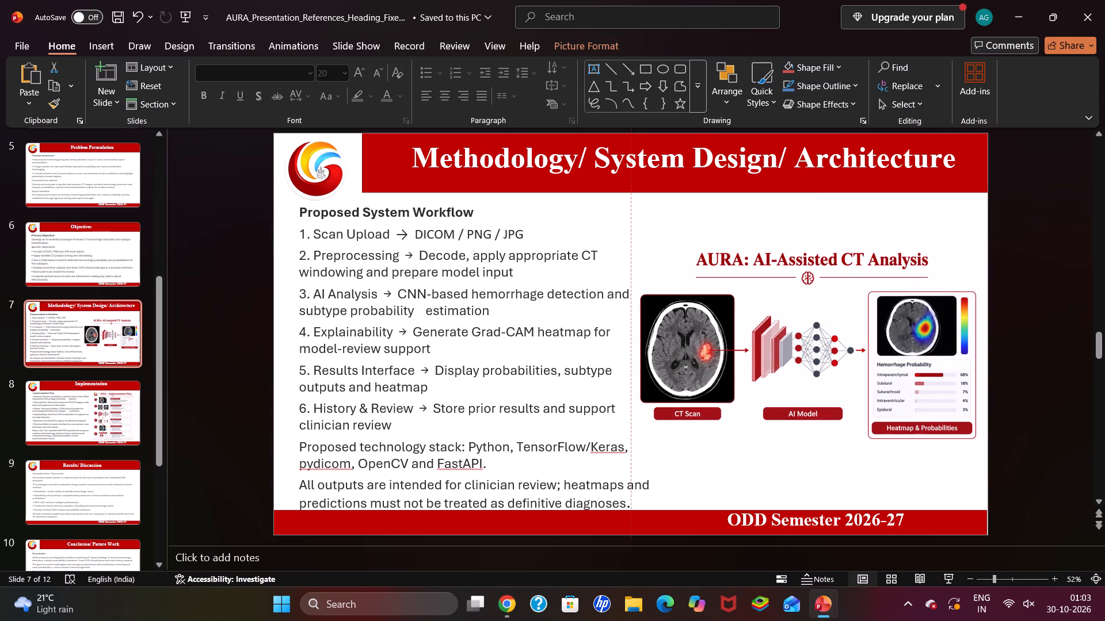
drag(813, 477, 813, 477)
drag(807, 231, 806, 216)
click(806, 216)
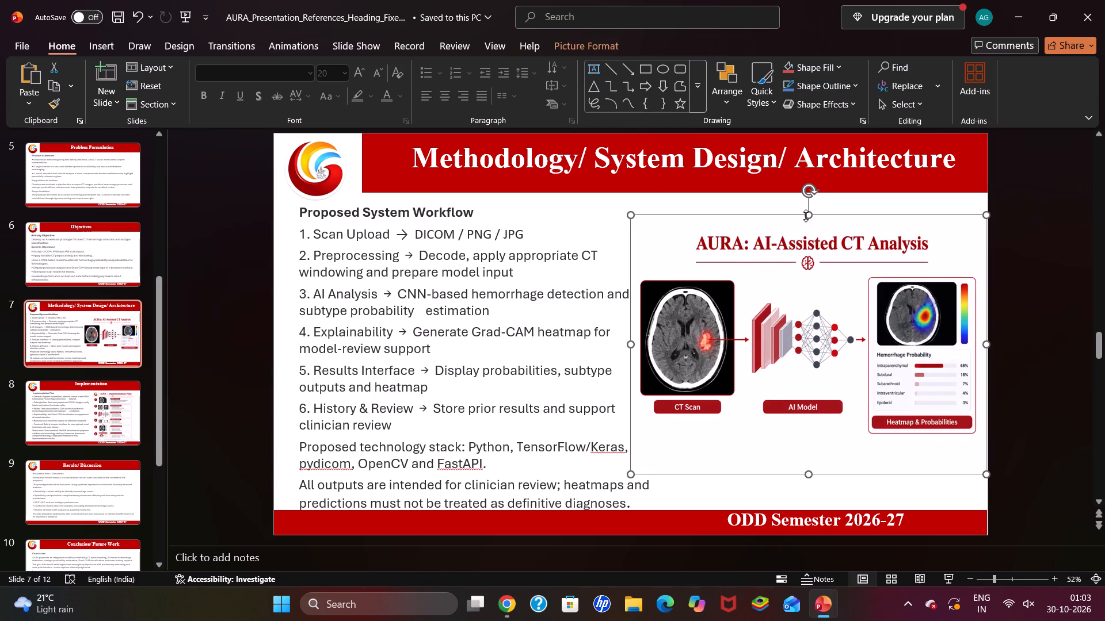
click(755, 499)
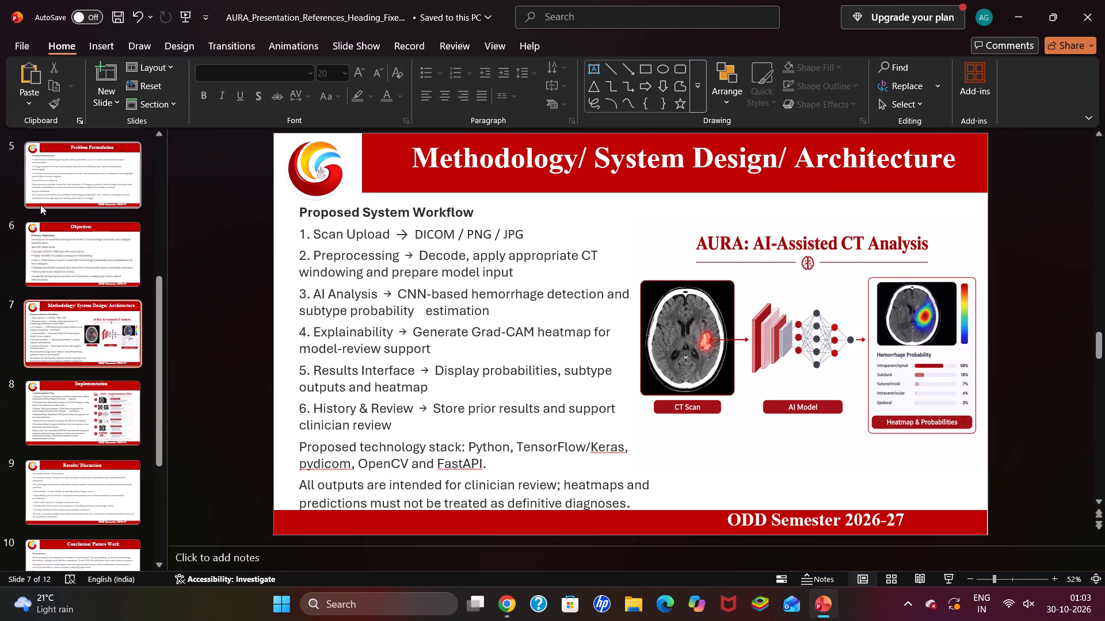
Check the Objectives and Problem Formulation slides.
click(89, 238)
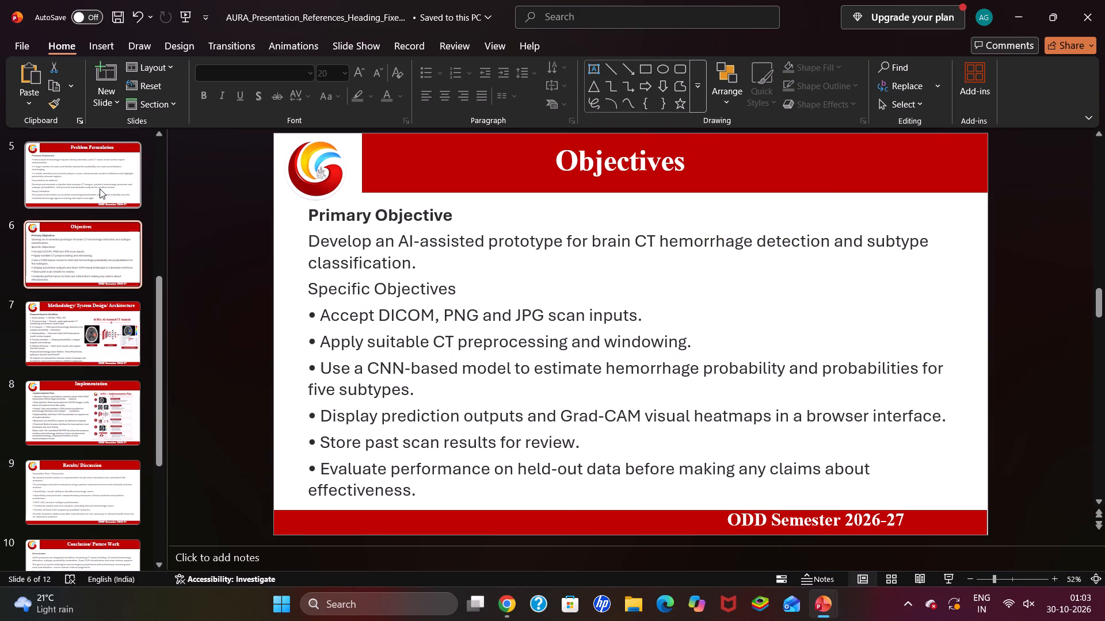
click(100, 189)
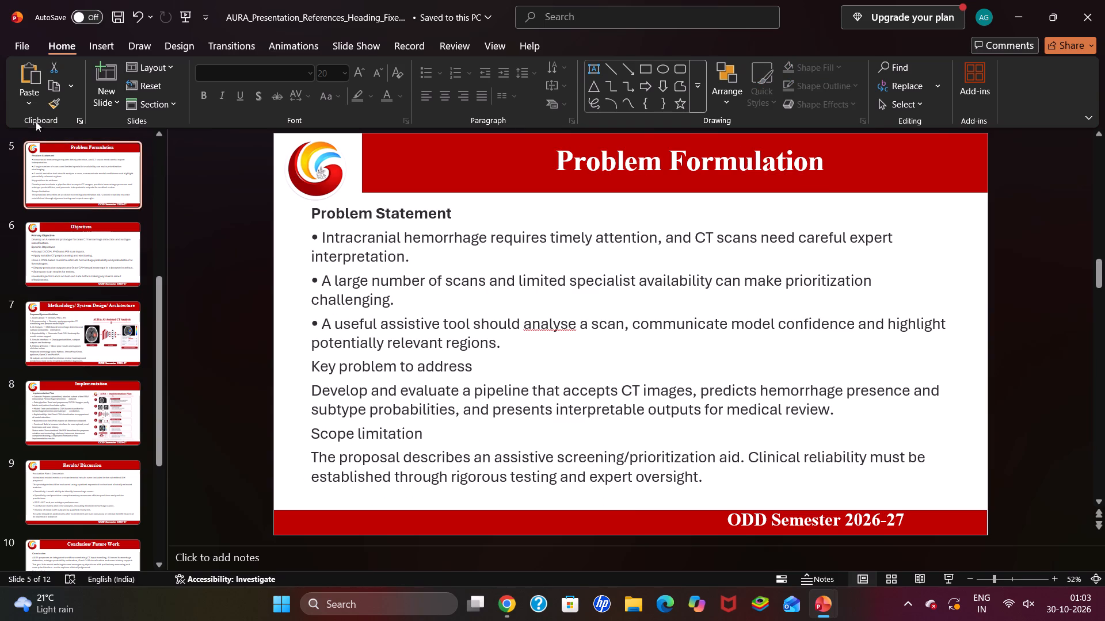
Open the presentation's file management page.
click(18, 48)
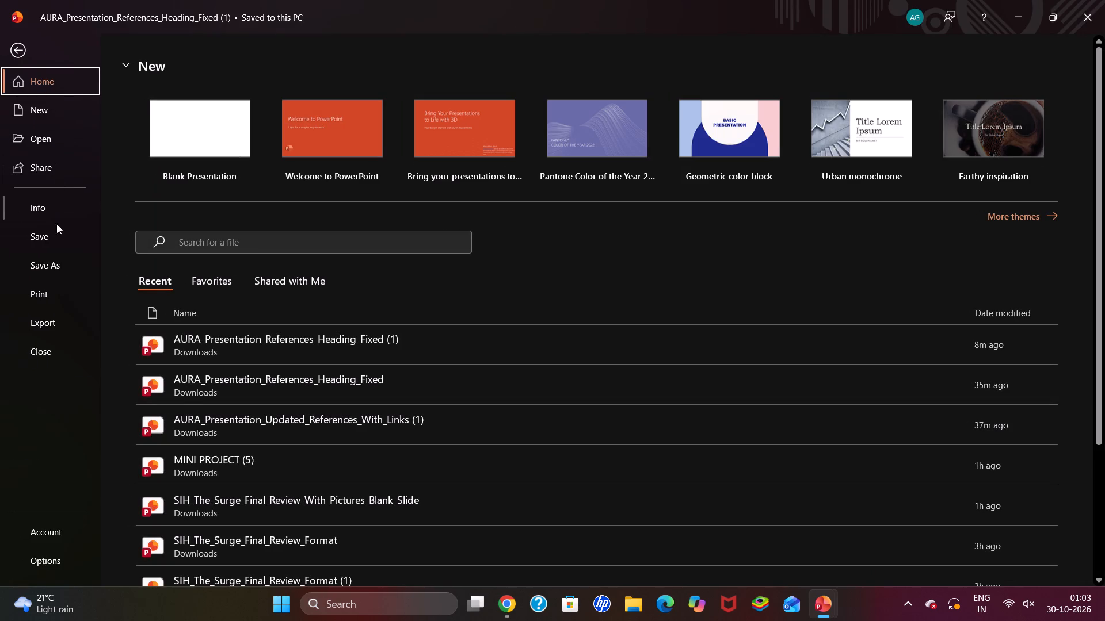
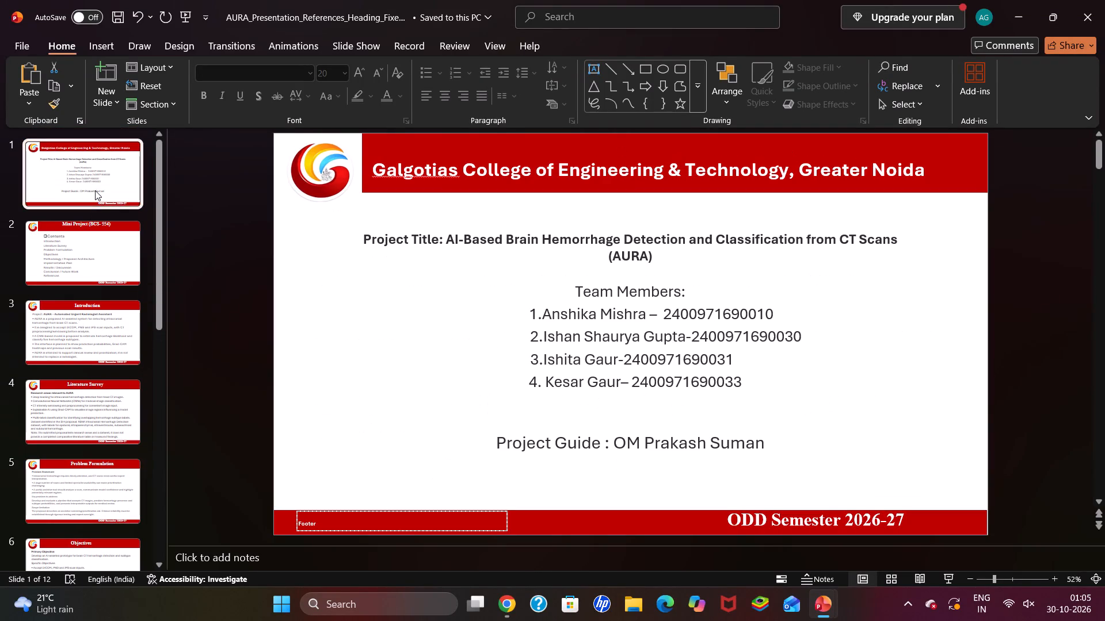
Check the Contents, Introduction and Literature Survey slides of the AURA mini project deck for content and layout.
click(85, 236)
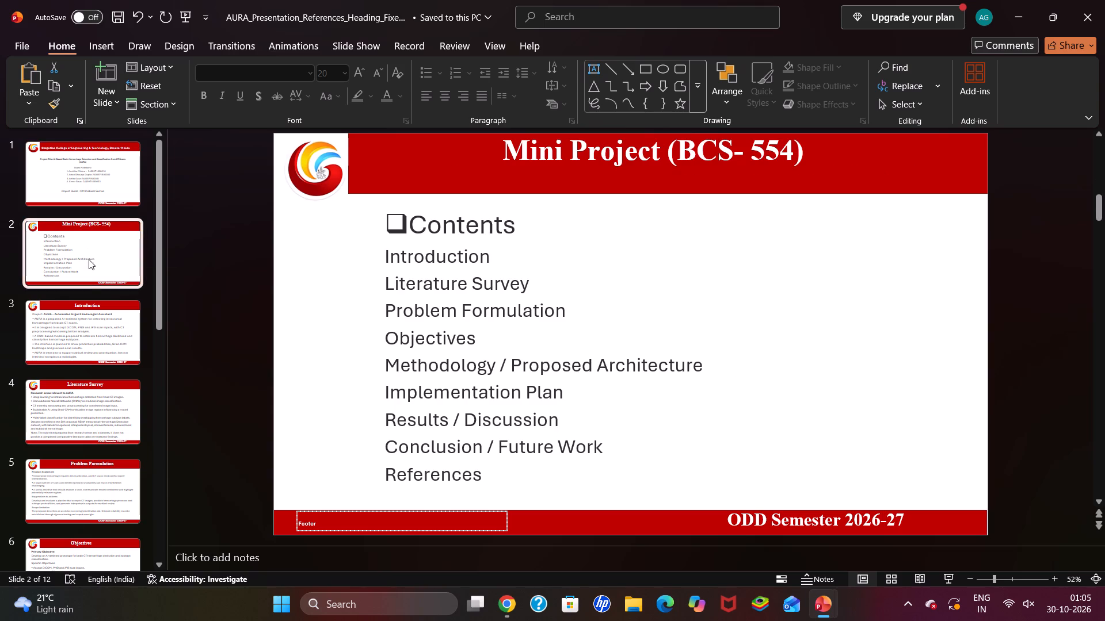
click(92, 315)
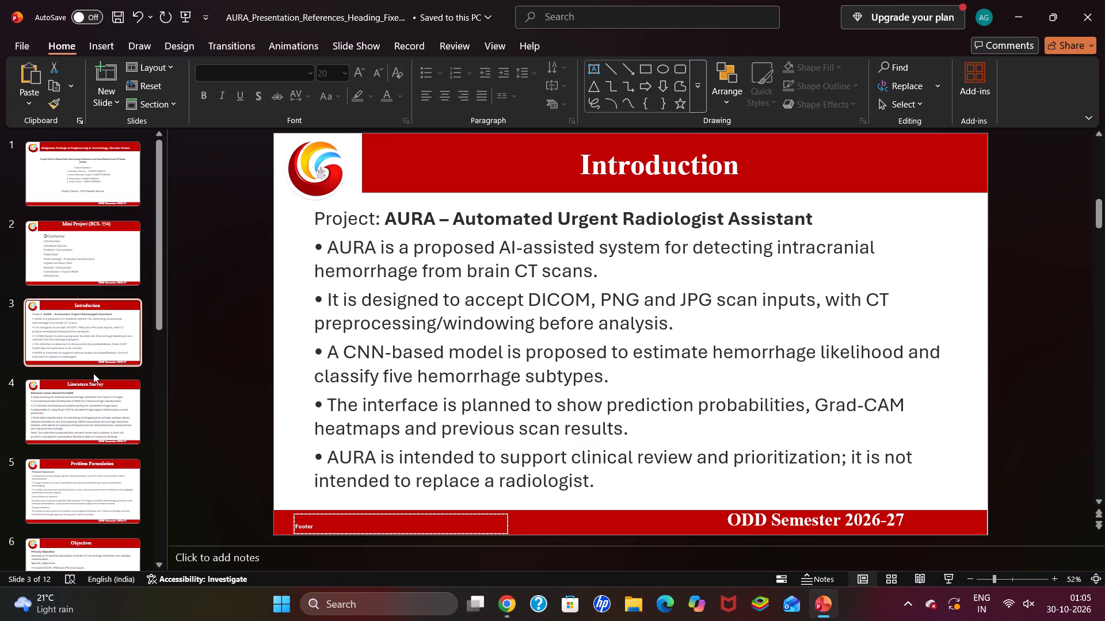
click(93, 385)
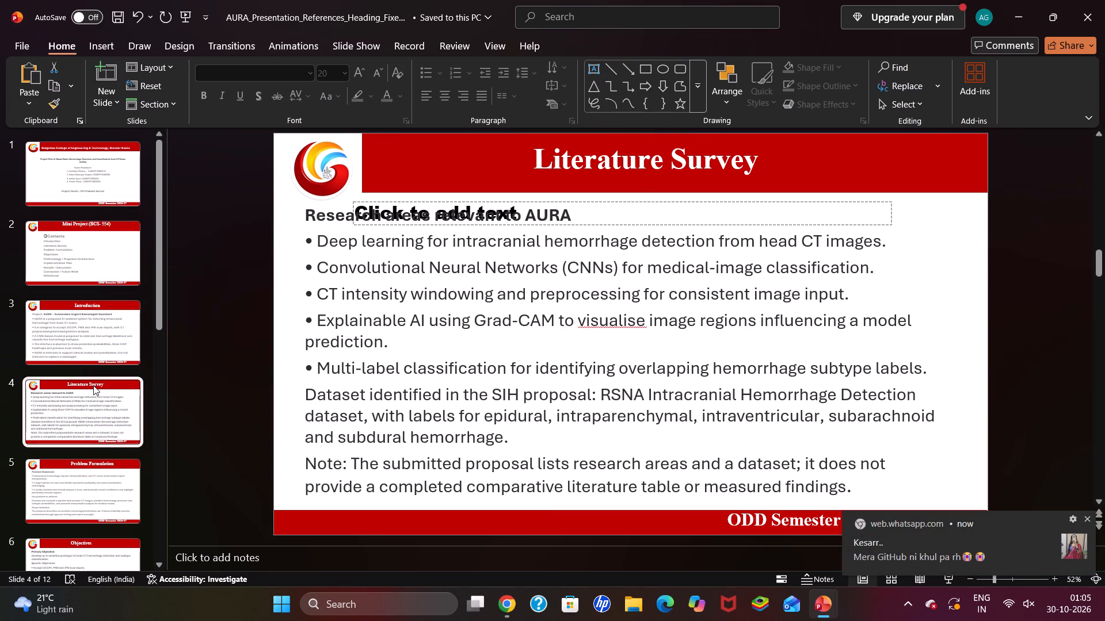
click(104, 459)
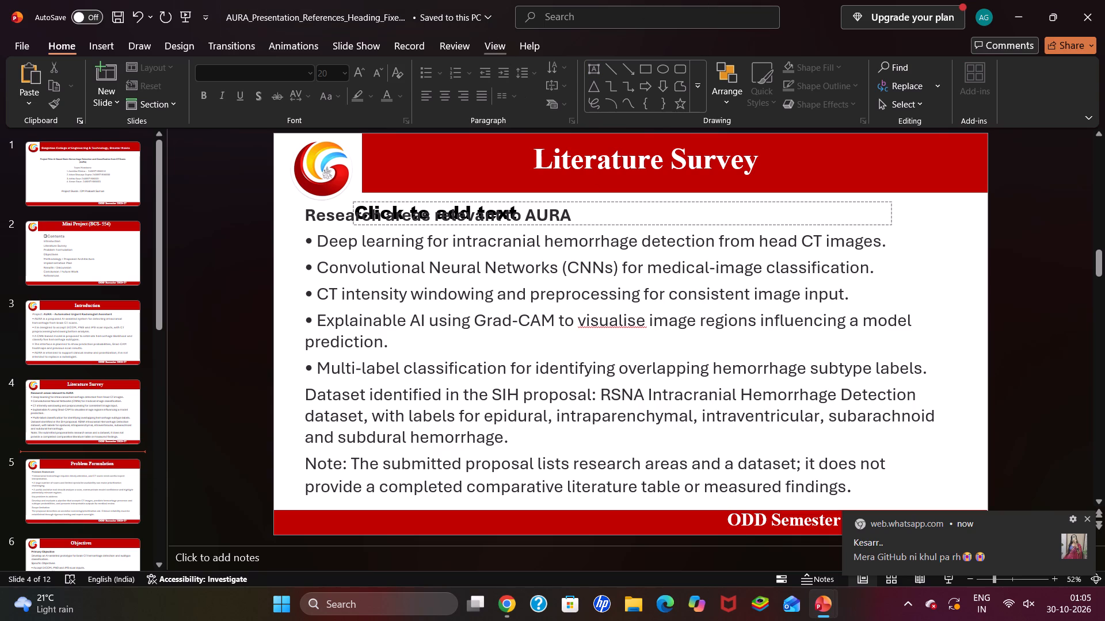
Capture a full-screen screenshot with the Literature Survey slide open, using the Snipping Tool's Full screen mode.
key(Print)
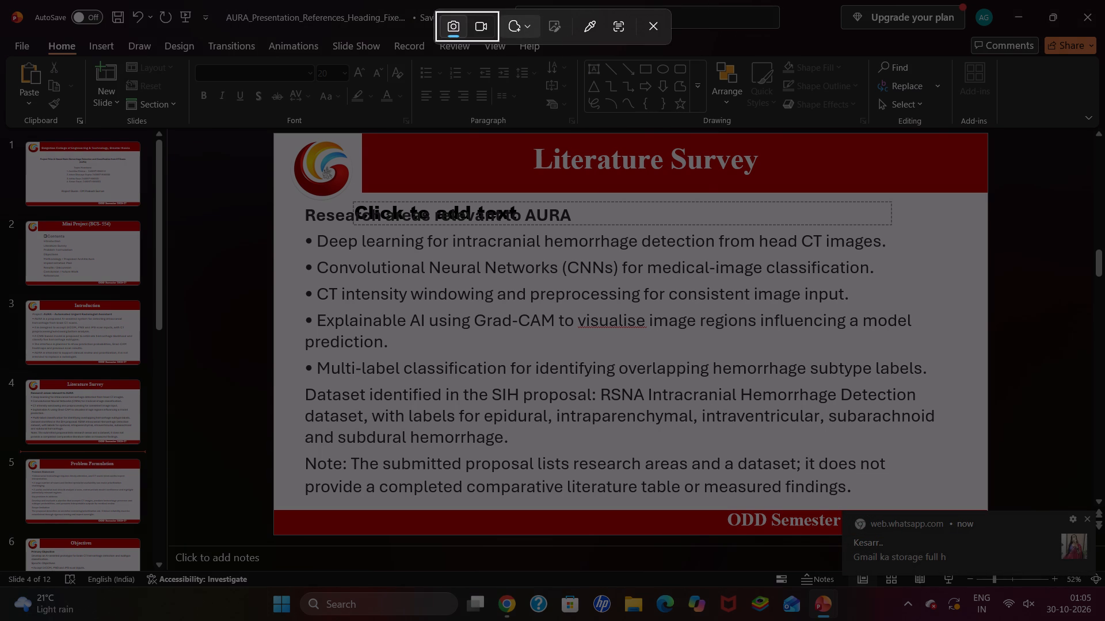
click(527, 26)
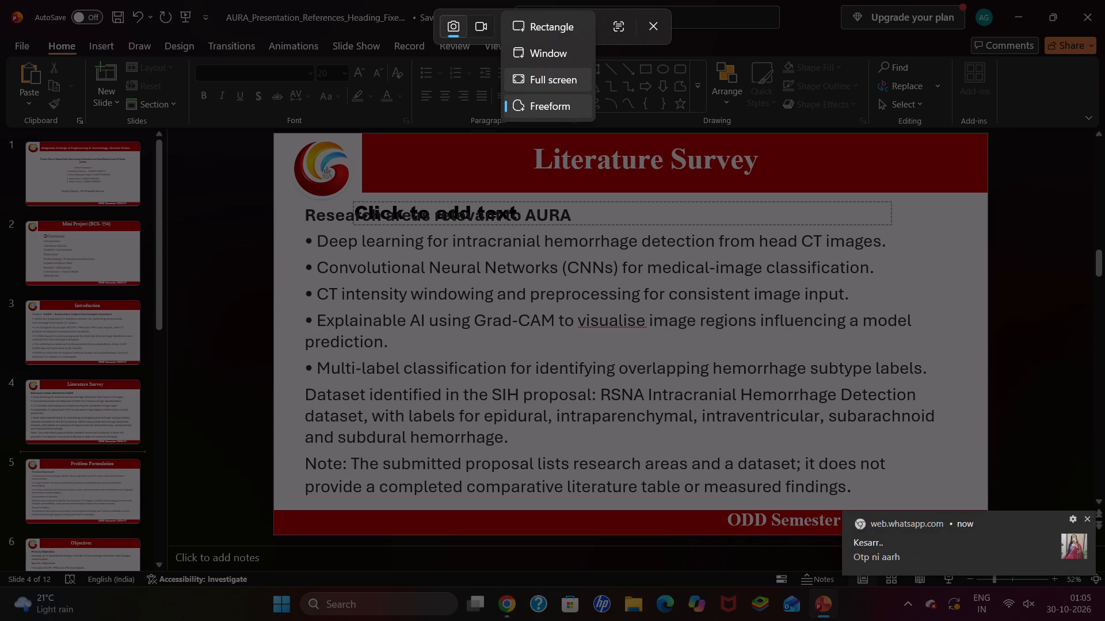
click(543, 86)
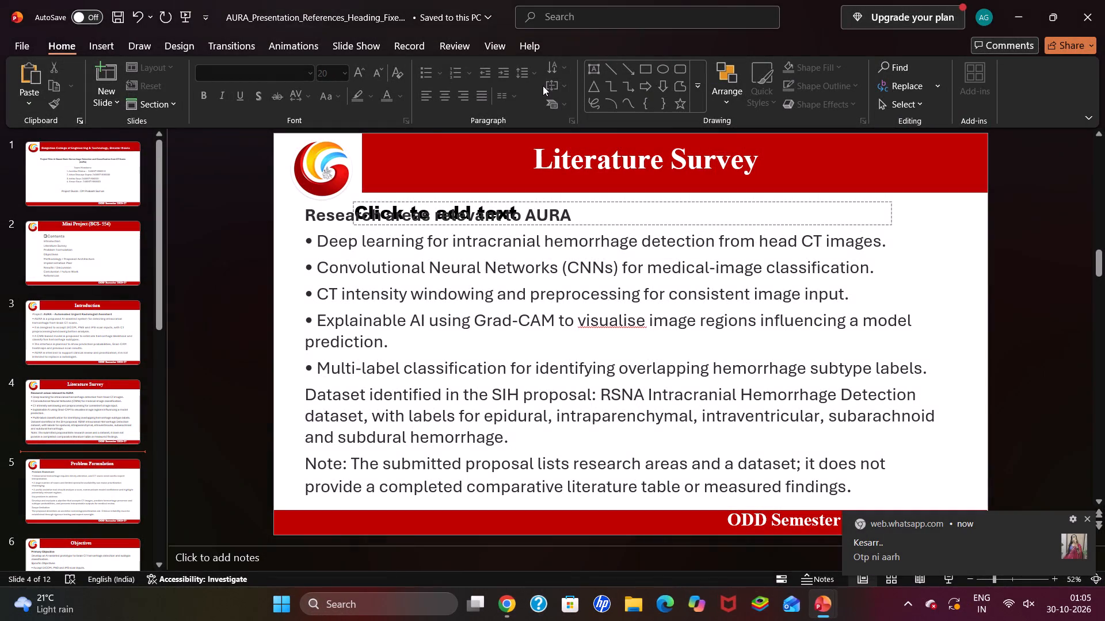
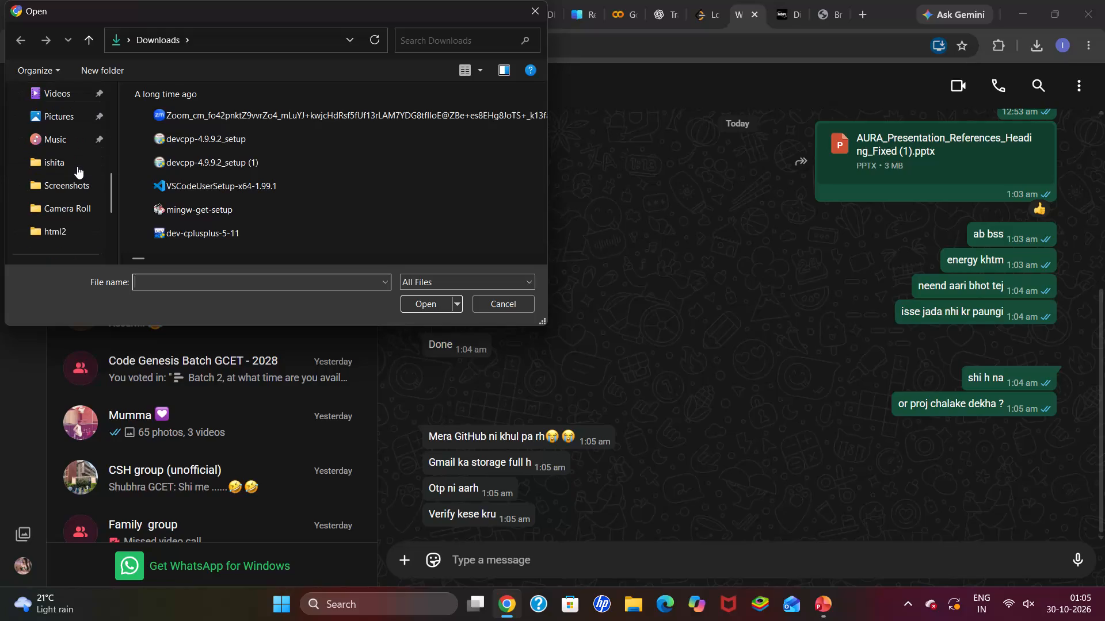
Browse to the most recent captures in the Screenshots folder to choose a file for the WhatsApp chat.
click(79, 189)
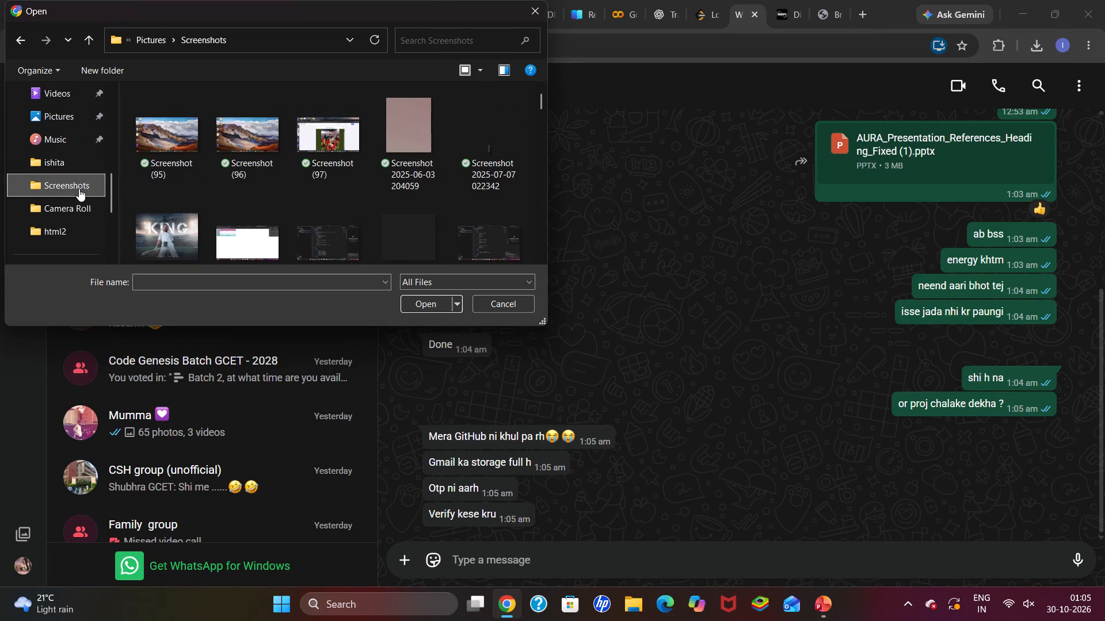
scroll(211, 194, down, 20)
scroll(211, 194, down, 11)
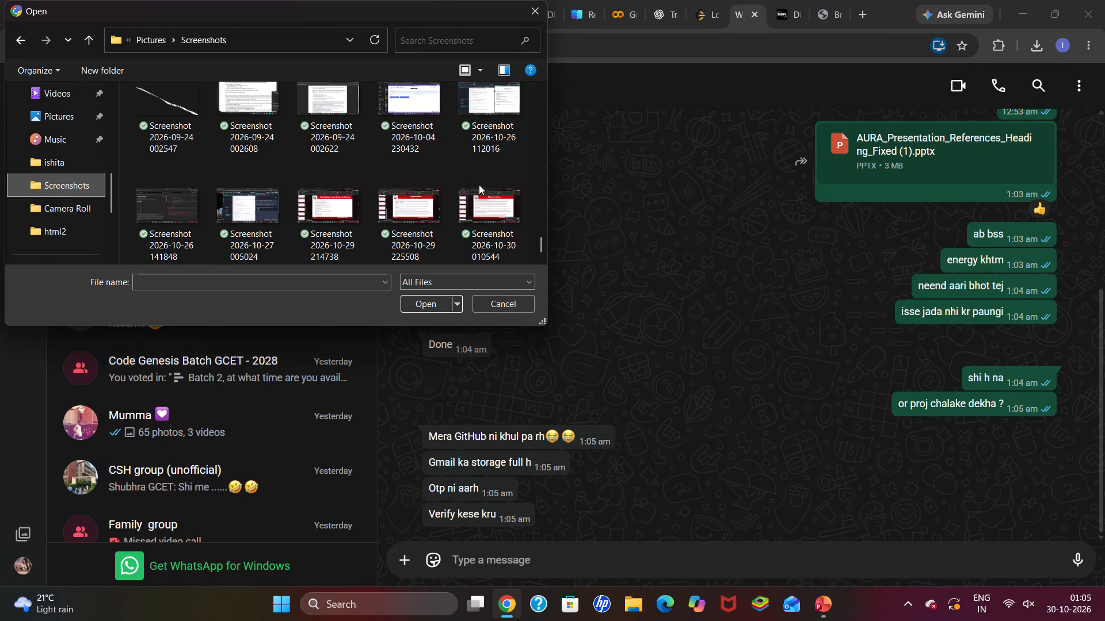
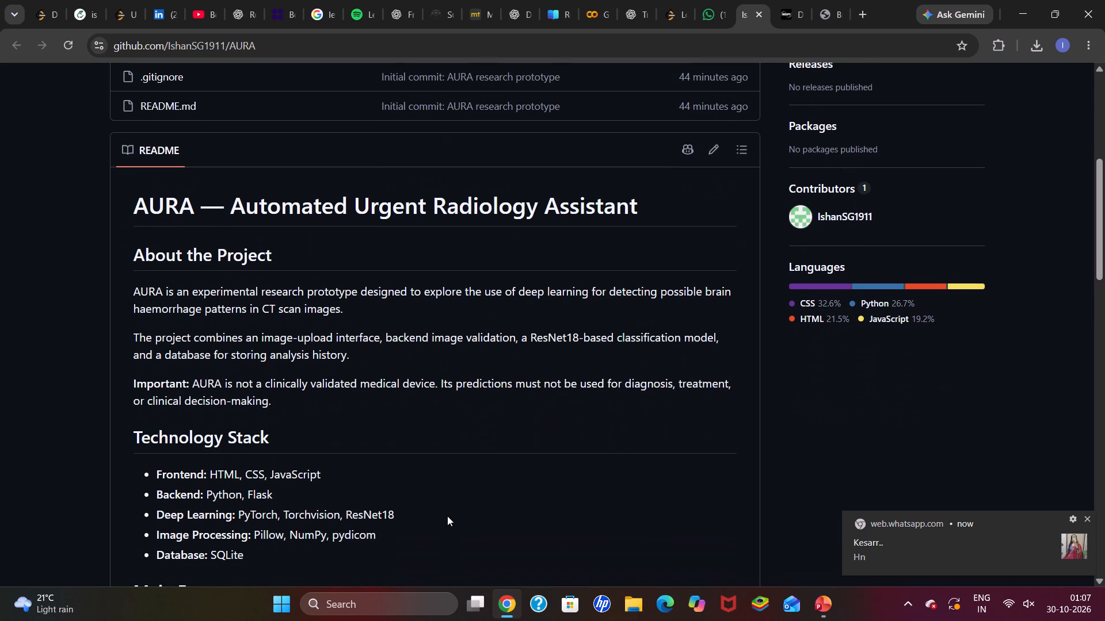
Read through the AURA repository's README on GitHub, from the project description through the technology stack, main features and project structure.
scroll(447, 516, down, 1)
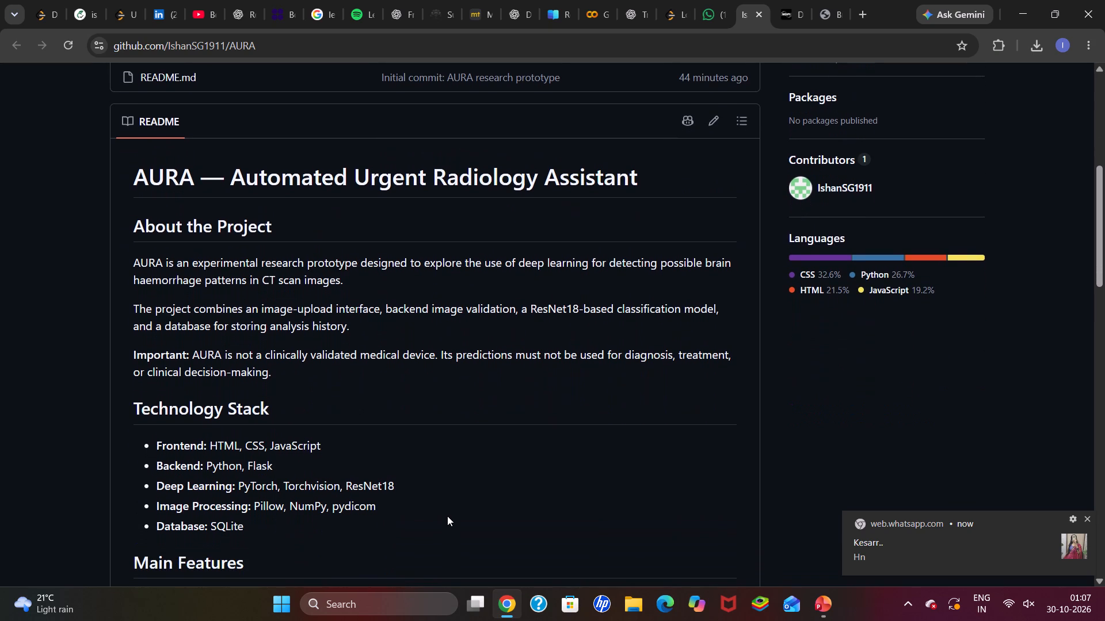
scroll(447, 516, down, 1)
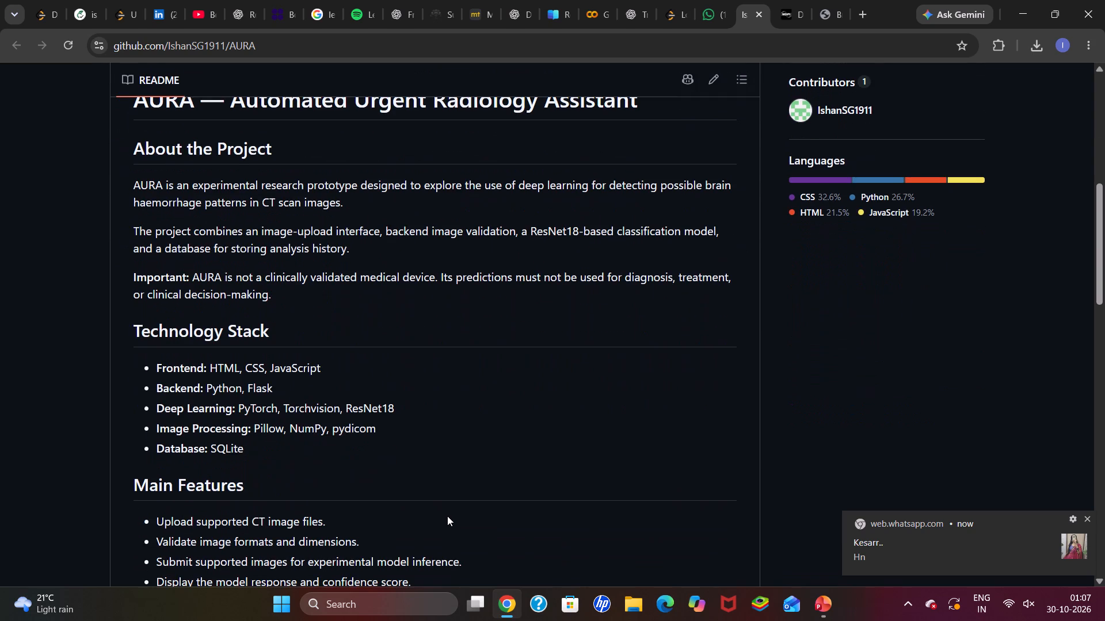
scroll(447, 516, down, 1)
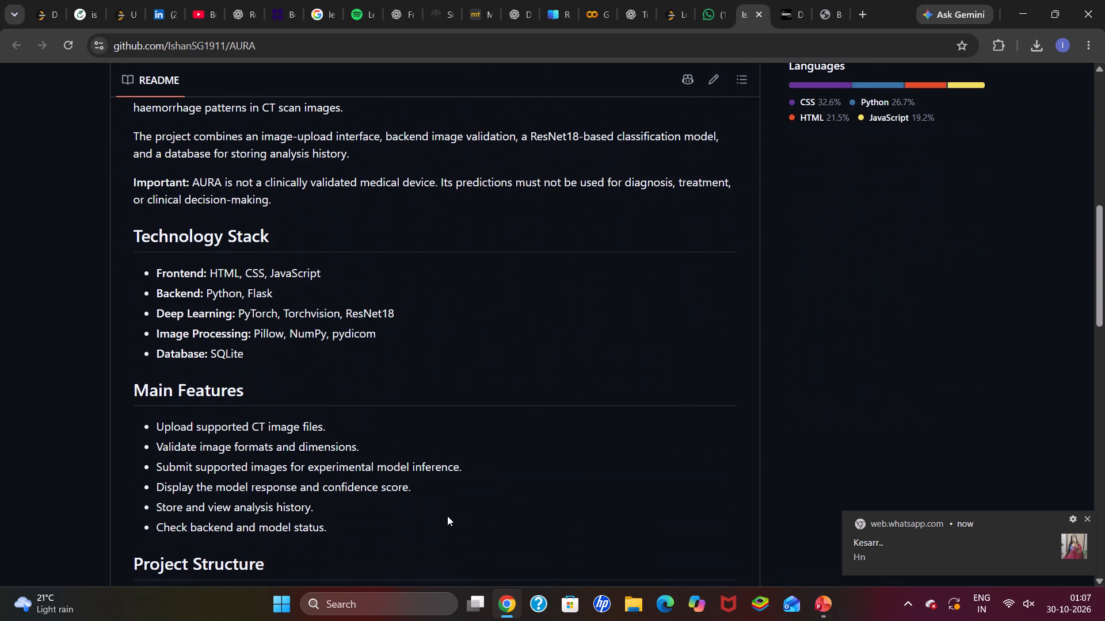
scroll(447, 516, down, 5)
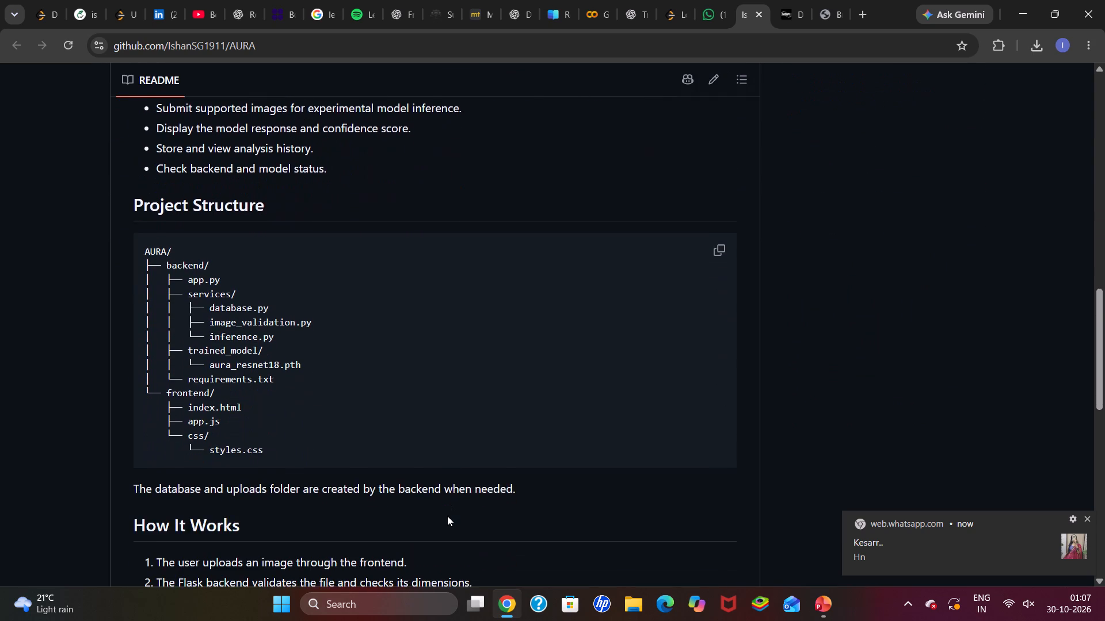
Read the rest of the AURA README, covering How It Works, Running AURA Locally and Research Limitations.
scroll(447, 516, down, 3)
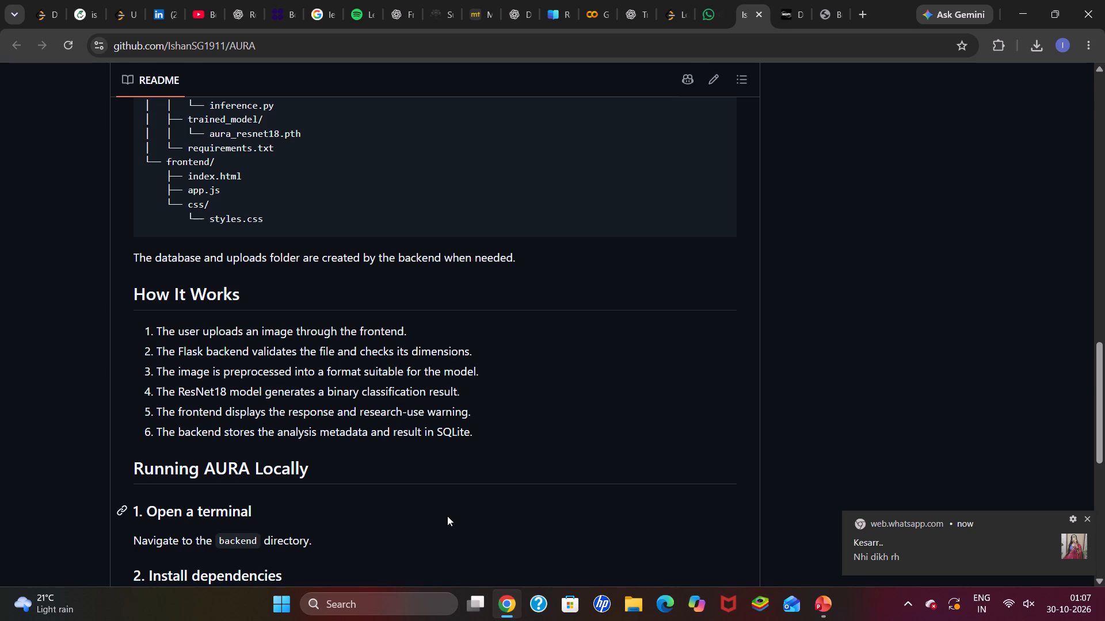
scroll(447, 516, down, 2)
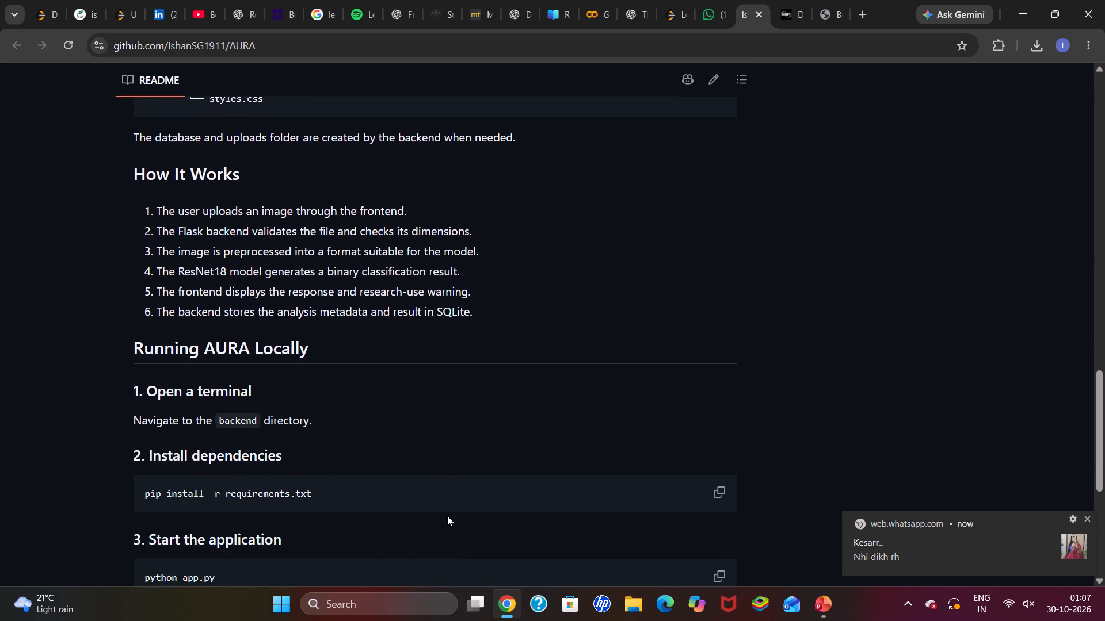
scroll(447, 516, down, 2)
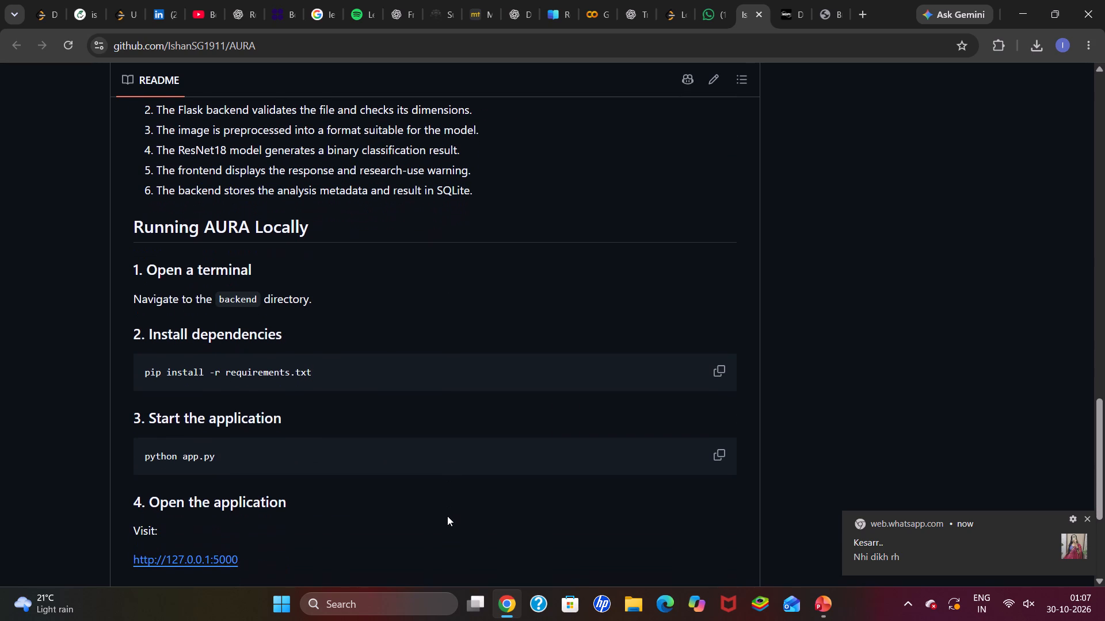
scroll(447, 516, down, 3)
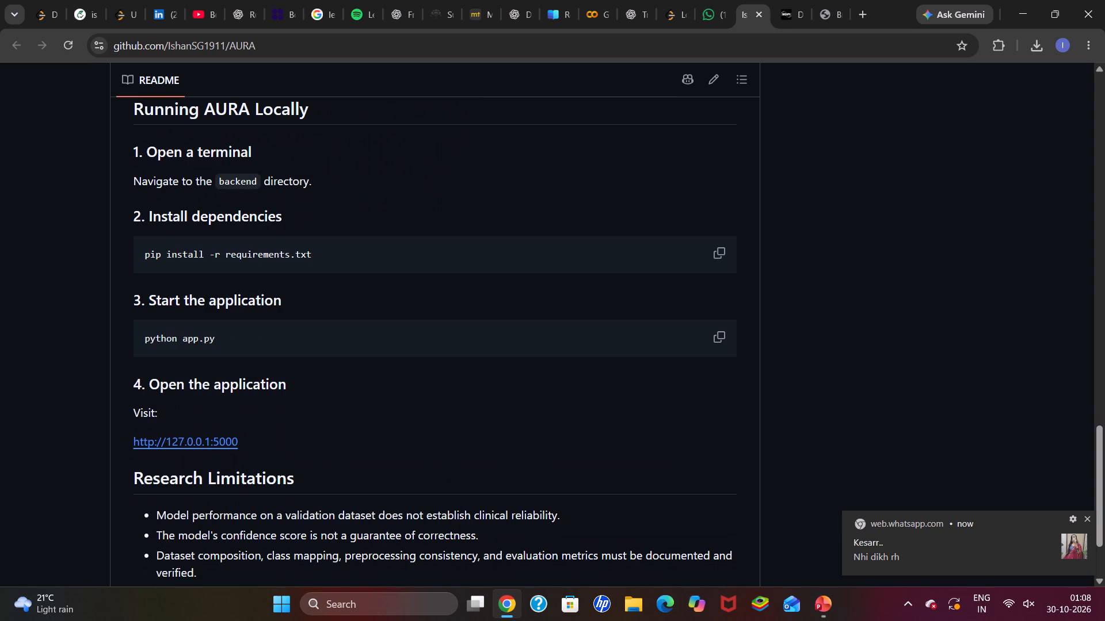
scroll(447, 516, down, 1)
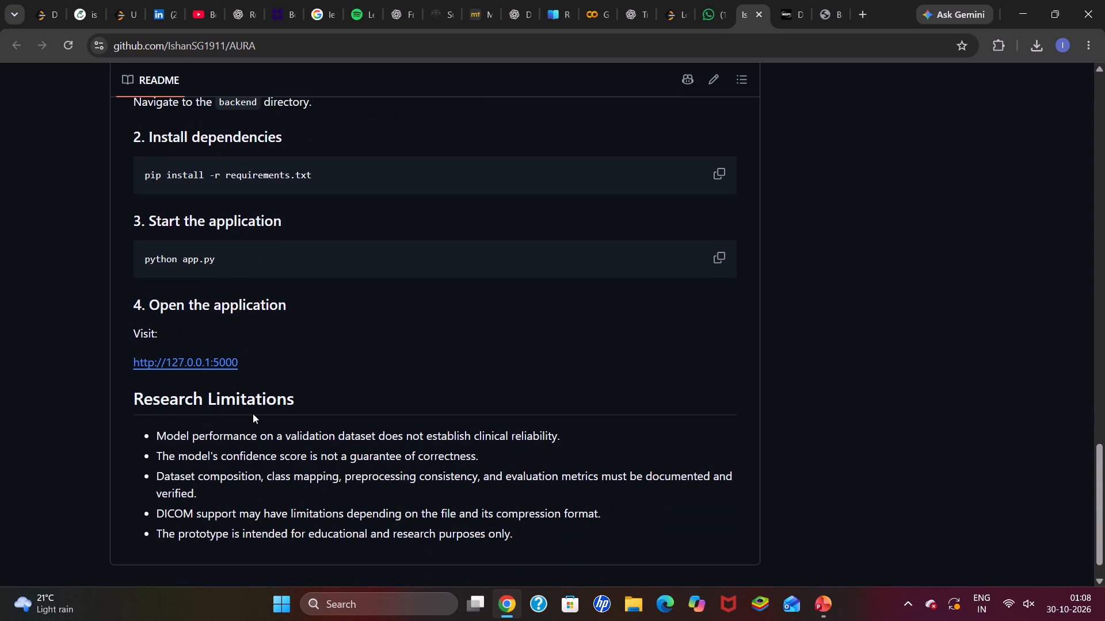
click(215, 359)
click(352, 405)
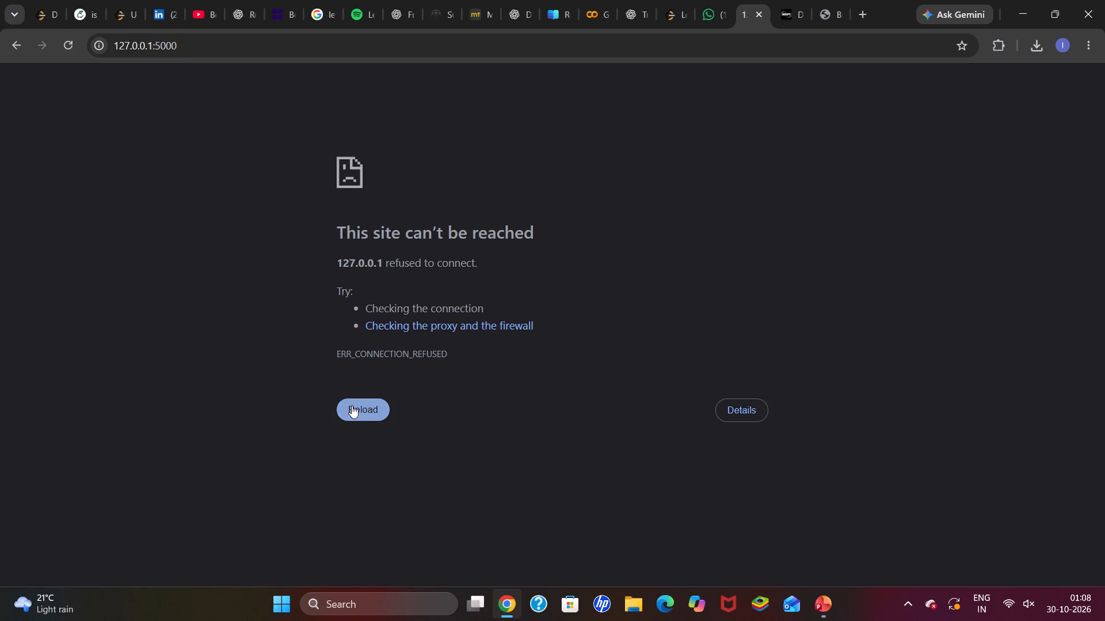
click(352, 405)
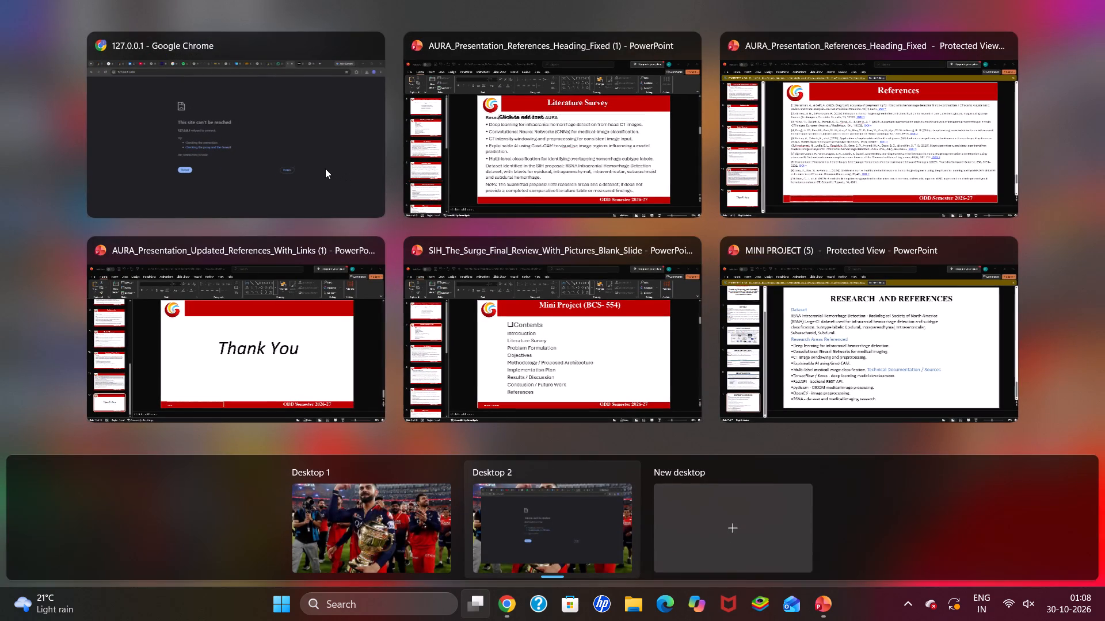
click(325, 168)
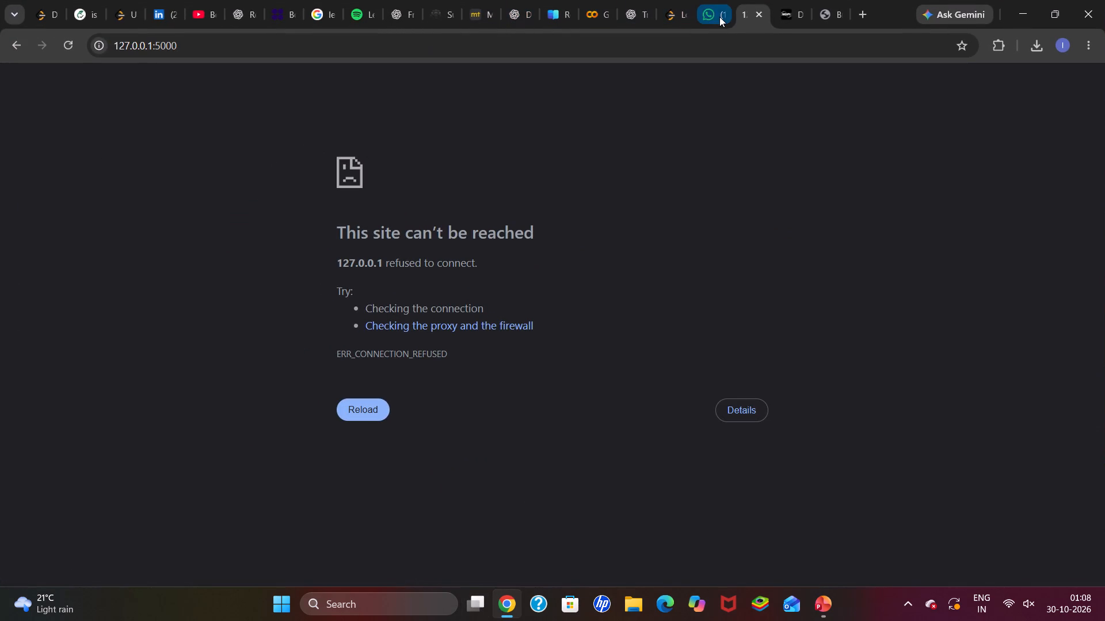